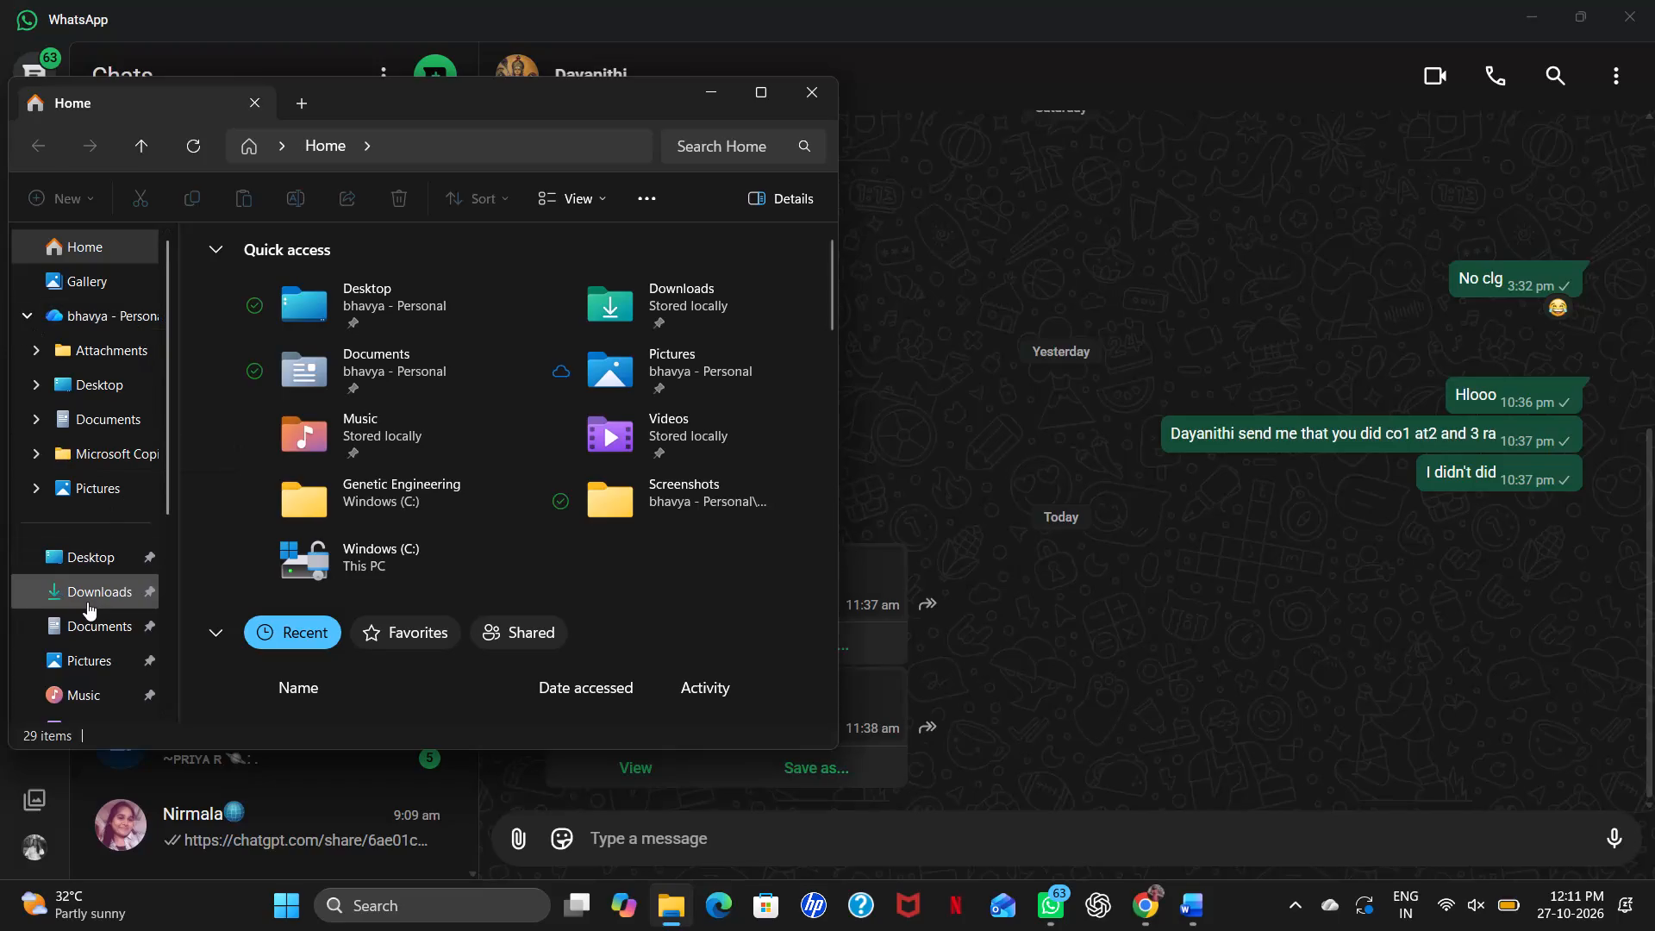
# Open the CO-1-AT-2 PDF from the Downloads folder and look through its concept map questions and marking criteria.
pyautogui.click(87, 599)
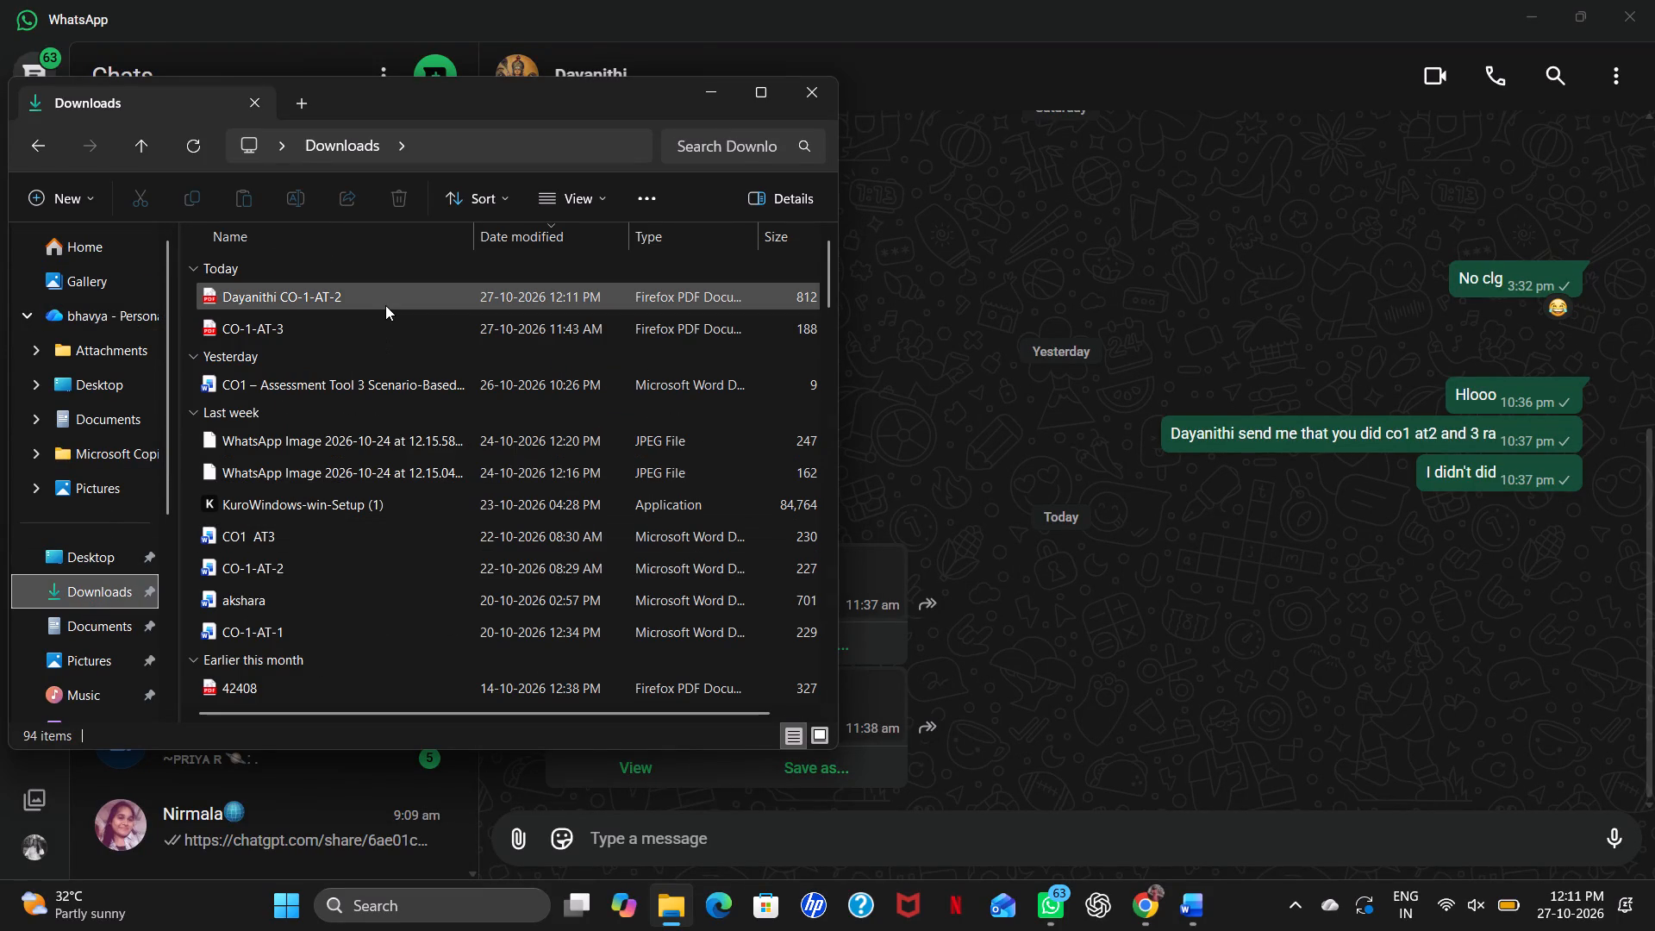
pyautogui.doubleClick(385, 305)
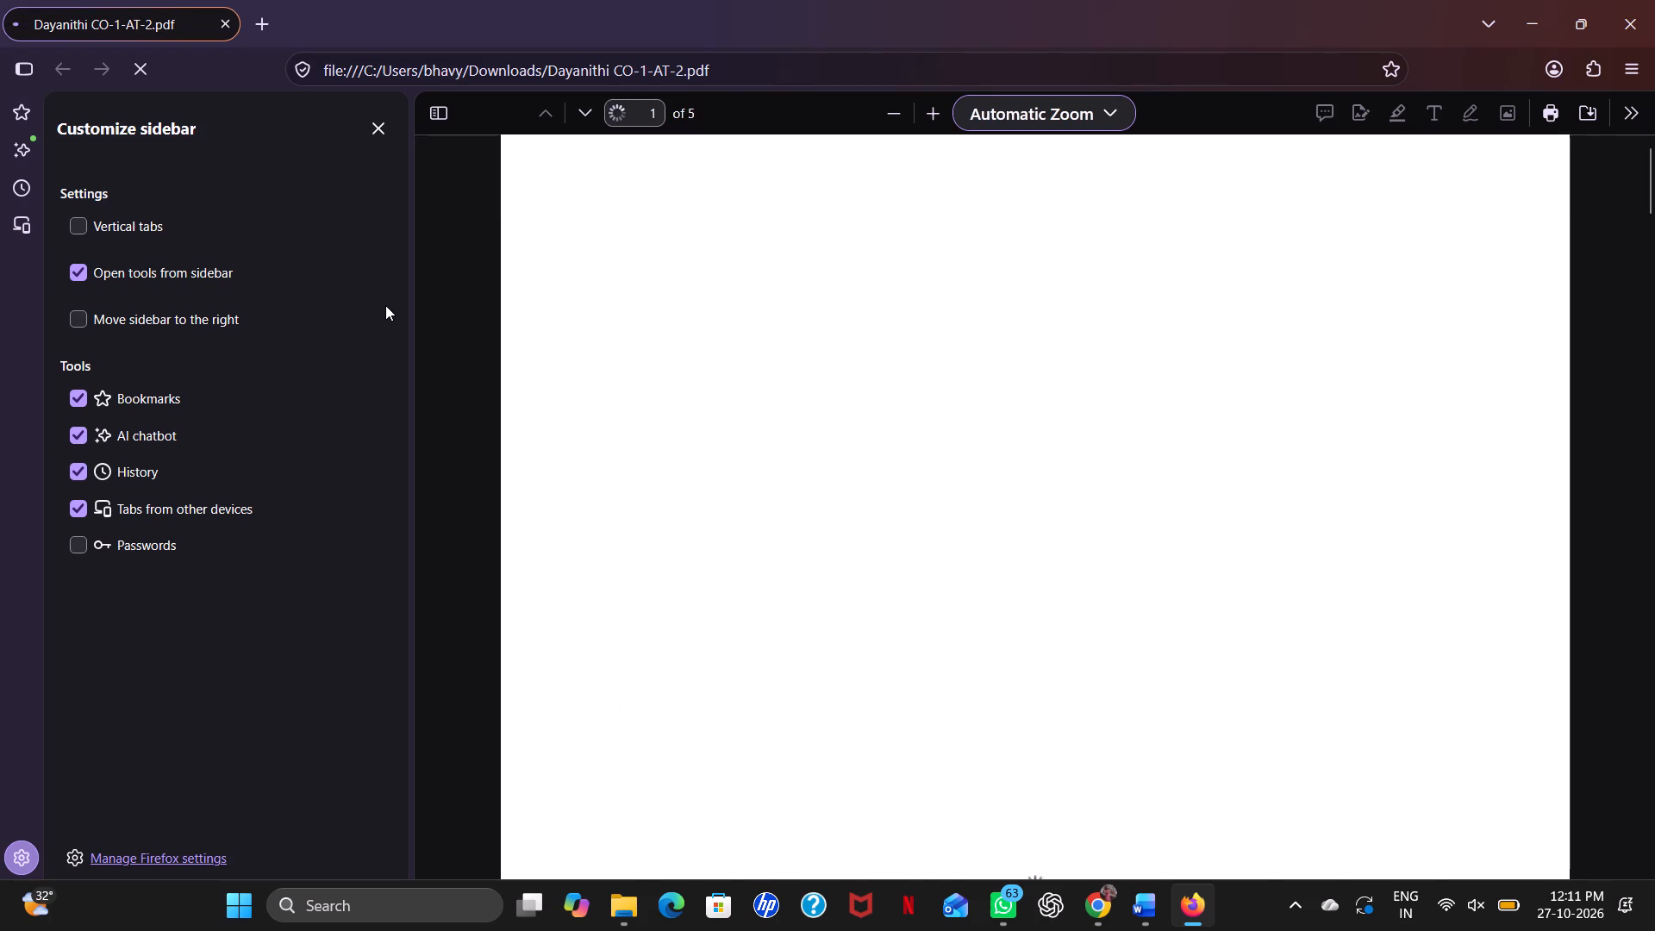
pyautogui.scroll(-7, 802, 567)
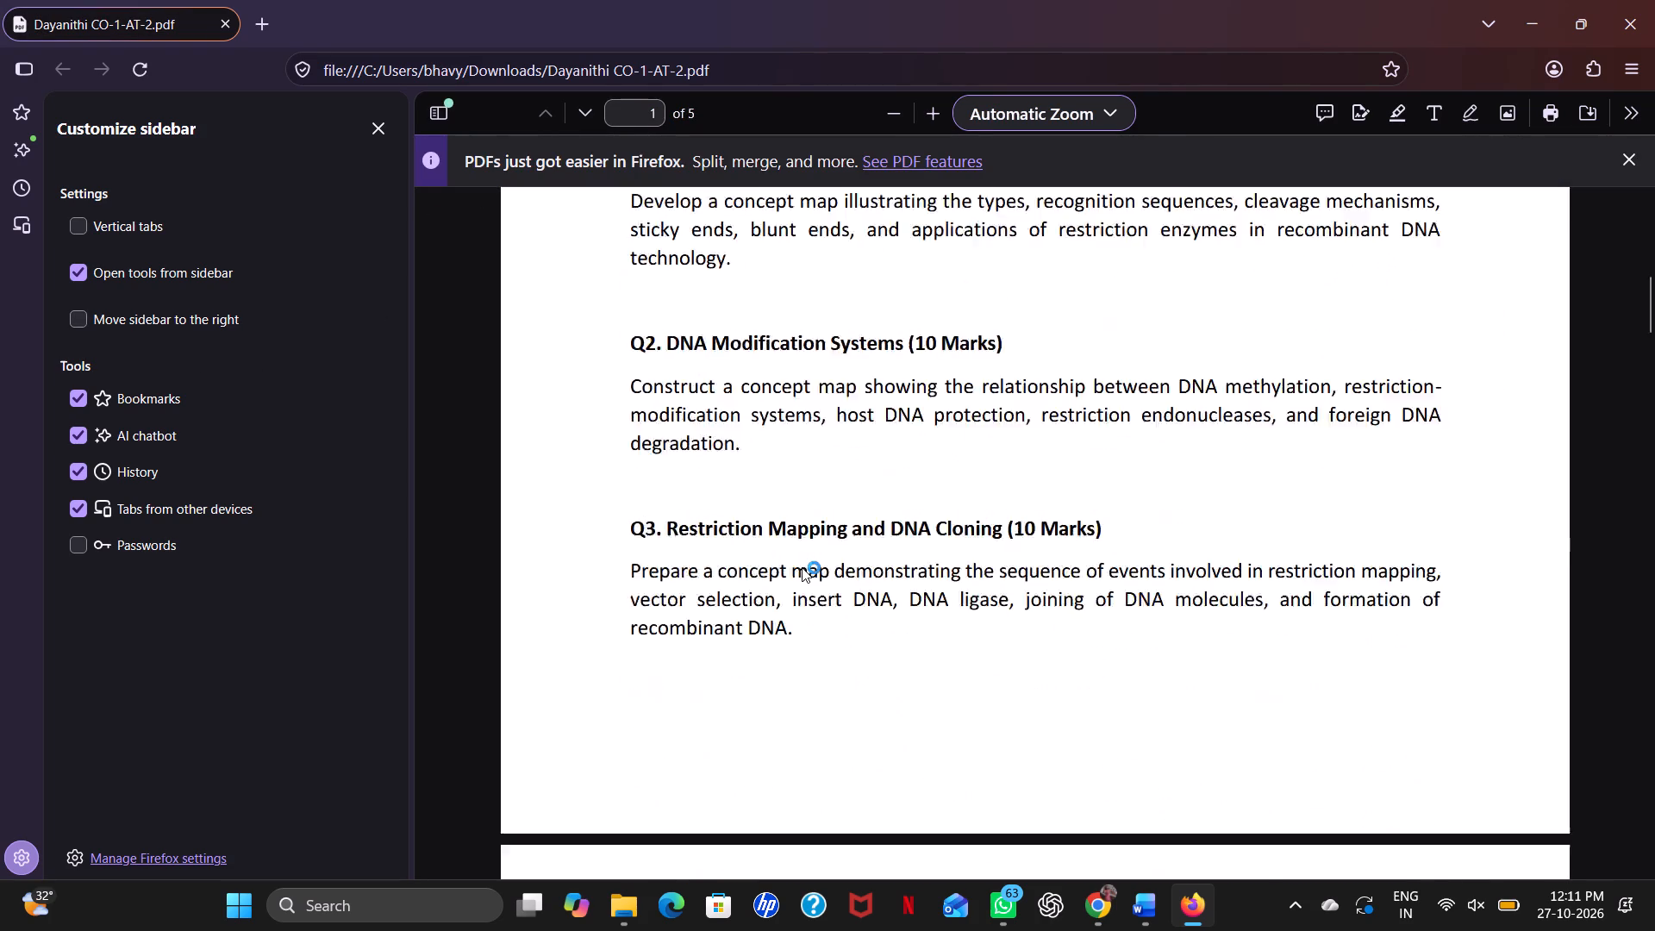
pyautogui.scroll(-8, 802, 567)
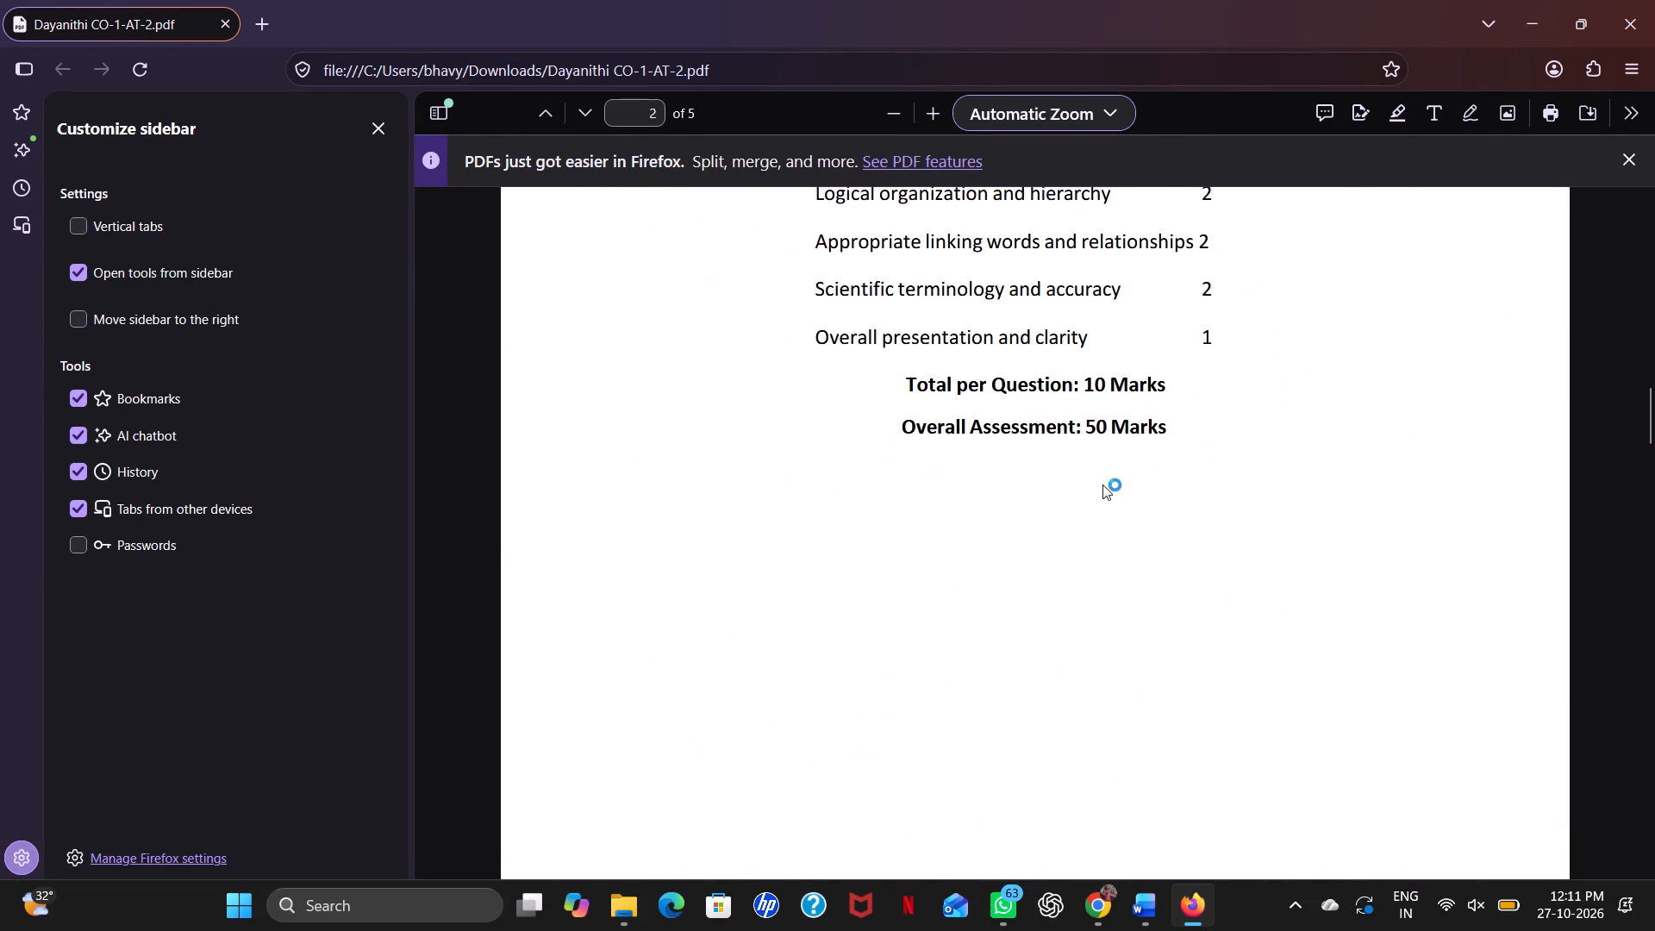
# Capture a screen snip of the whole Restriction Mapping and DNA Cloning concept map on page 4 of the PDF.
pyautogui.scroll(-9, 1102, 484)
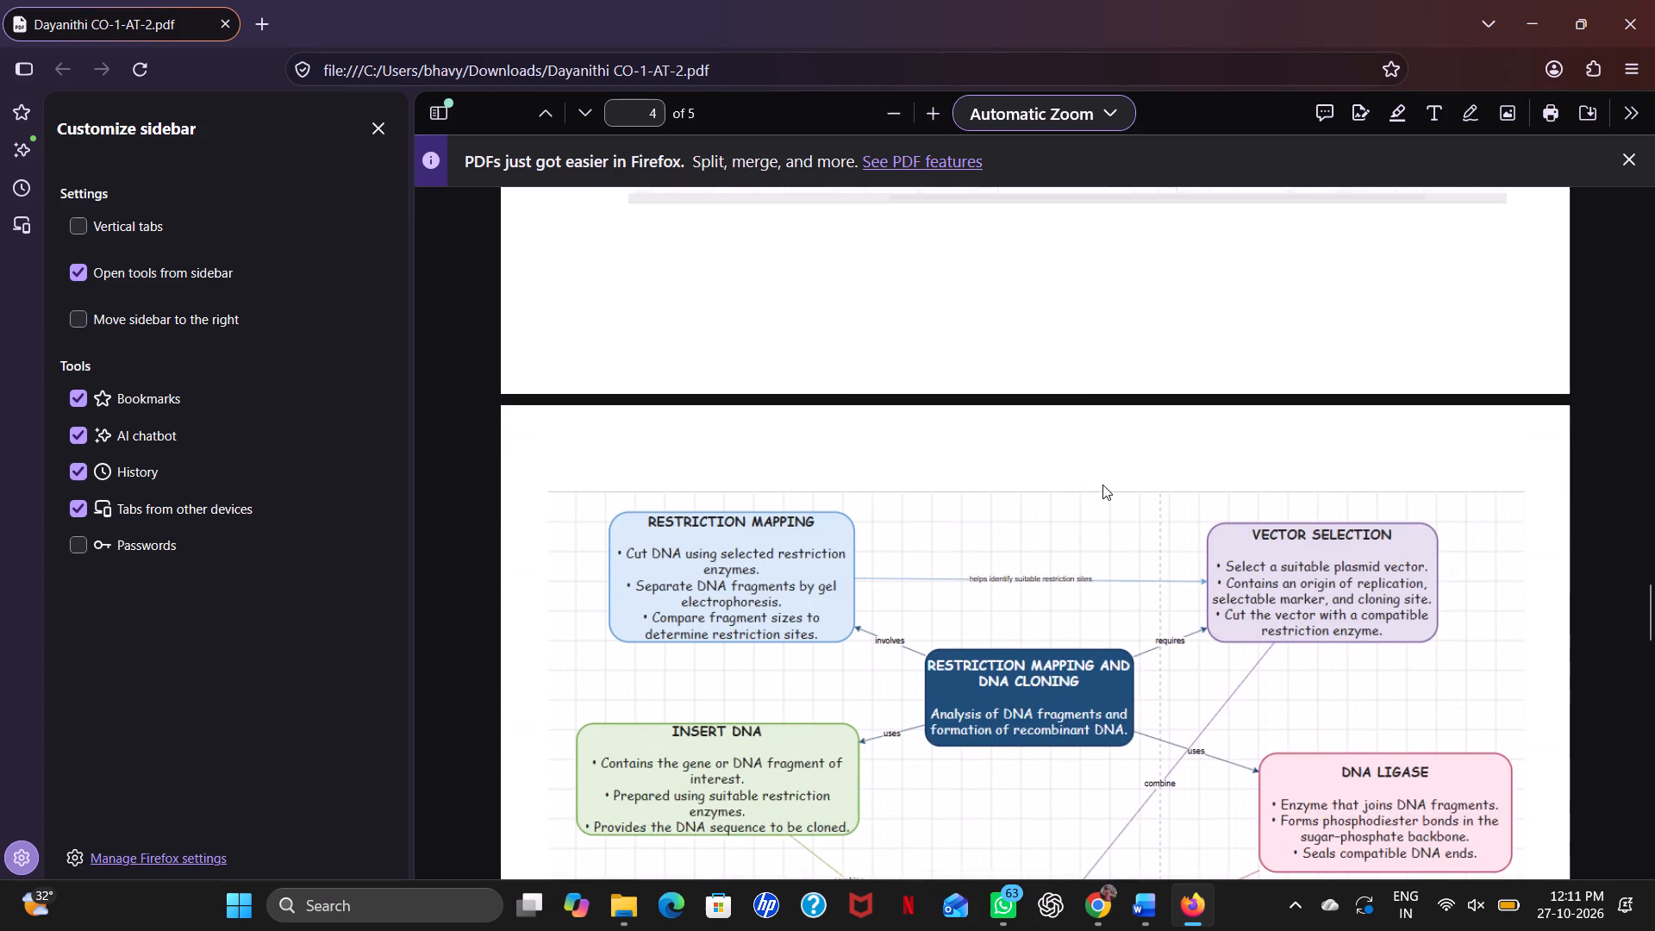
pyautogui.scroll(-5, 1102, 484)
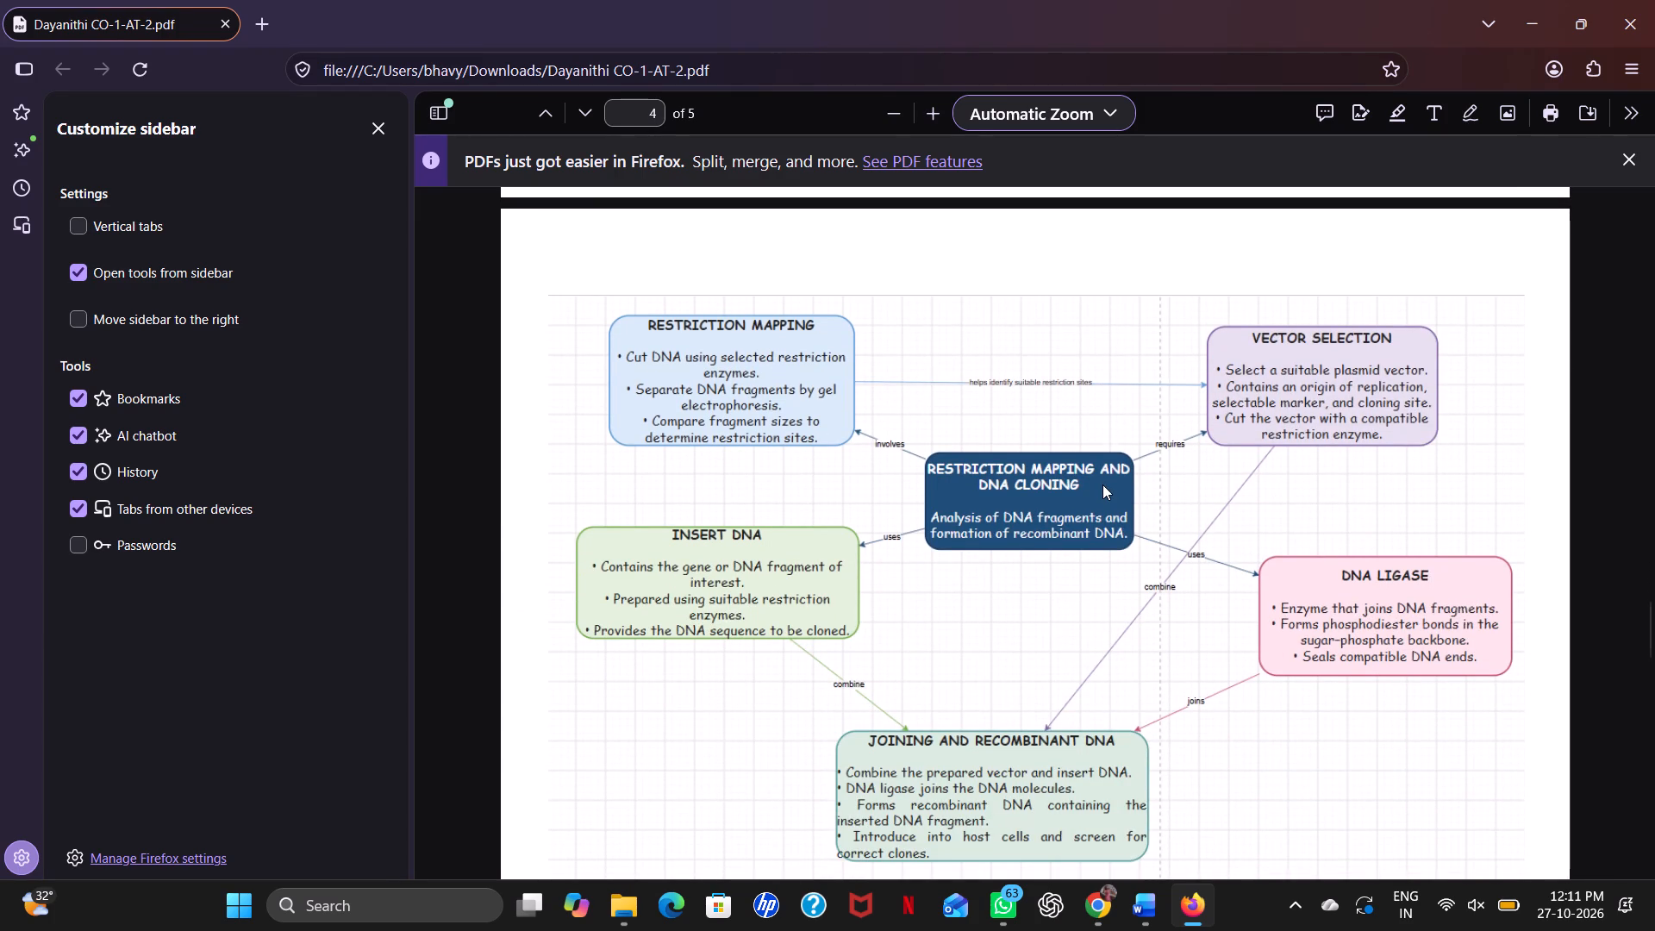
pyautogui.scroll(-1, 1102, 484)
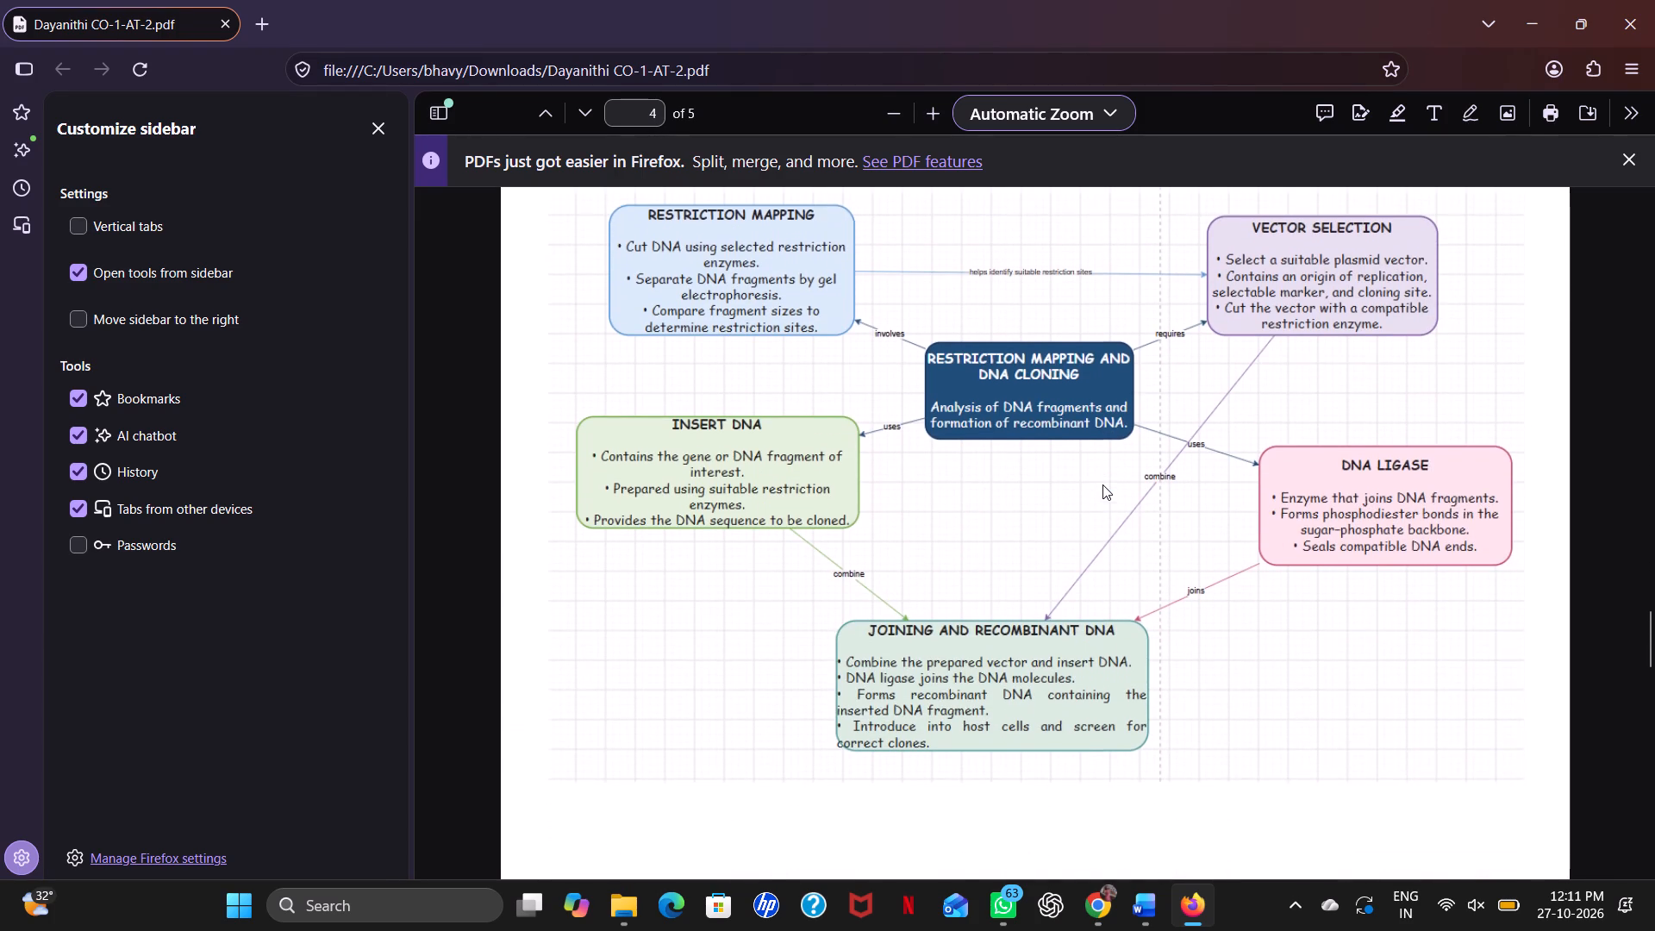
pyautogui.scroll(-2, 1102, 484)
pyautogui.scroll(1, 1102, 484)
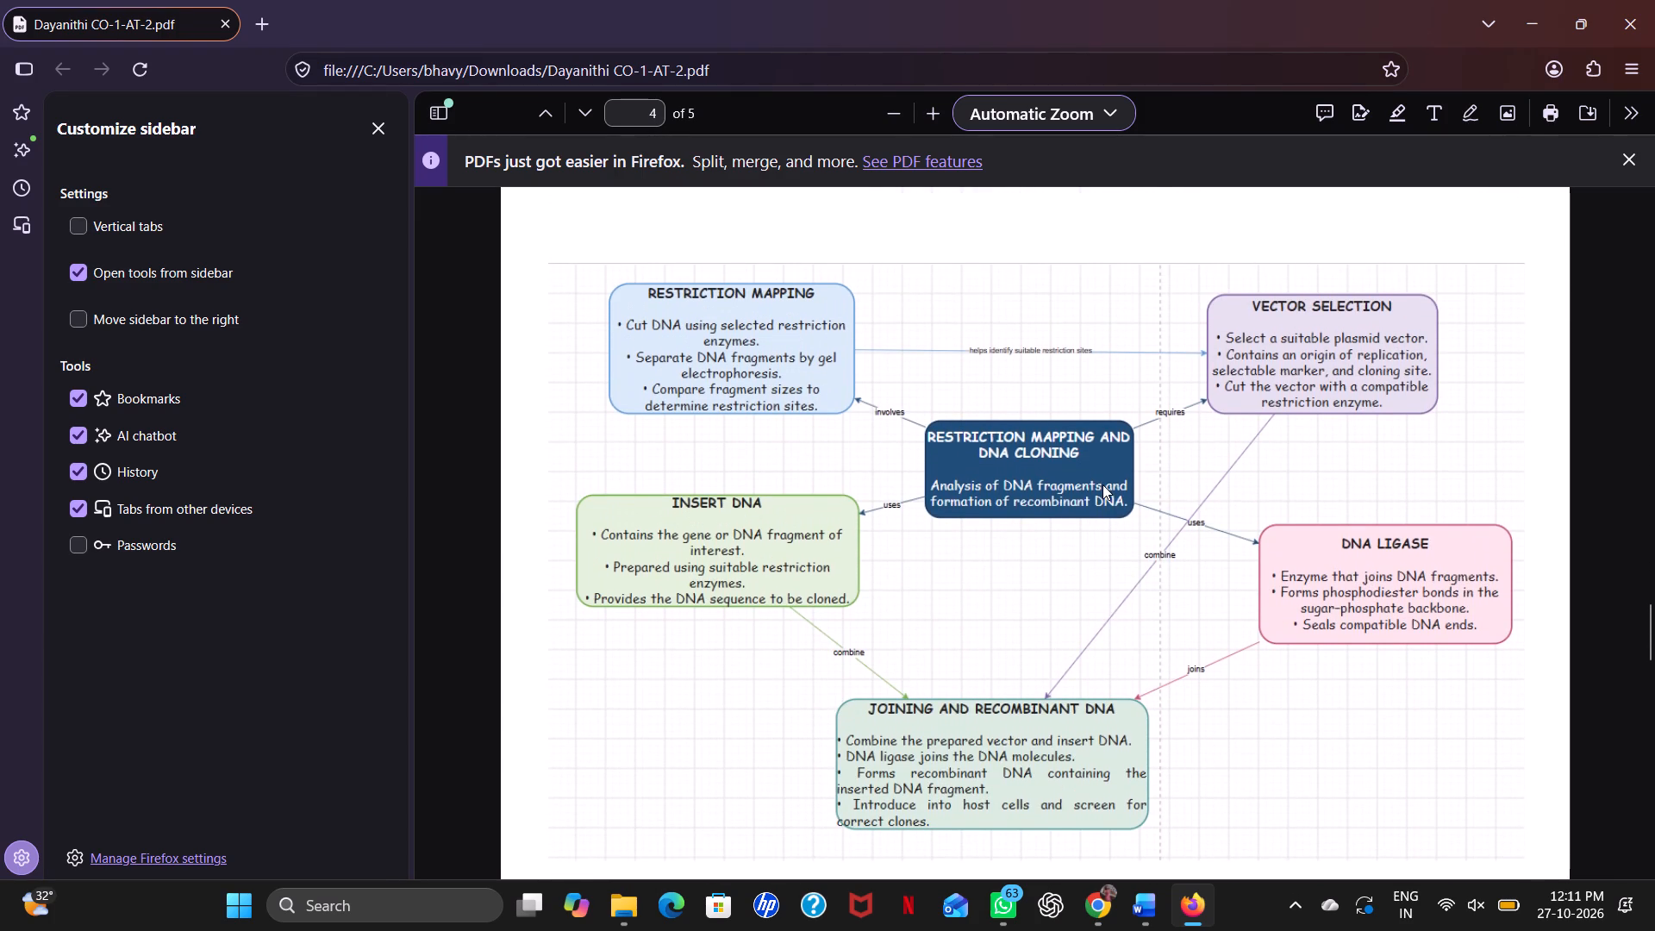
pyautogui.scroll(-1, 1102, 484)
pyautogui.scroll(1, 1084, 497)
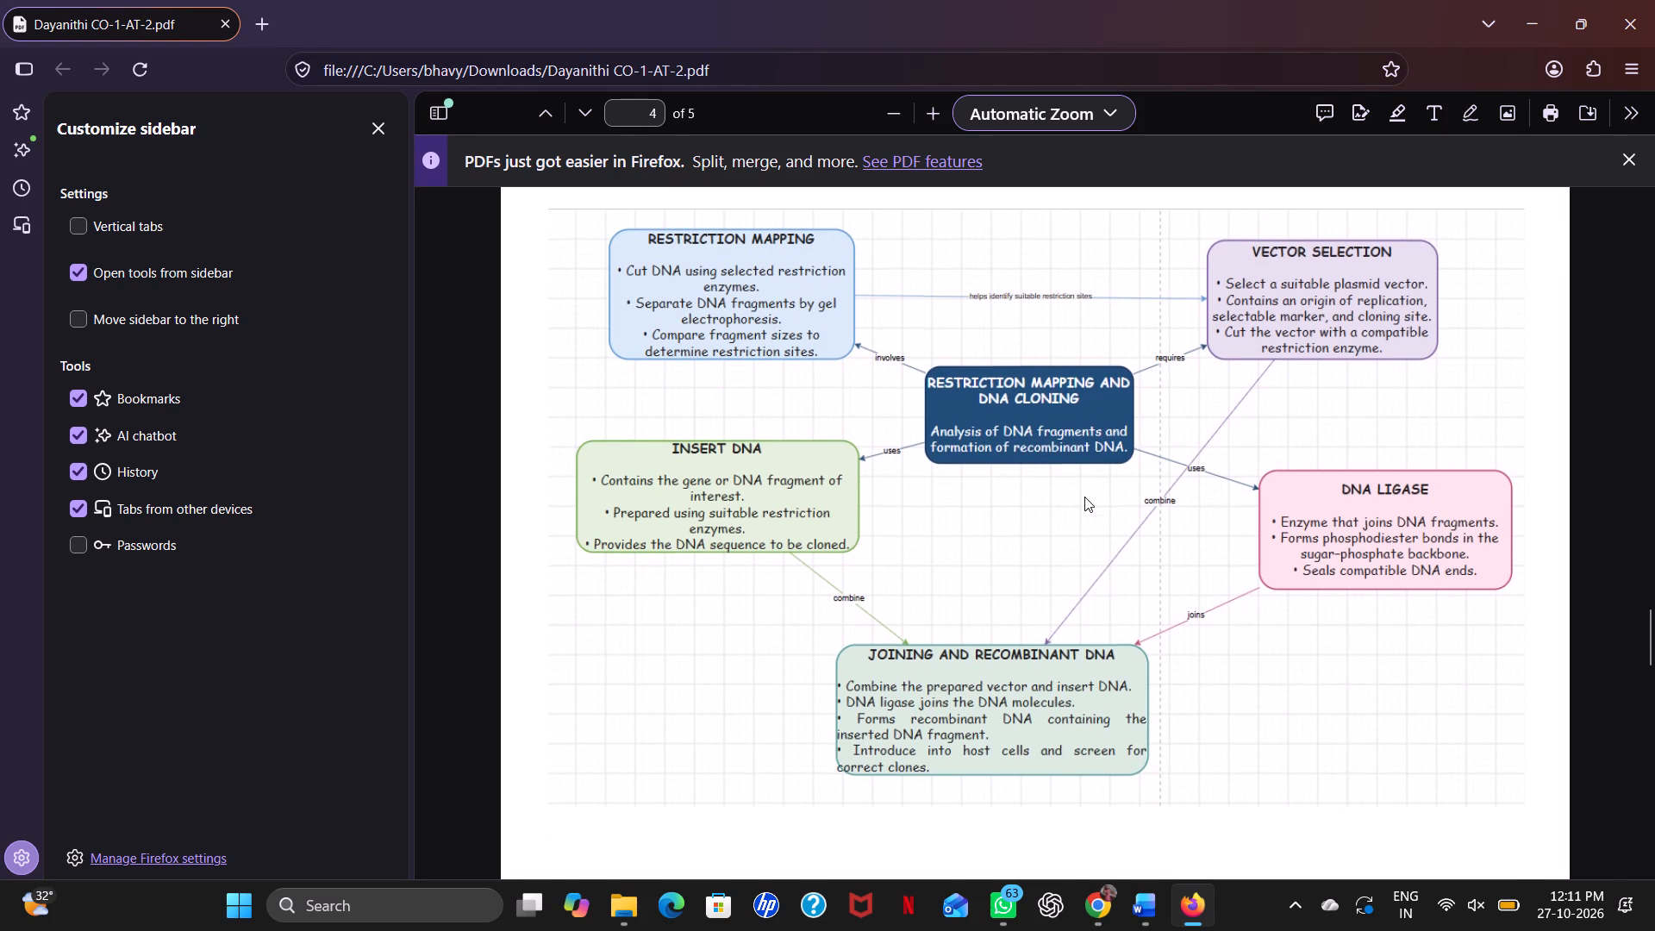
pyautogui.scroll(1, 1084, 497)
pyautogui.scroll(-2, 1084, 497)
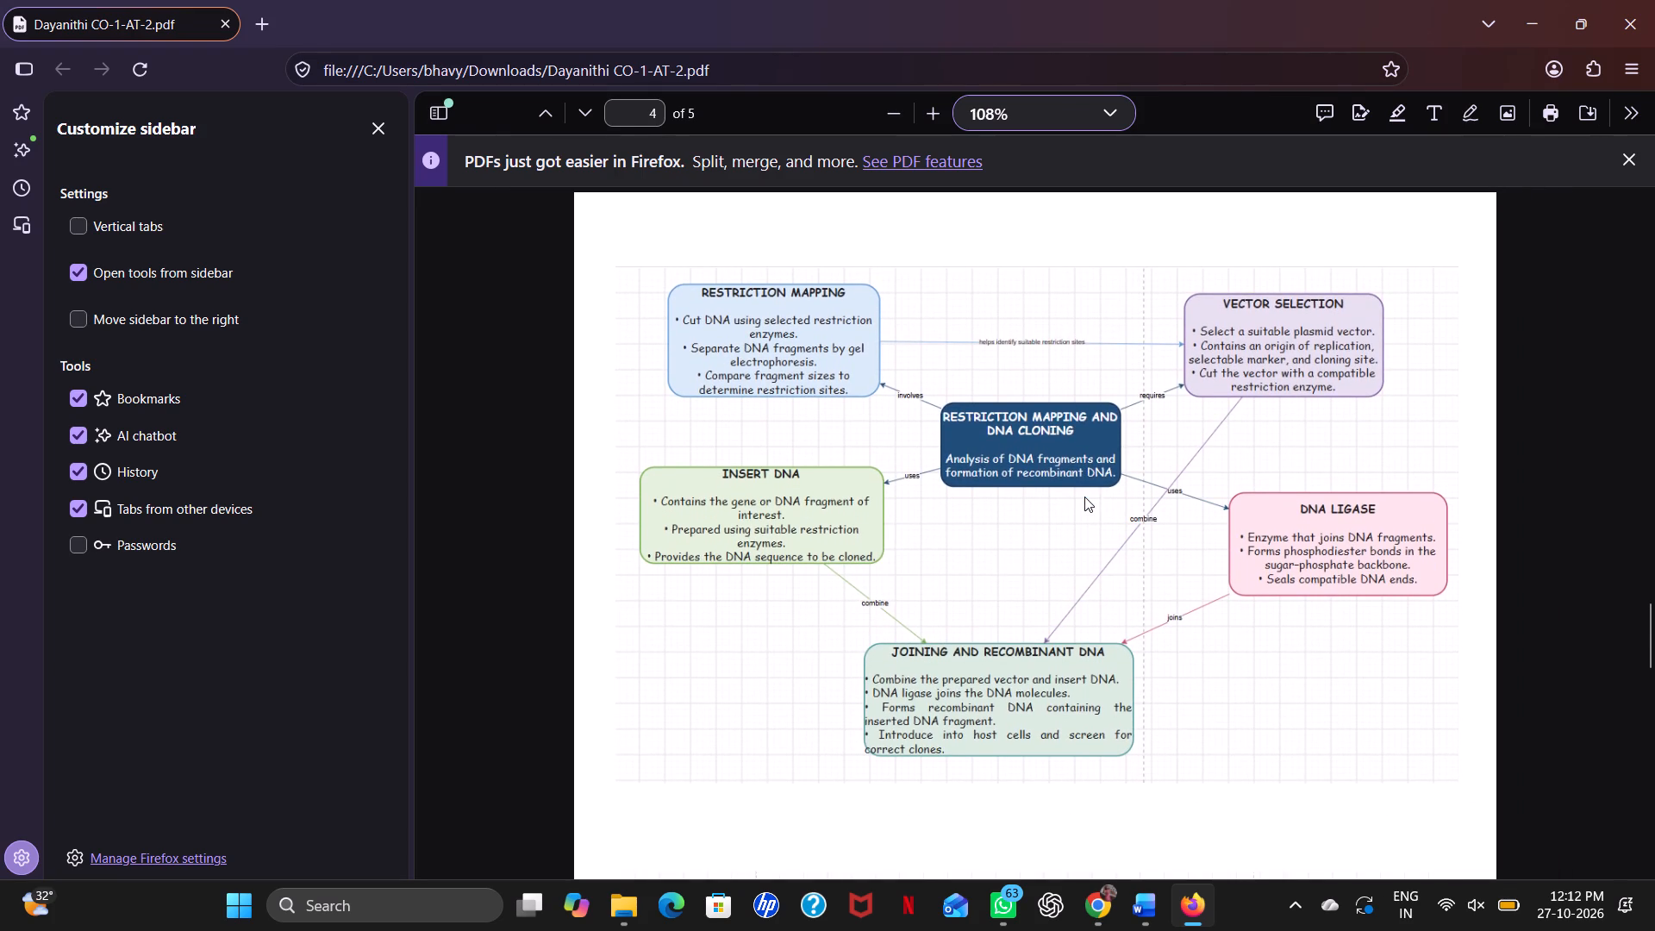
pyautogui.press('Print')
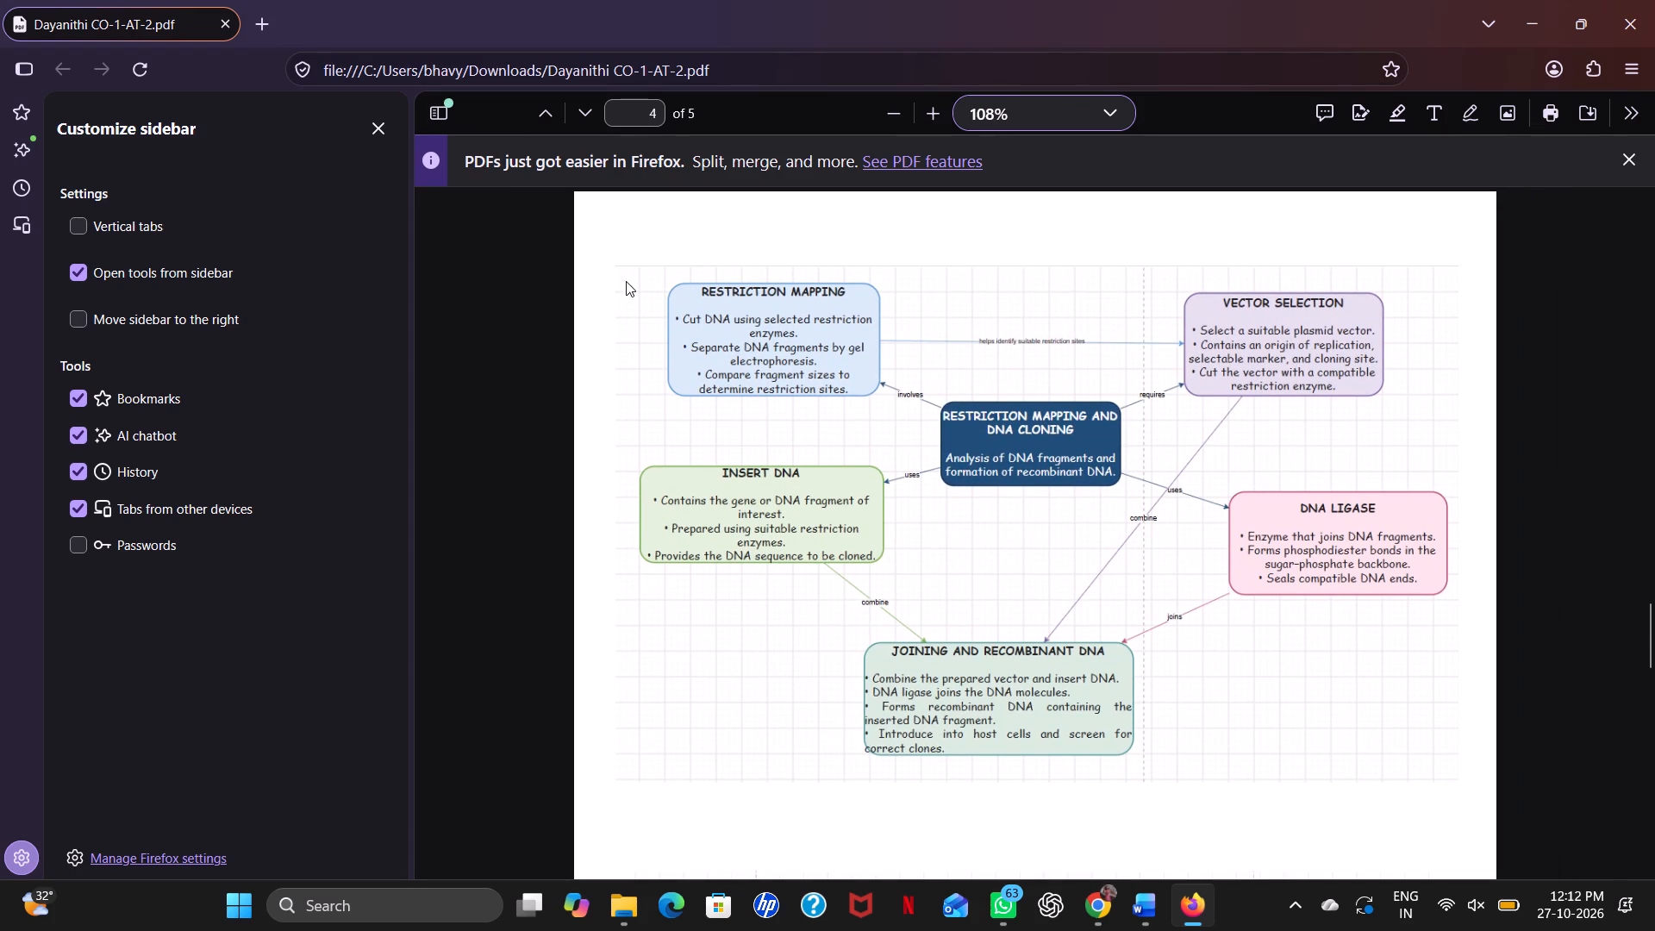
pyautogui.moveTo(620, 259); pyautogui.dragTo(818, 510)
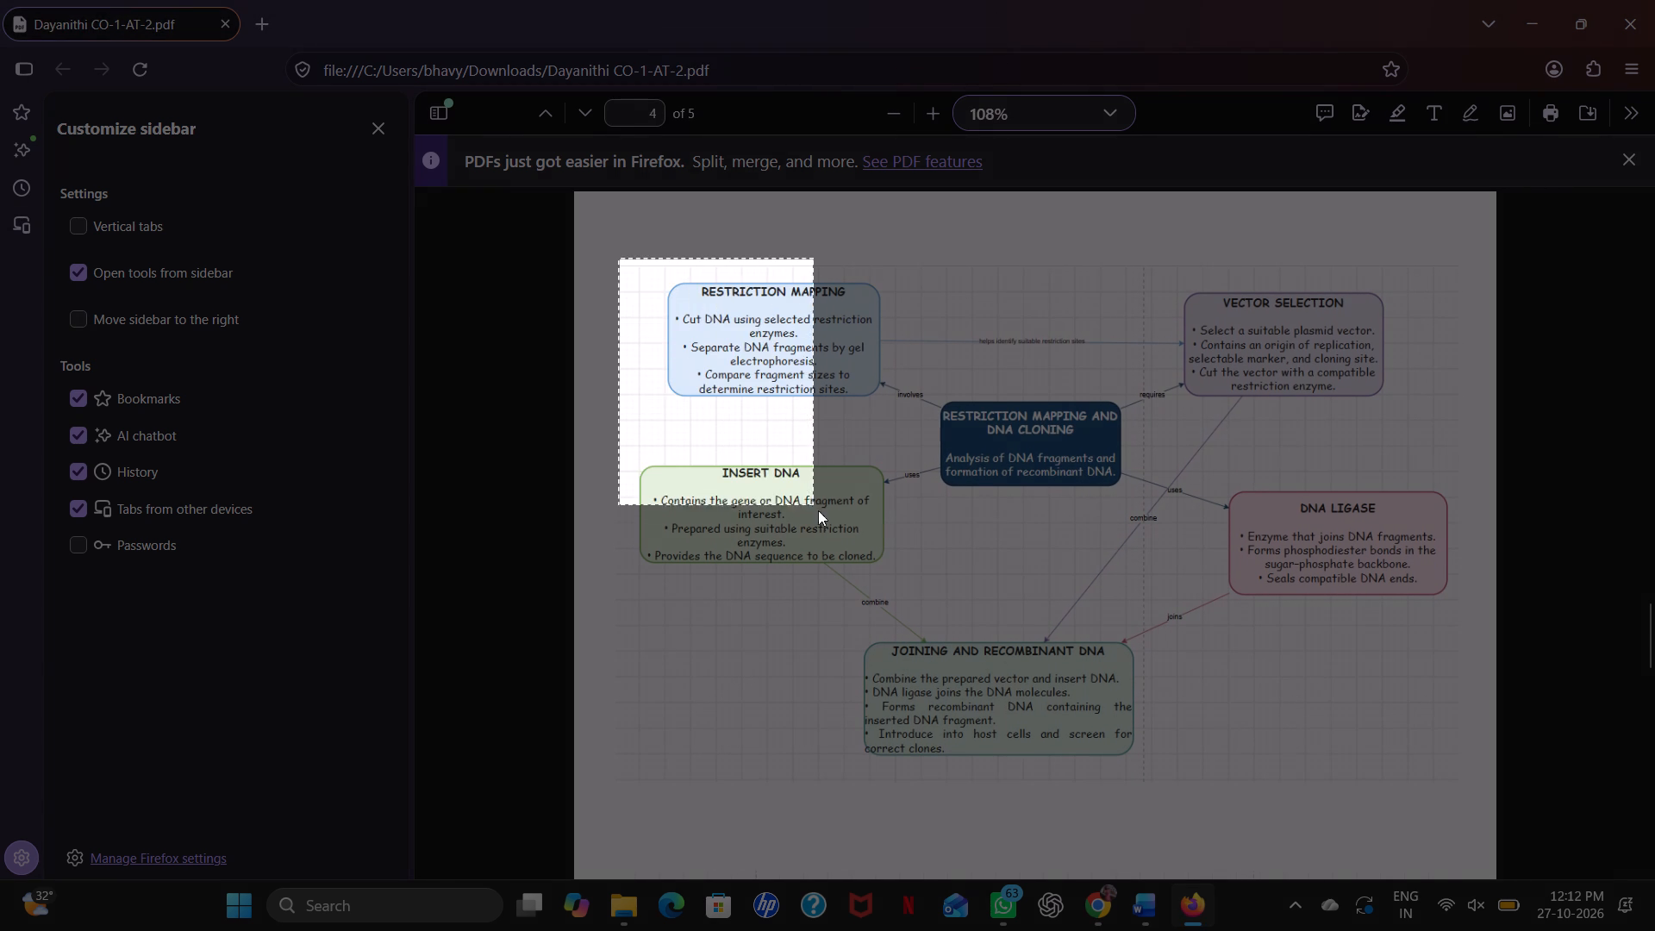
pyautogui.moveTo(818, 510); pyautogui.dragTo(1433, 791)
pyautogui.hscroll(1, 831, 516)
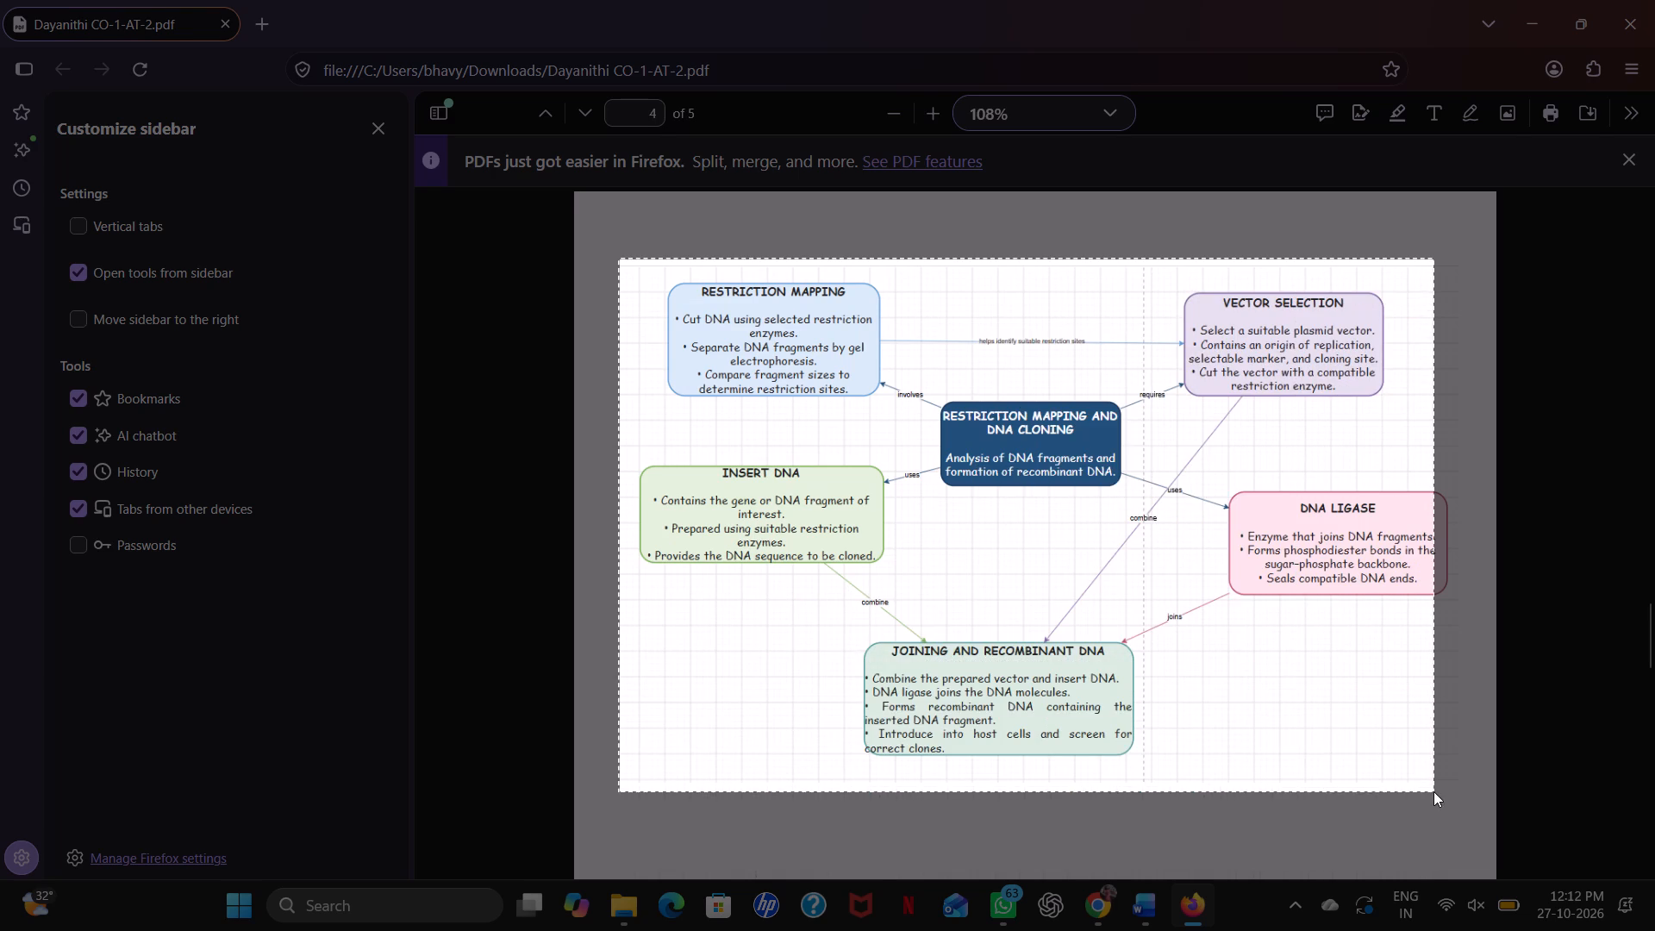
pyautogui.moveTo(1433, 791); pyautogui.dragTo(1466, 810)
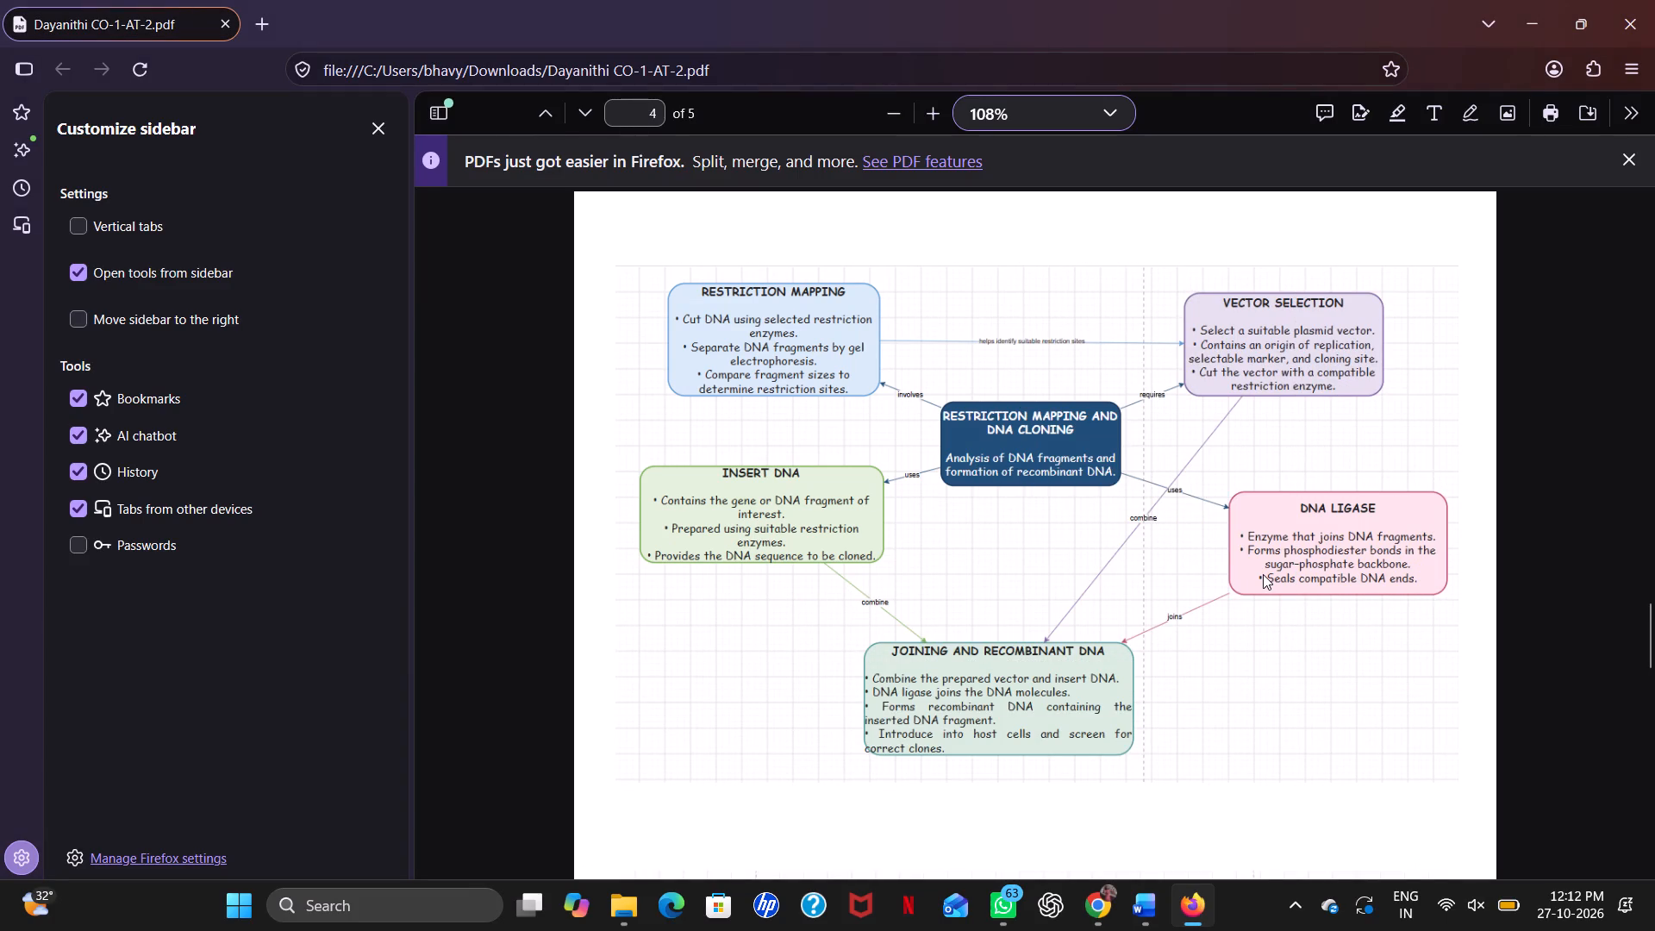
# Capture a screen snip of the Q2 DNA Modification Systems concept map on page 3, leaving out its title line.
pyautogui.scroll(7, 1203, 515)
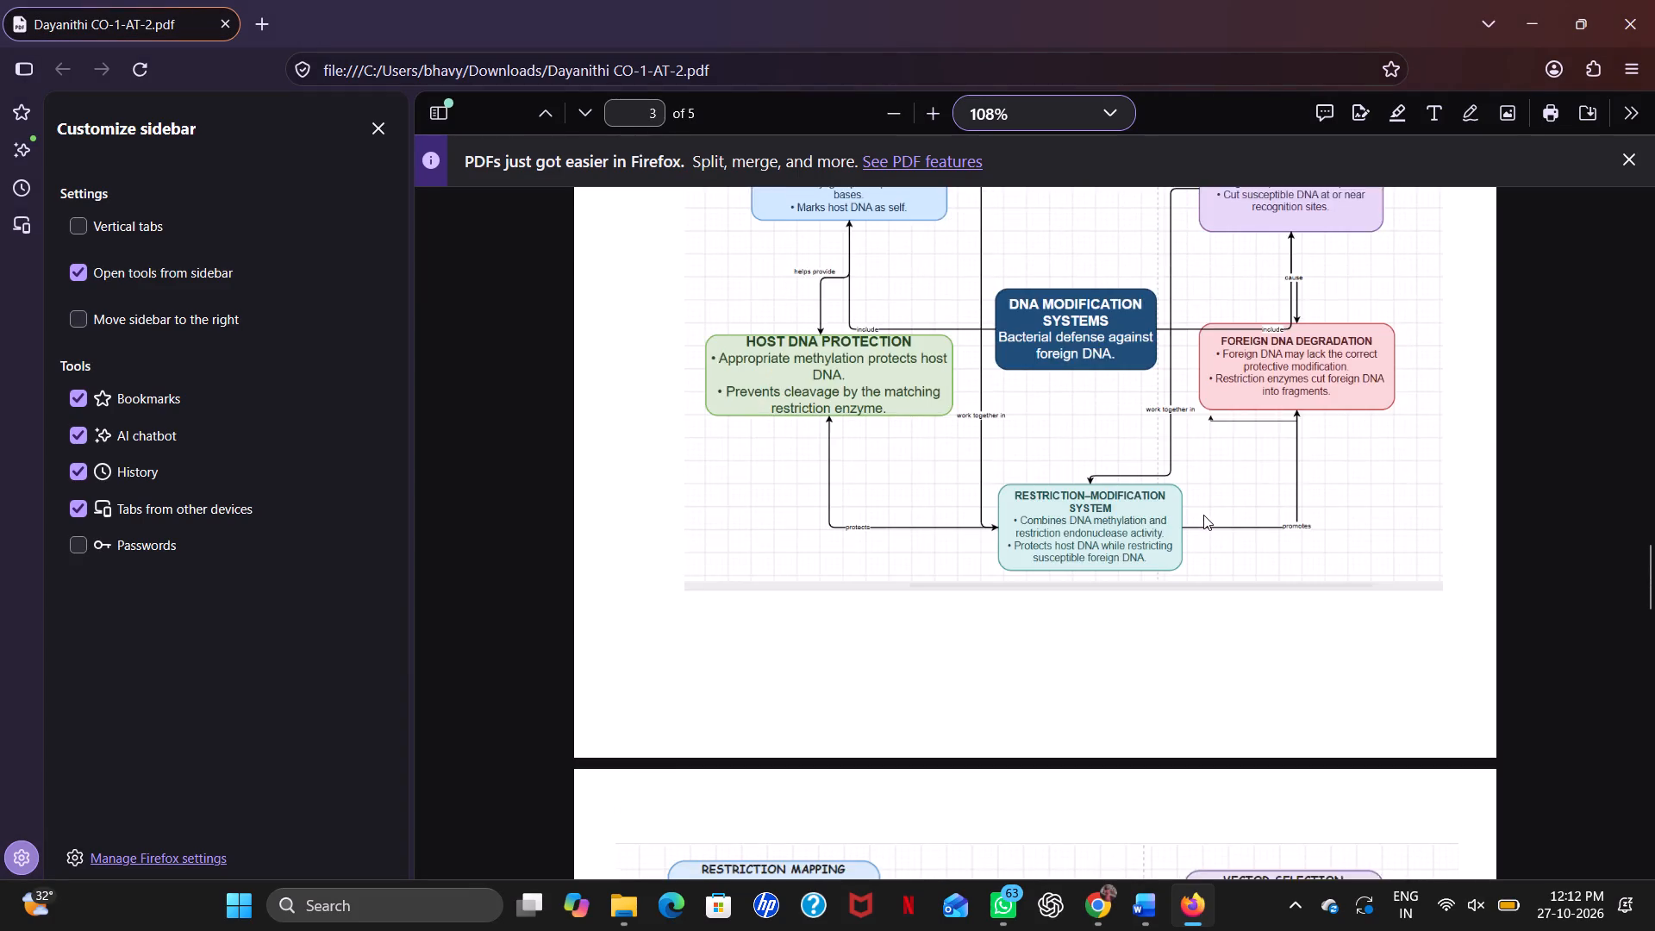
pyautogui.scroll(11, 1203, 515)
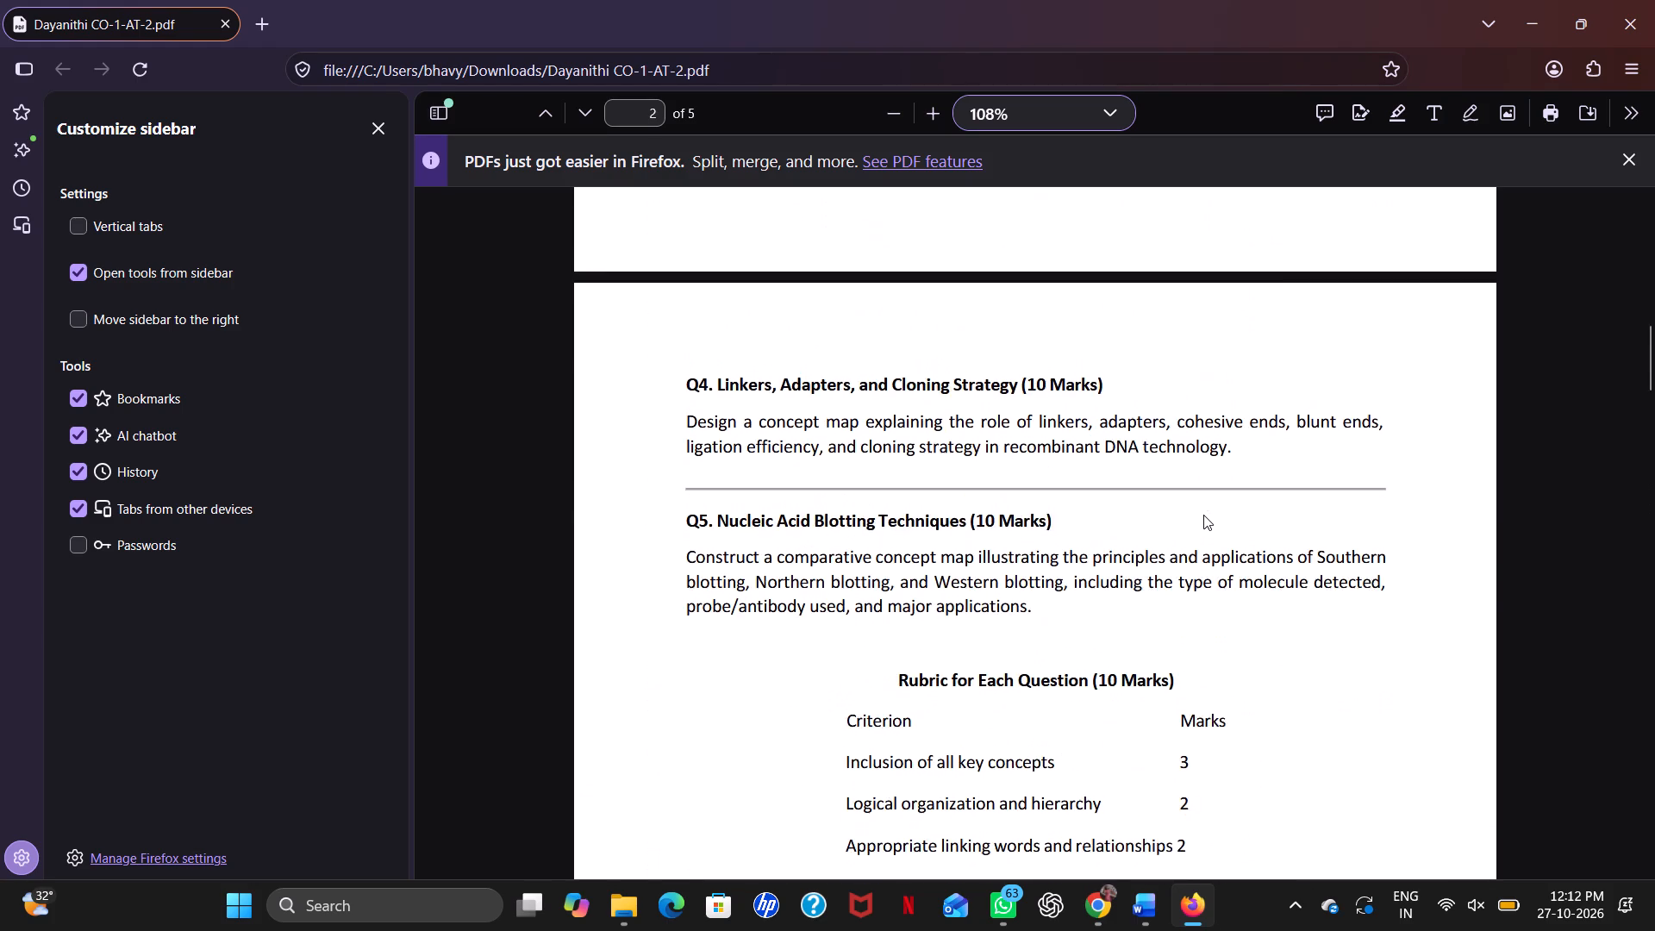
pyautogui.scroll(-3, 1203, 515)
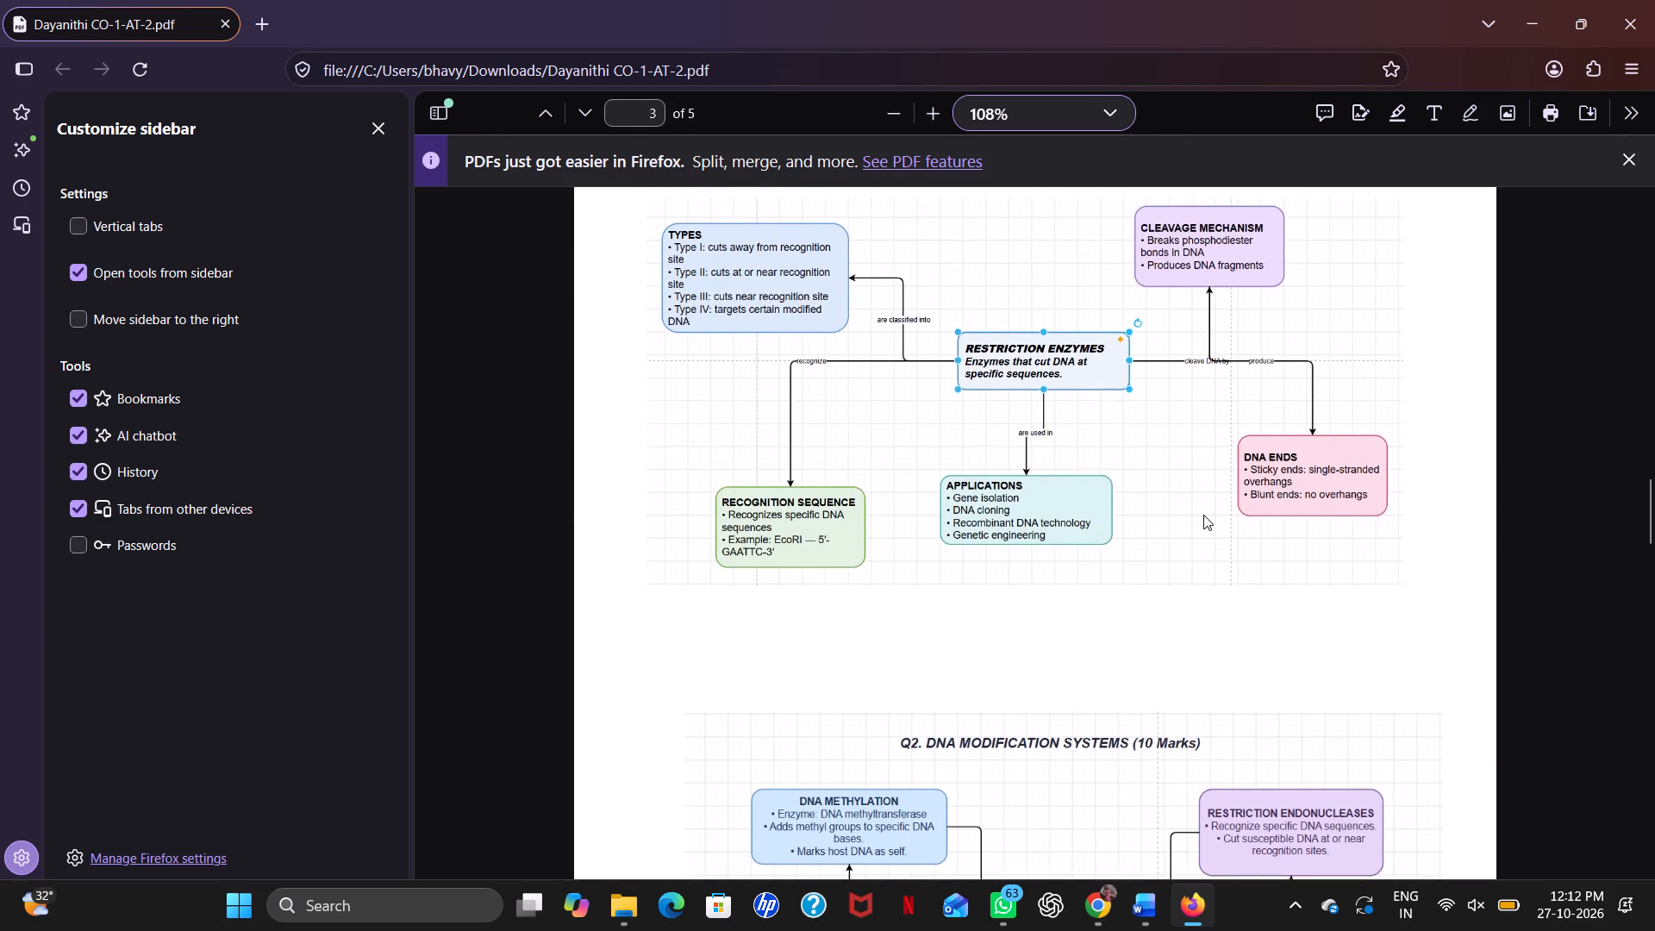
pyautogui.scroll(-3, 1203, 515)
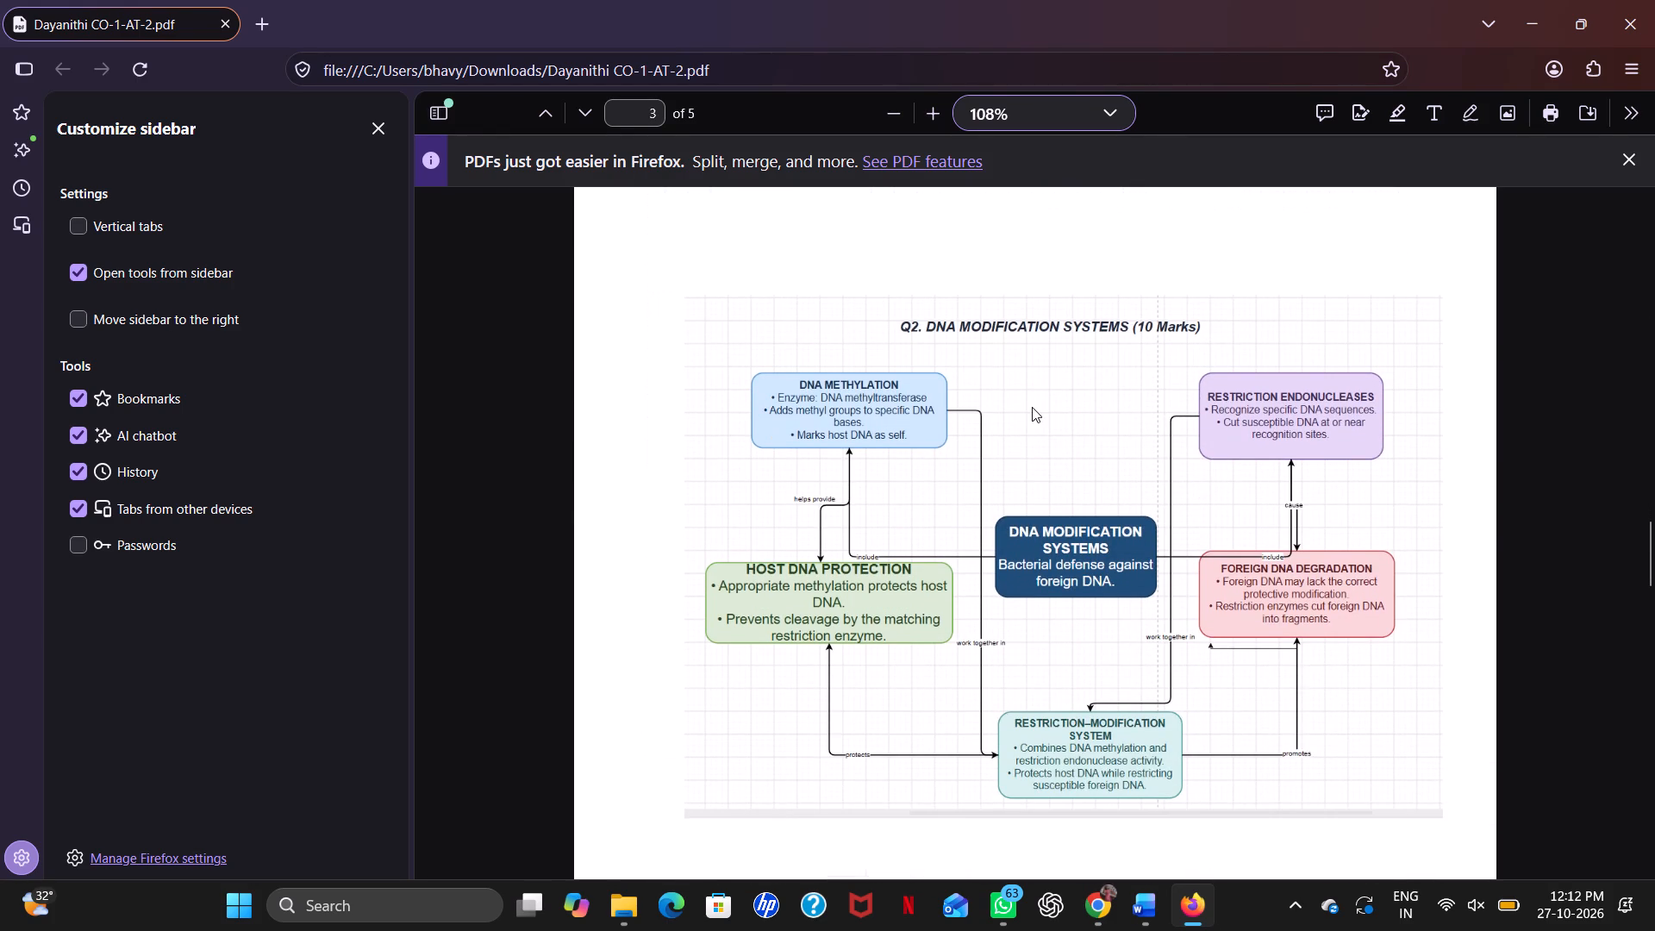
pyautogui.press('Print')
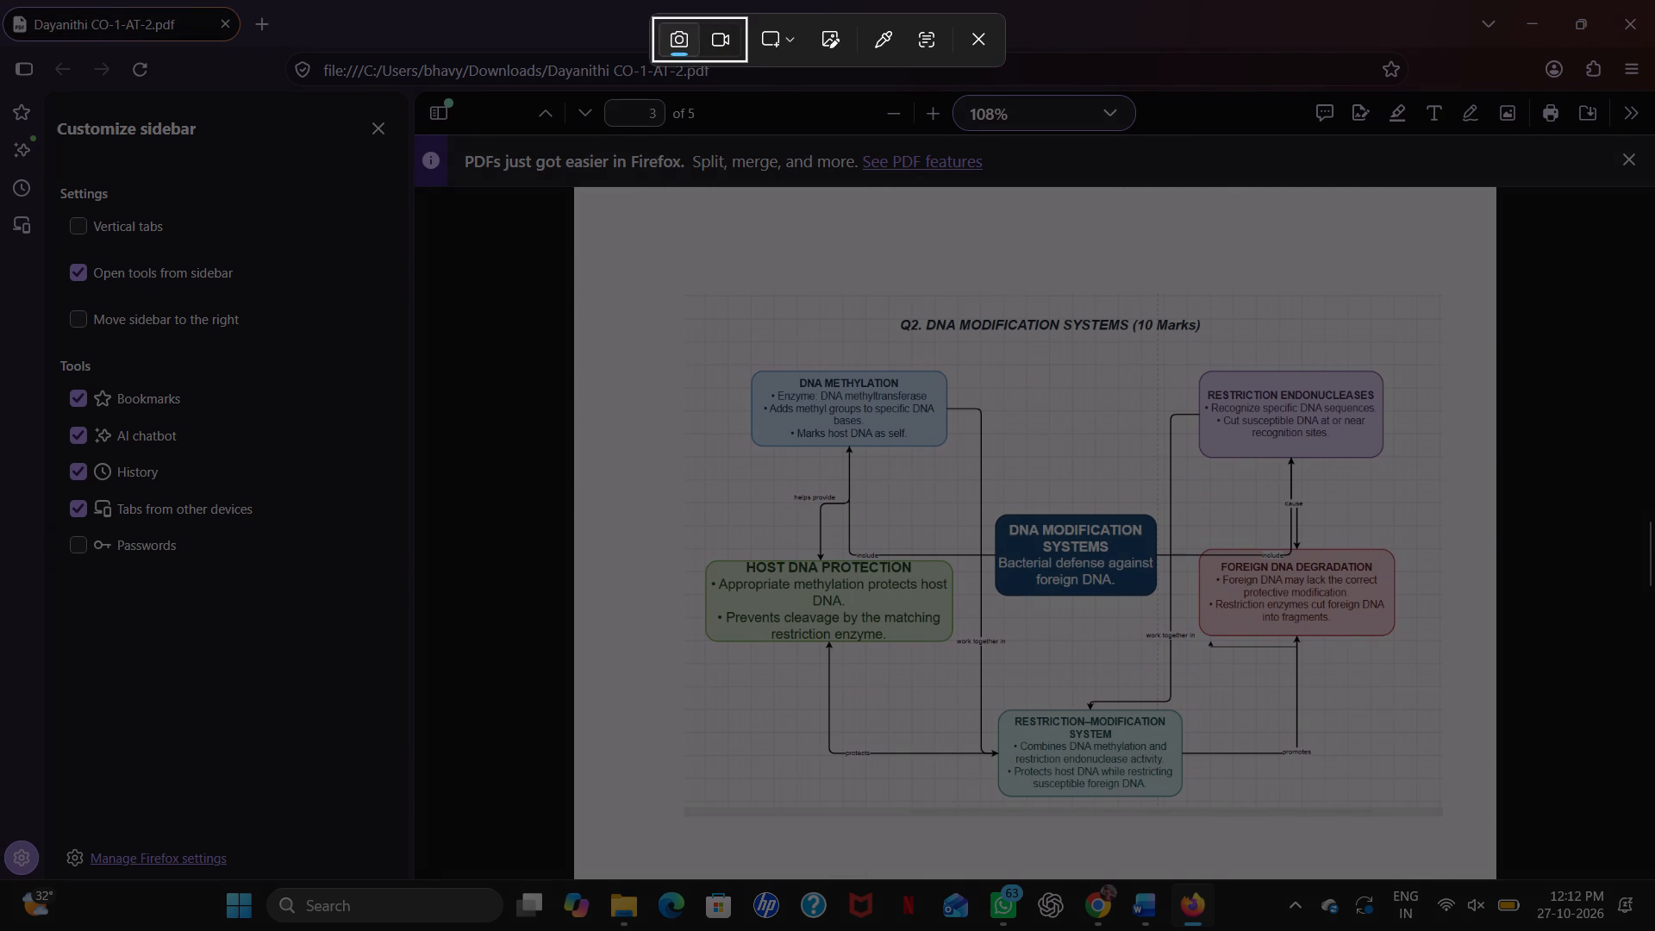
pyautogui.moveTo(637, 341); pyautogui.dragTo(868, 611)
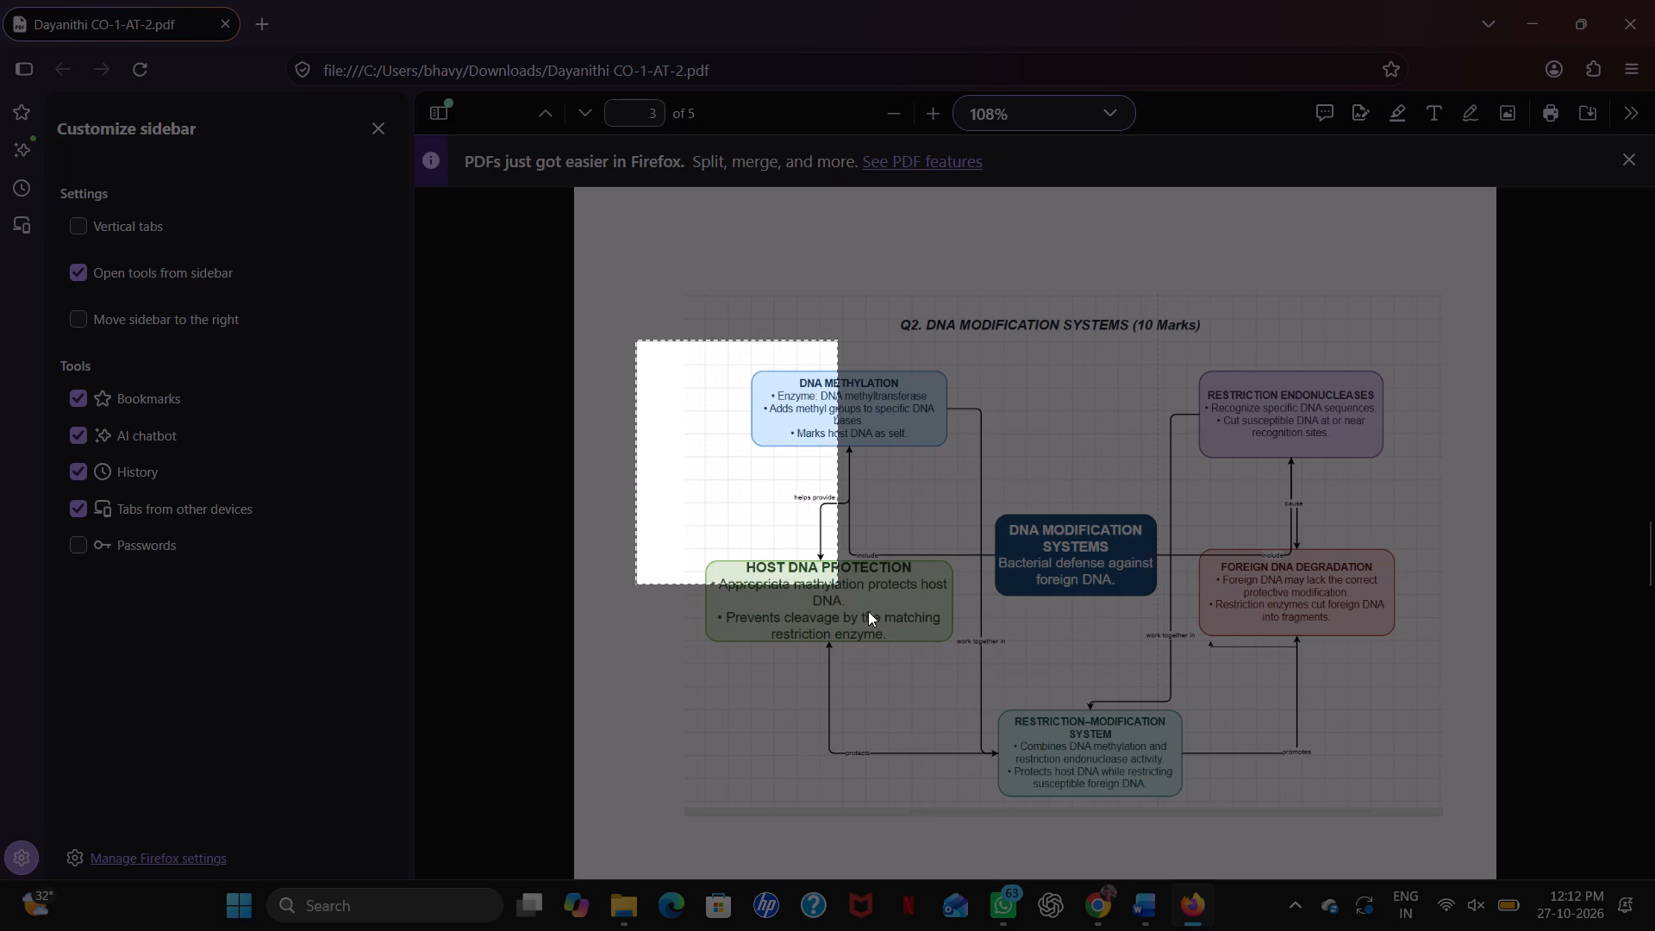
pyautogui.moveTo(868, 611); pyautogui.dragTo(1329, 833)
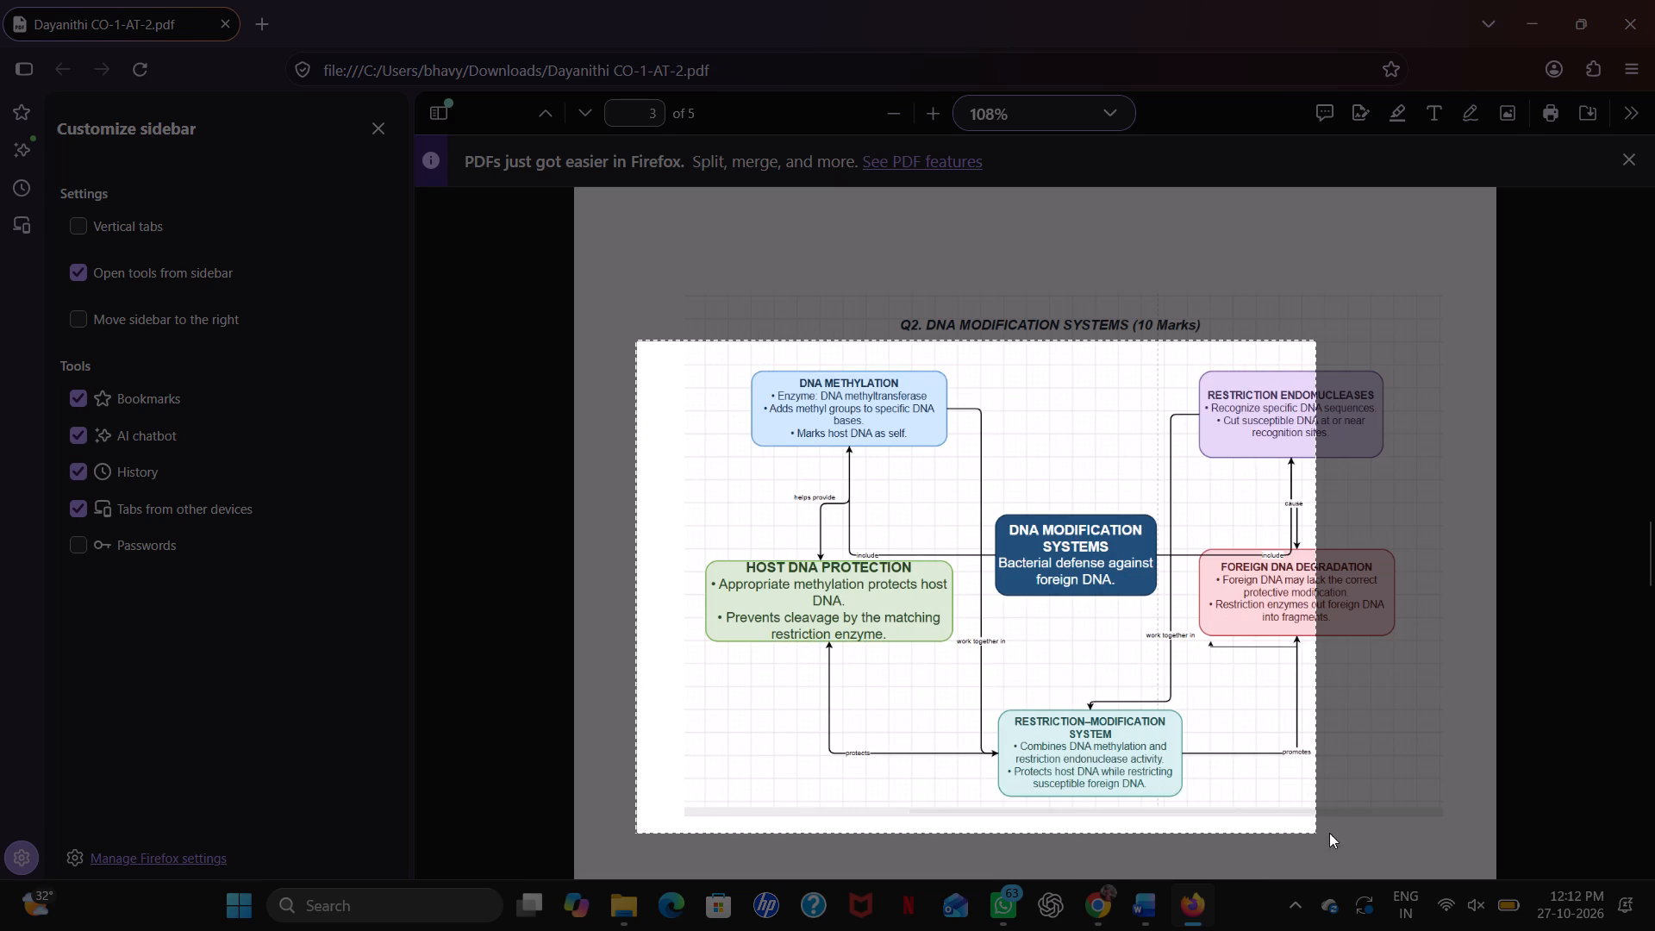
pyautogui.moveTo(1329, 833); pyautogui.dragTo(1443, 823)
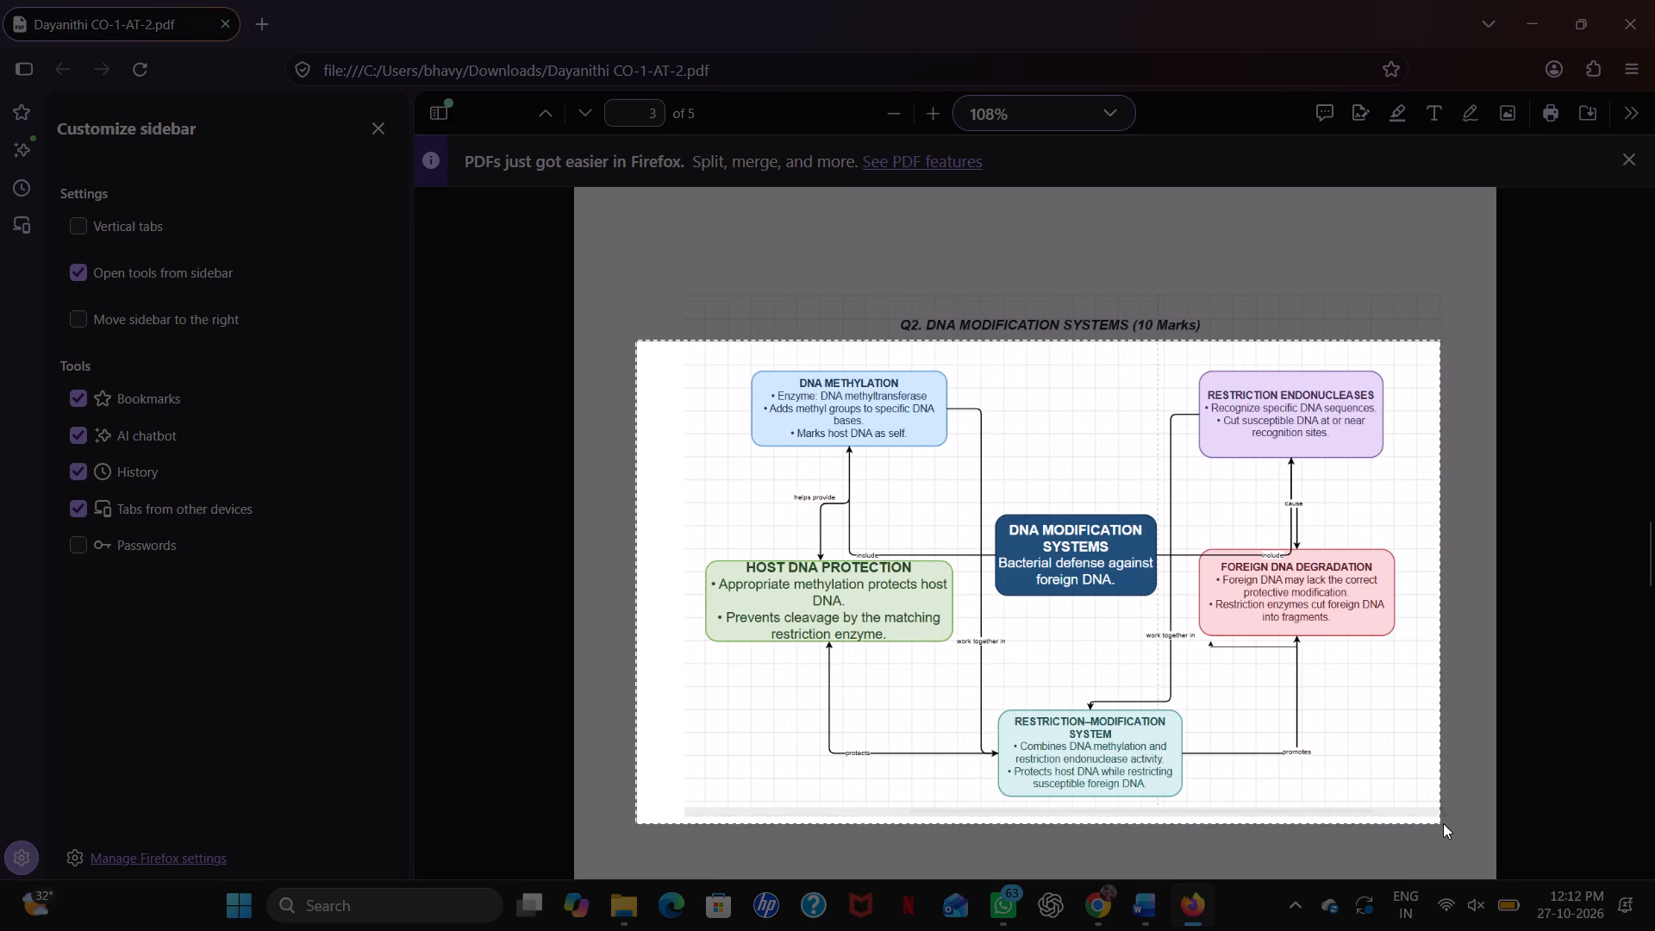
pyautogui.moveTo(1443, 823); pyautogui.dragTo(1465, 820)
pyautogui.hscroll(1, 1448, 820)
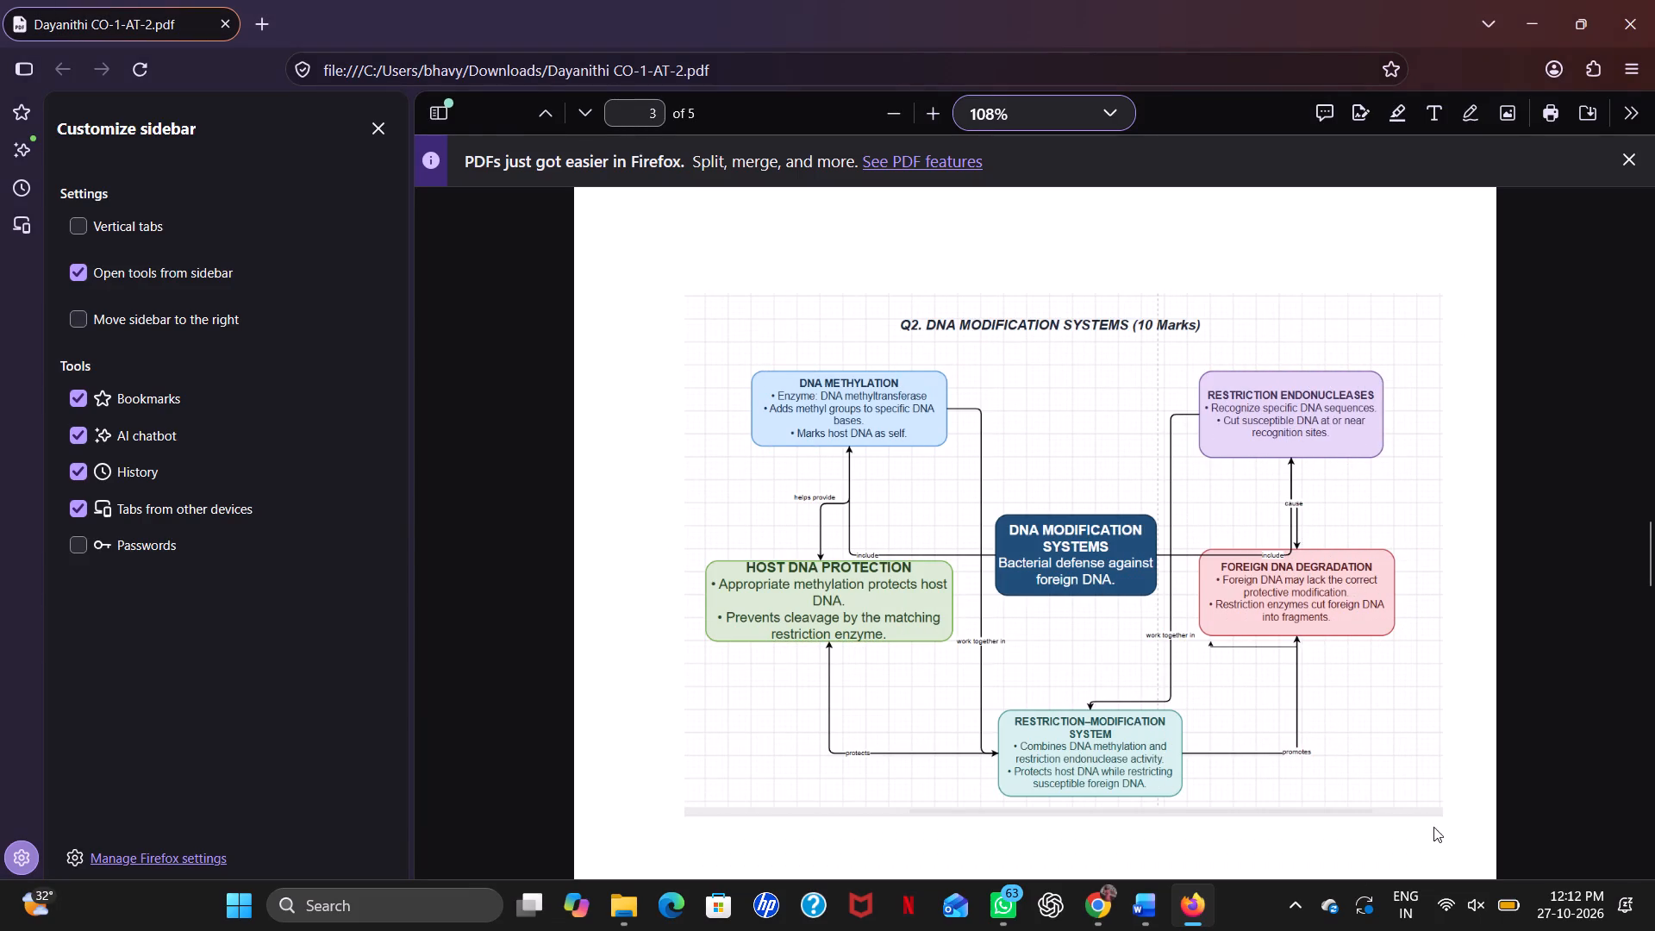
pyautogui.click(1140, 905)
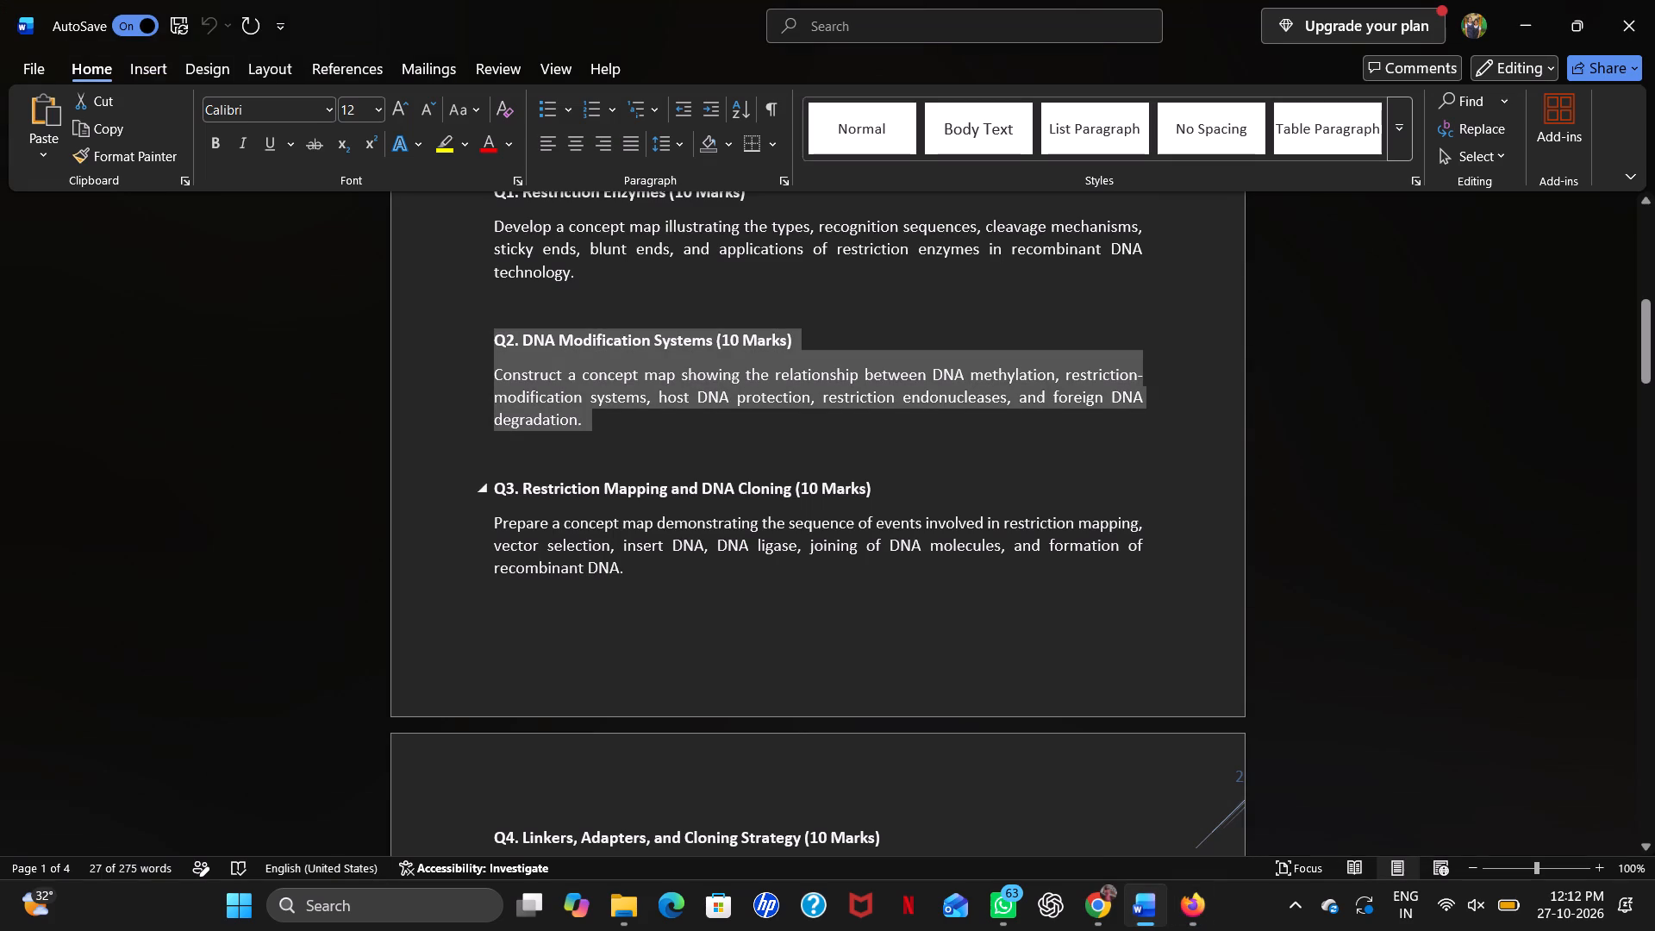
pyautogui.scroll(-9, 652, 478)
pyautogui.scroll(2, 652, 478)
pyautogui.scroll(-1, 652, 478)
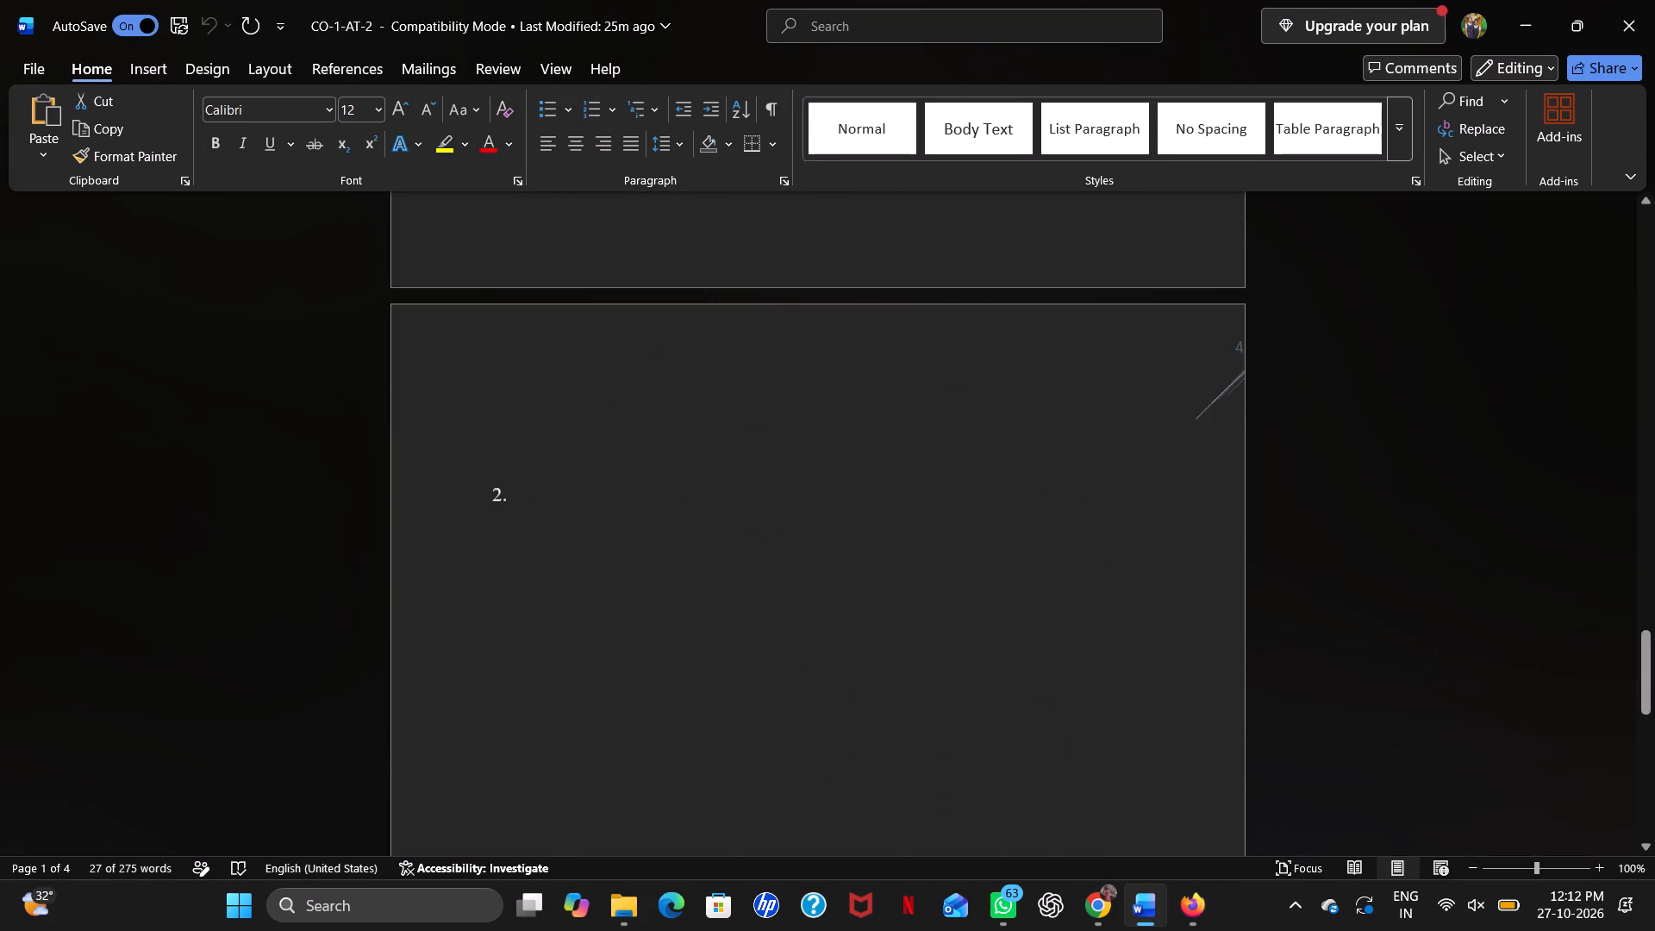
pyautogui.scroll(-1, 652, 478)
pyautogui.click(614, 694)
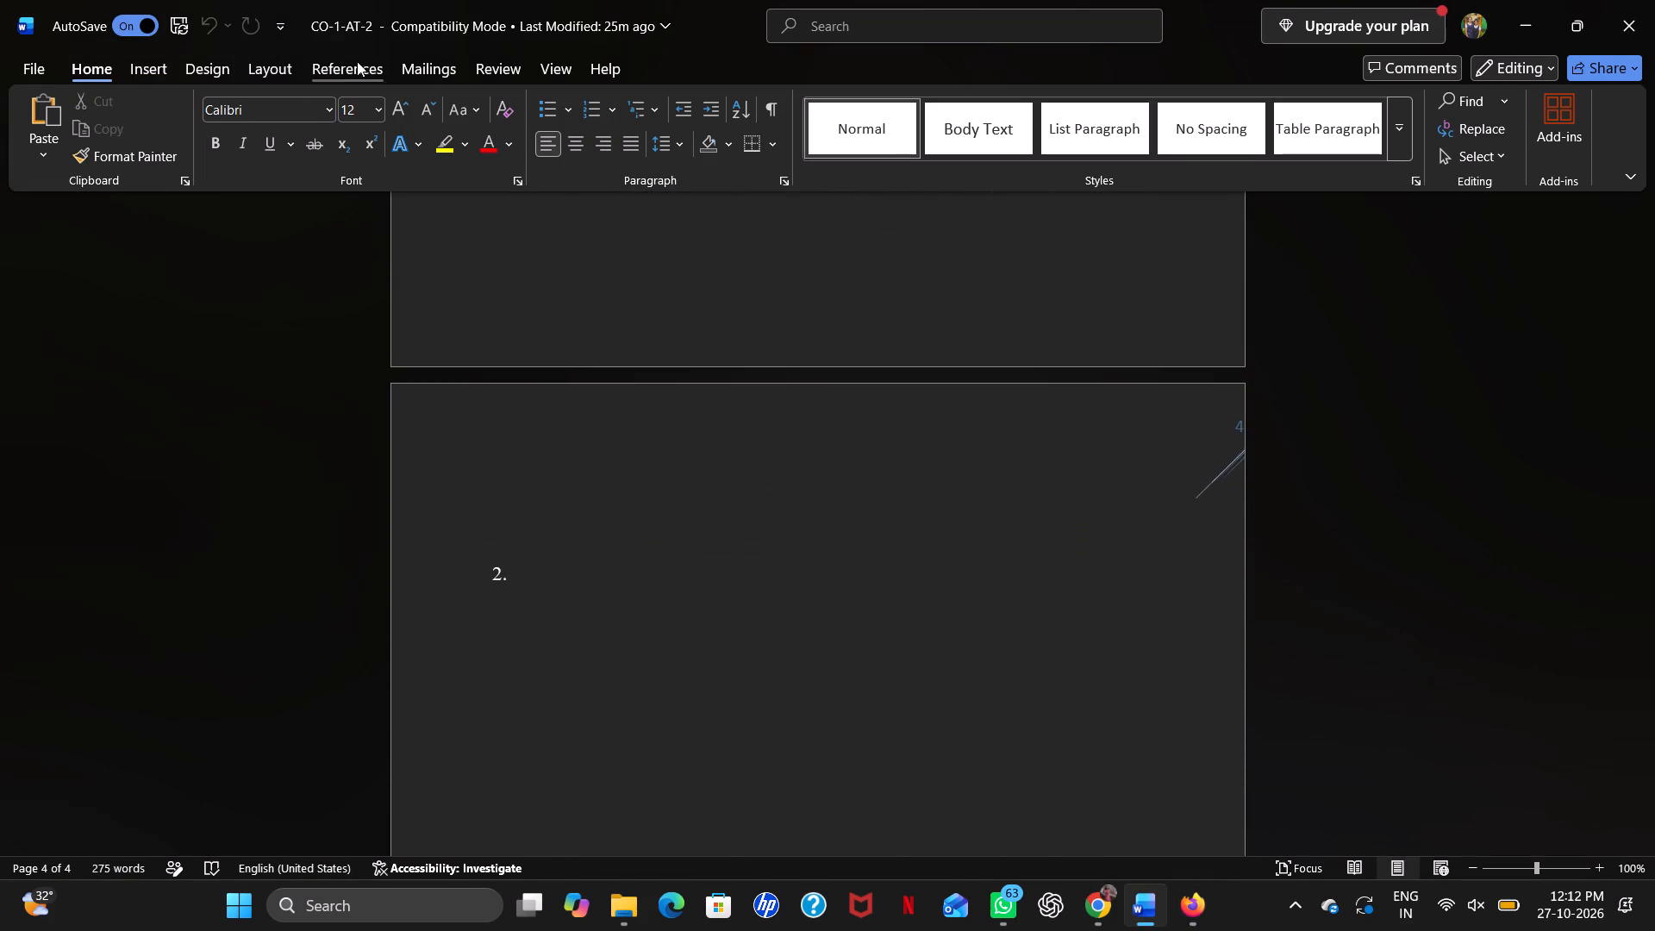
pyautogui.click(162, 72)
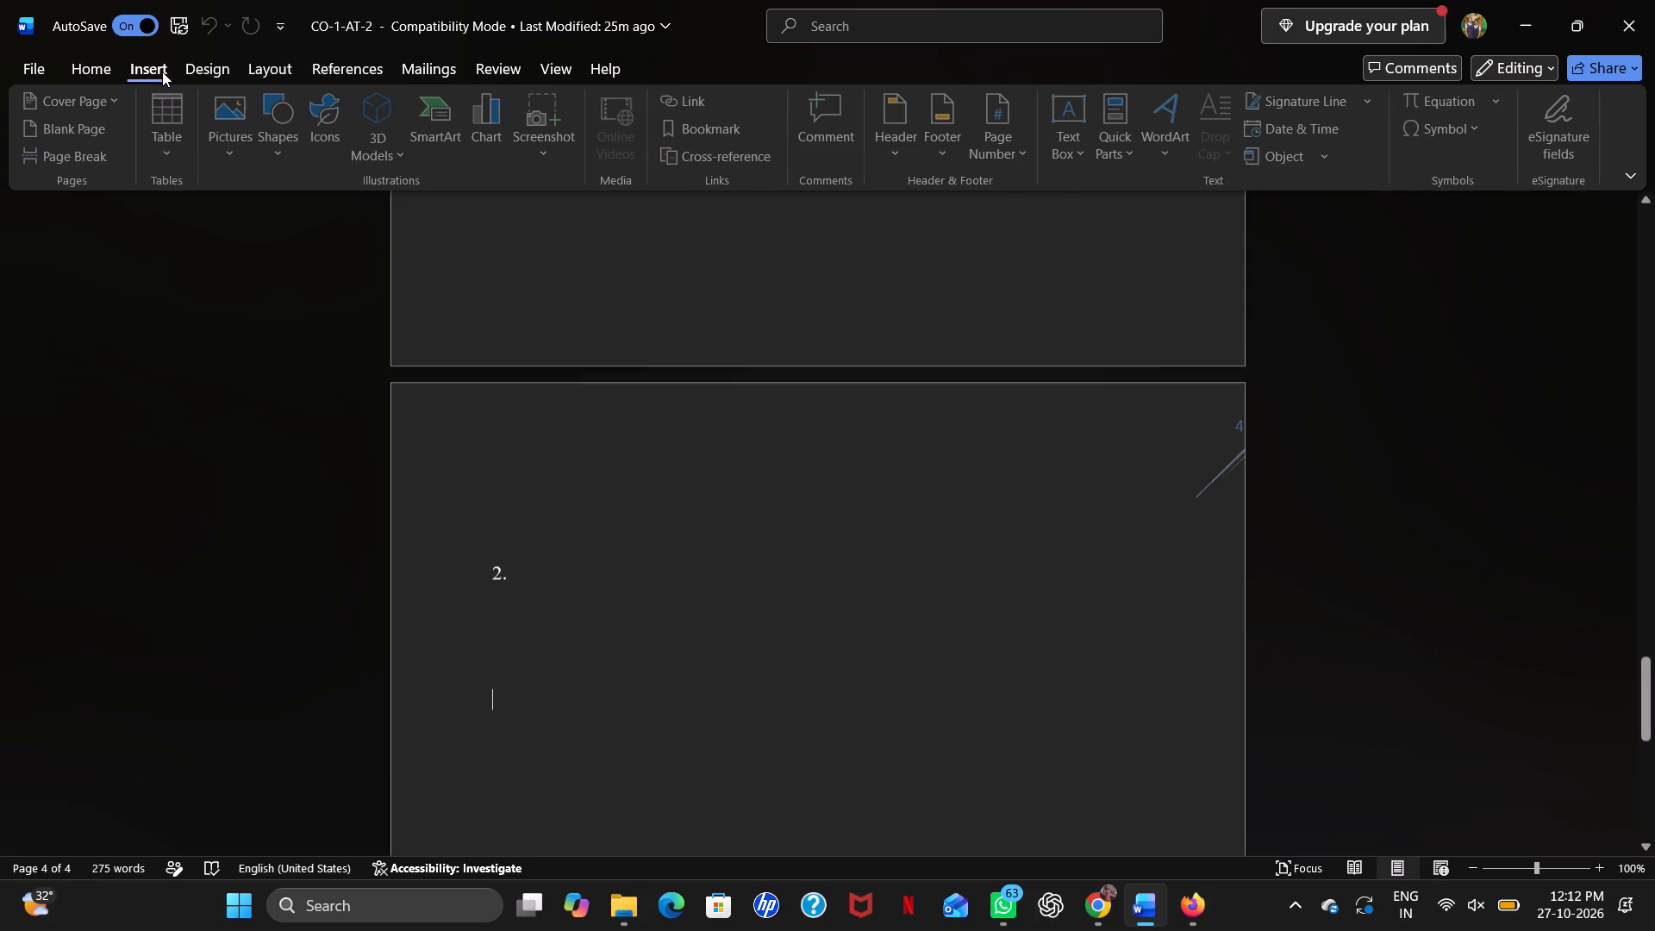
pyautogui.click(231, 134)
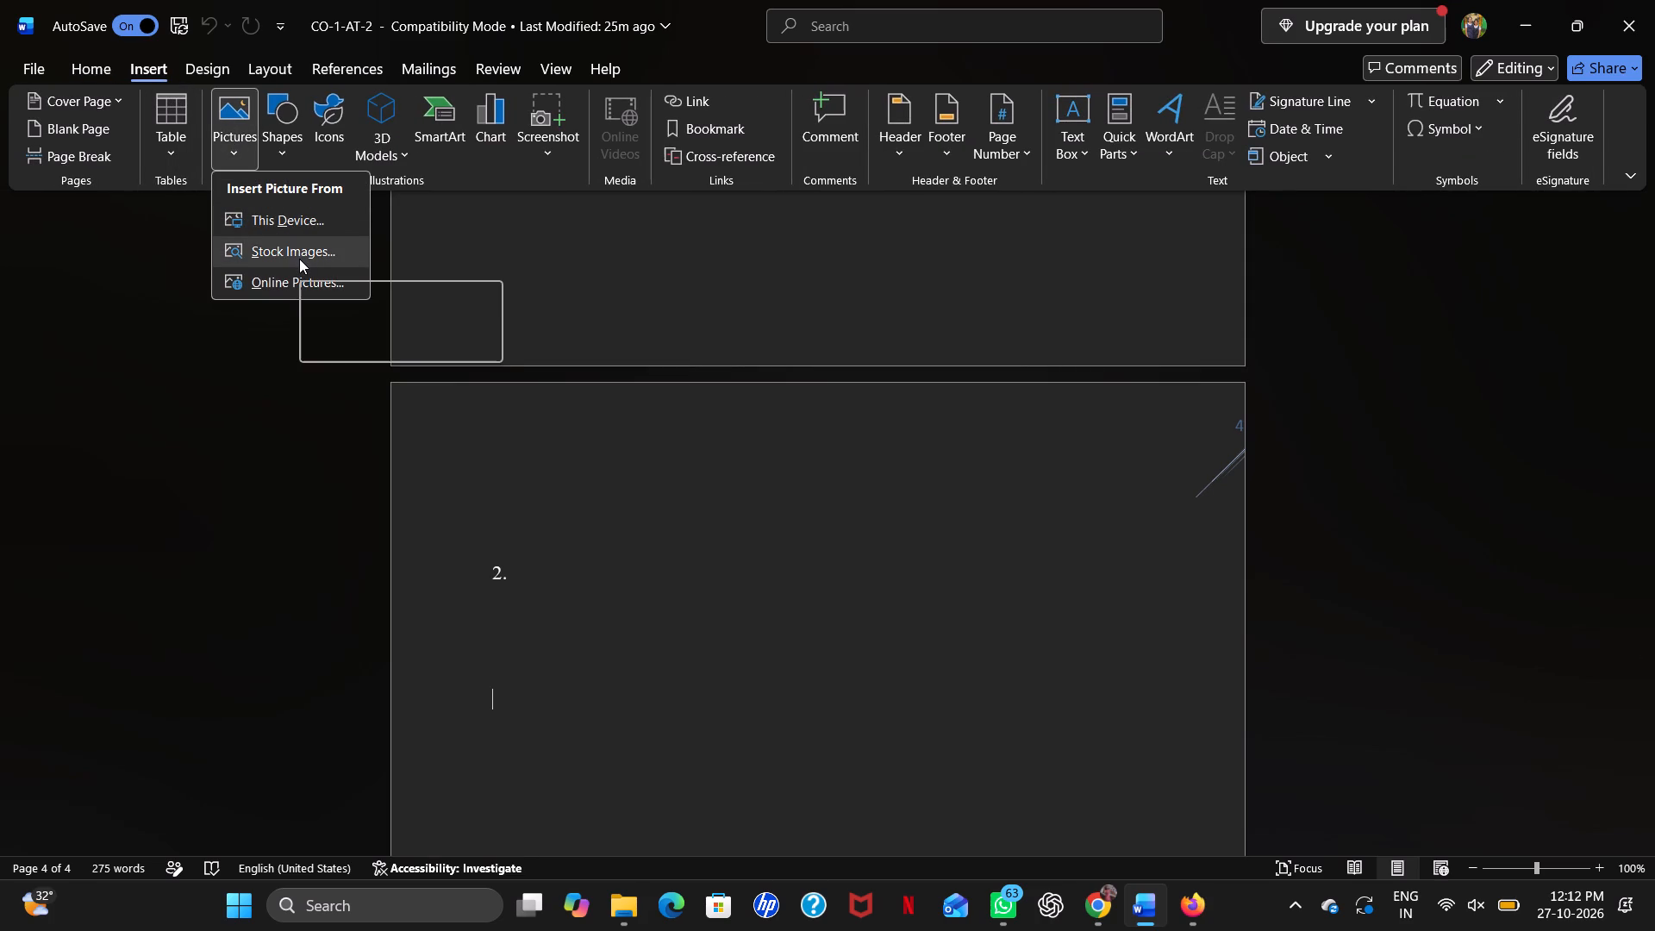
pyautogui.click(297, 226)
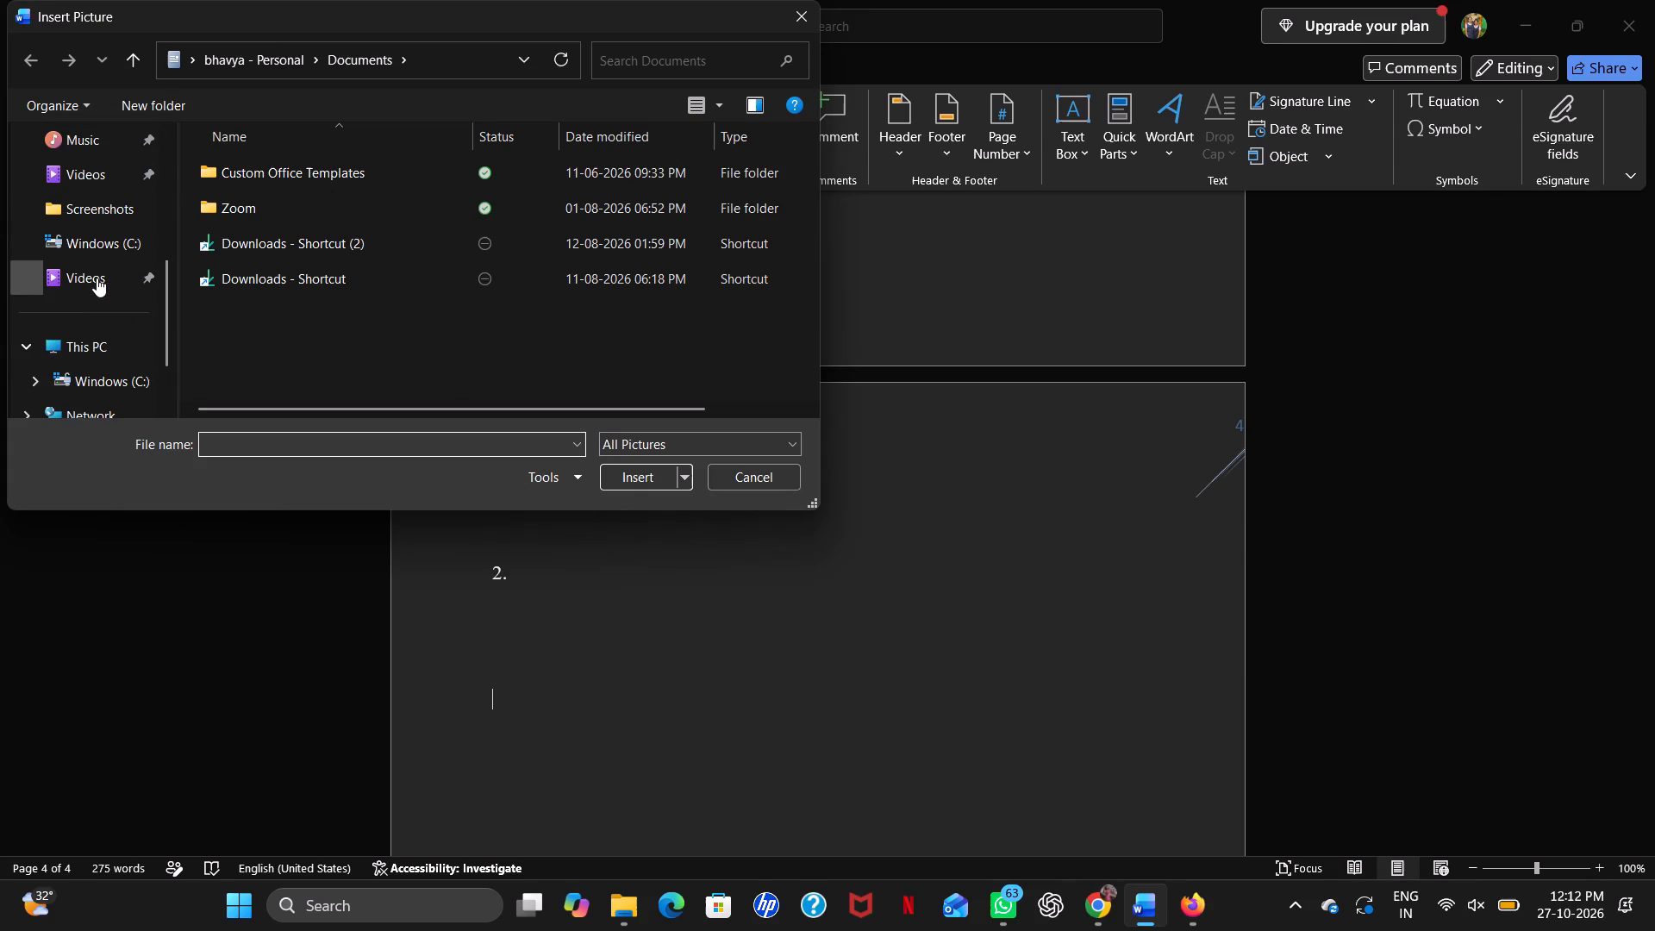
pyautogui.doubleClick(111, 220)
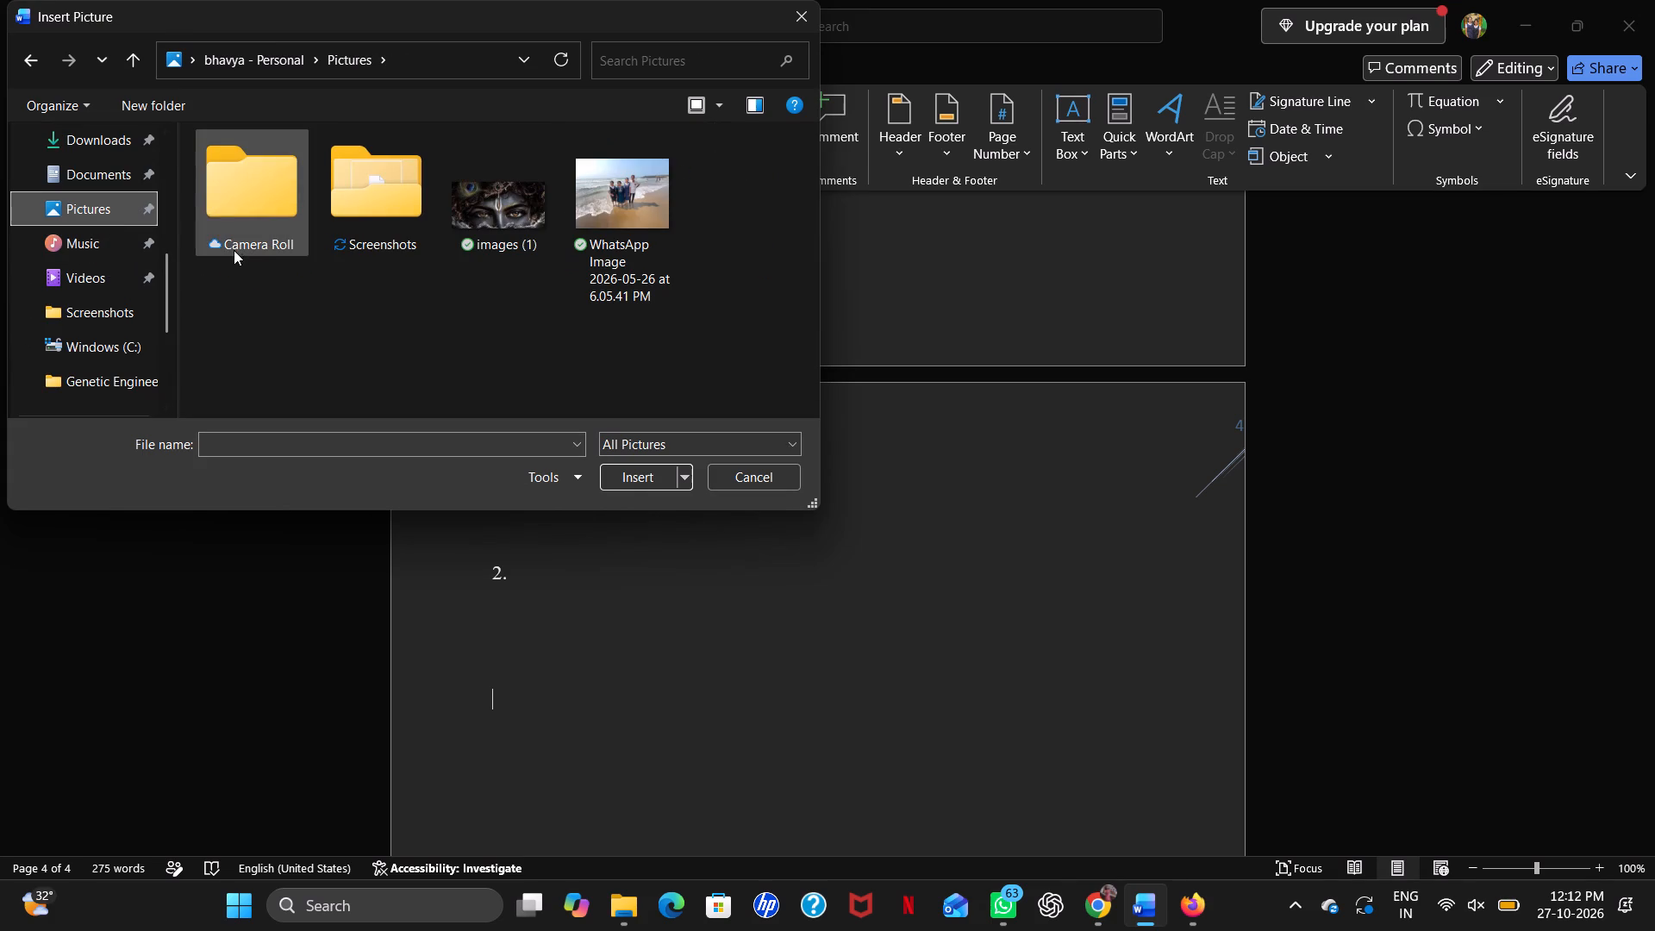
pyautogui.doubleClick(357, 224)
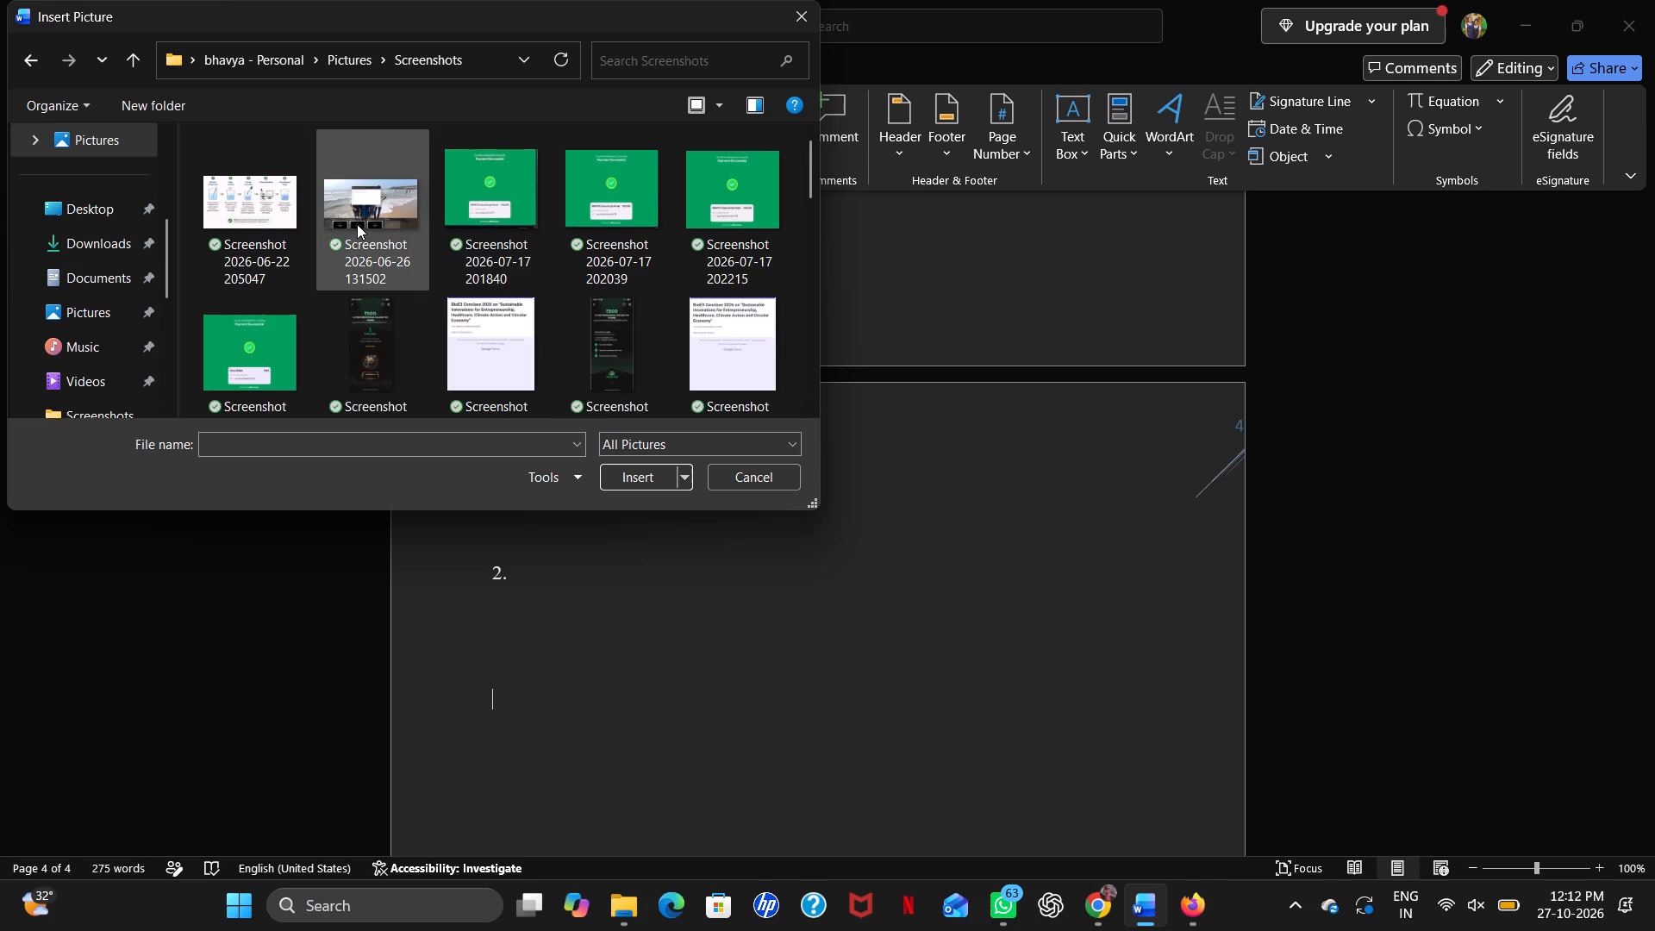
pyautogui.scroll(-13, 357, 224)
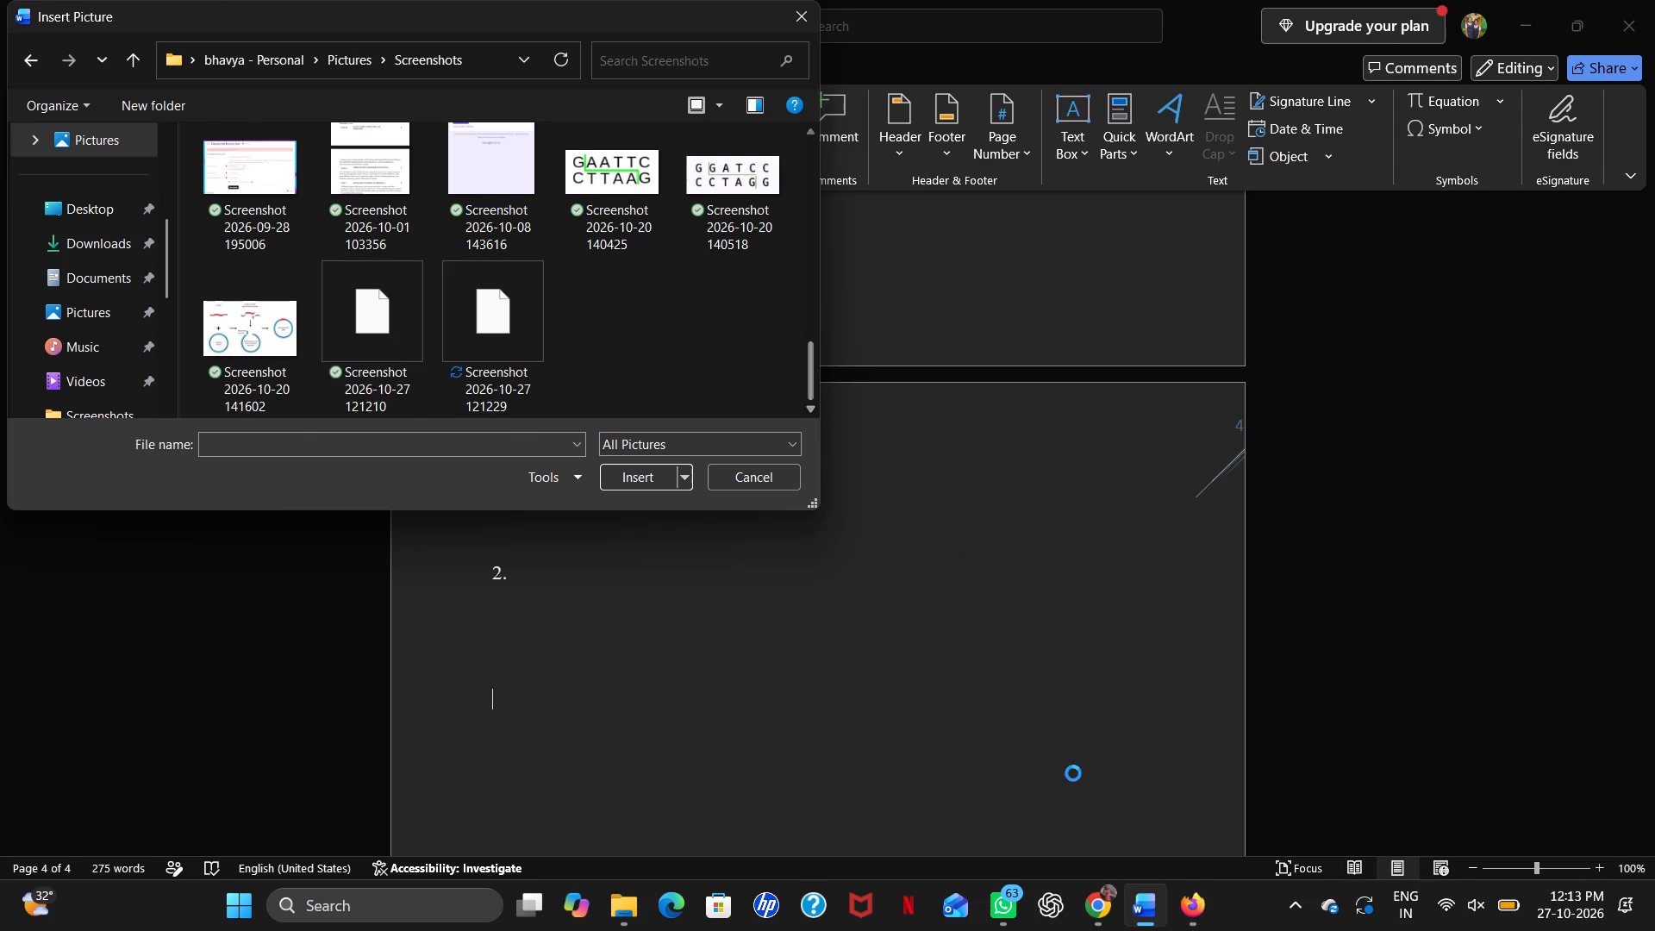
pyautogui.click(1184, 916)
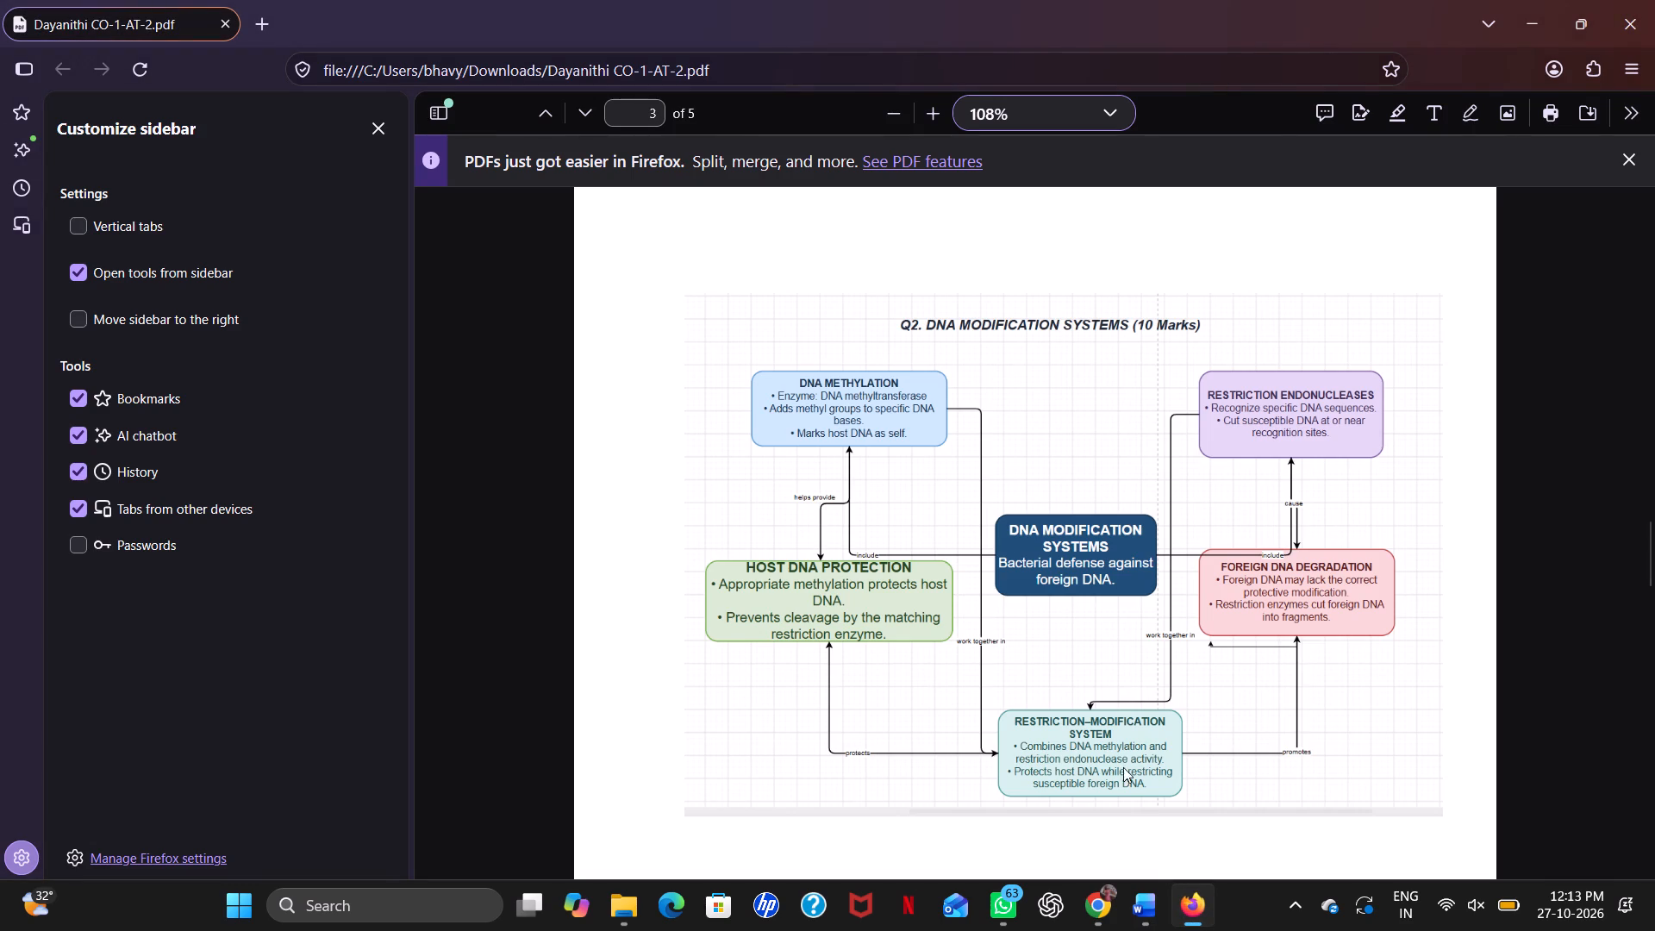
pyautogui.click(1134, 913)
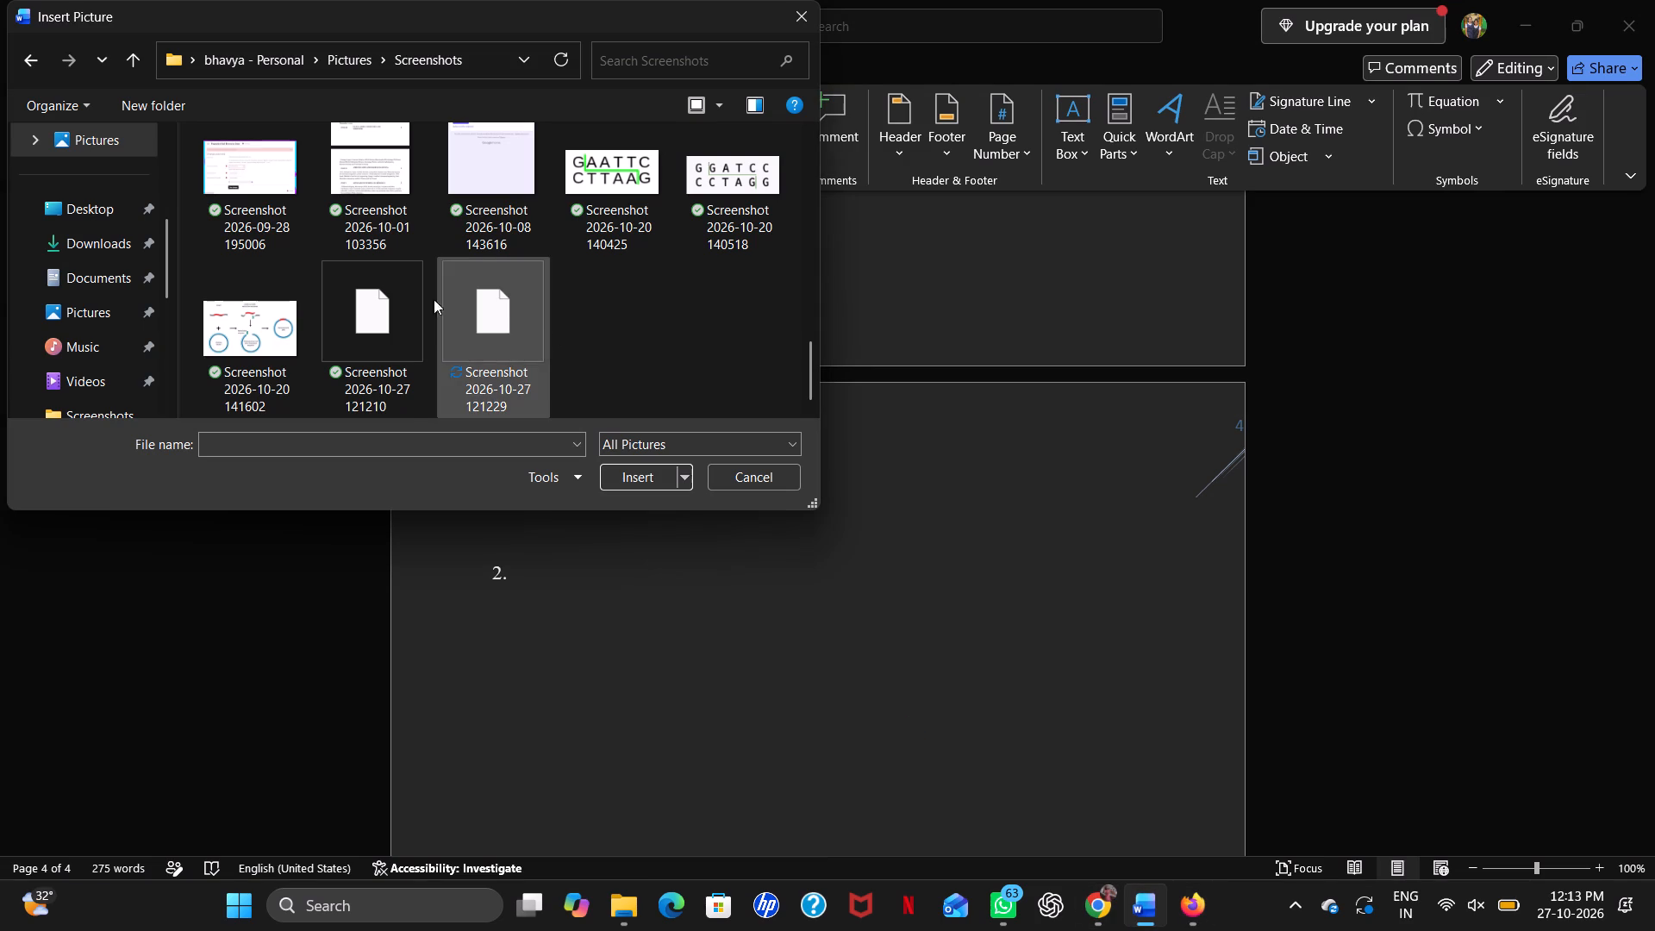
pyautogui.doubleClick(489, 313)
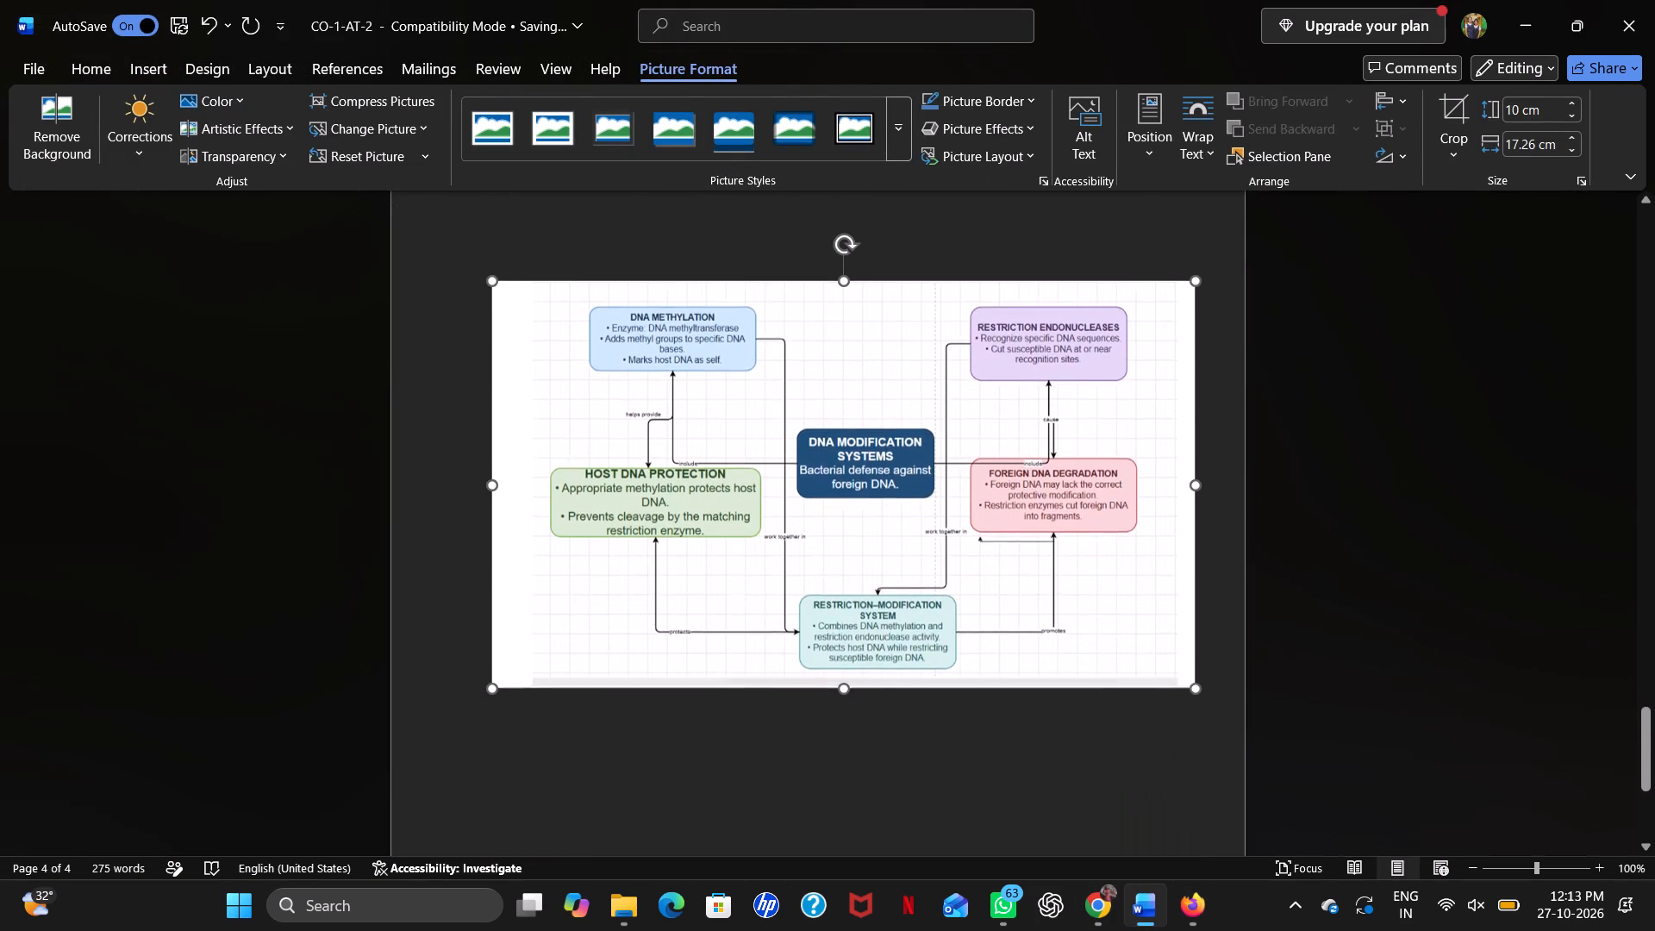
# Set the DNA Modification Systems picture to Tight text wrapping and move it up to just below the number 2.
pyautogui.moveTo(857, 614); pyautogui.dragTo(857, 545)
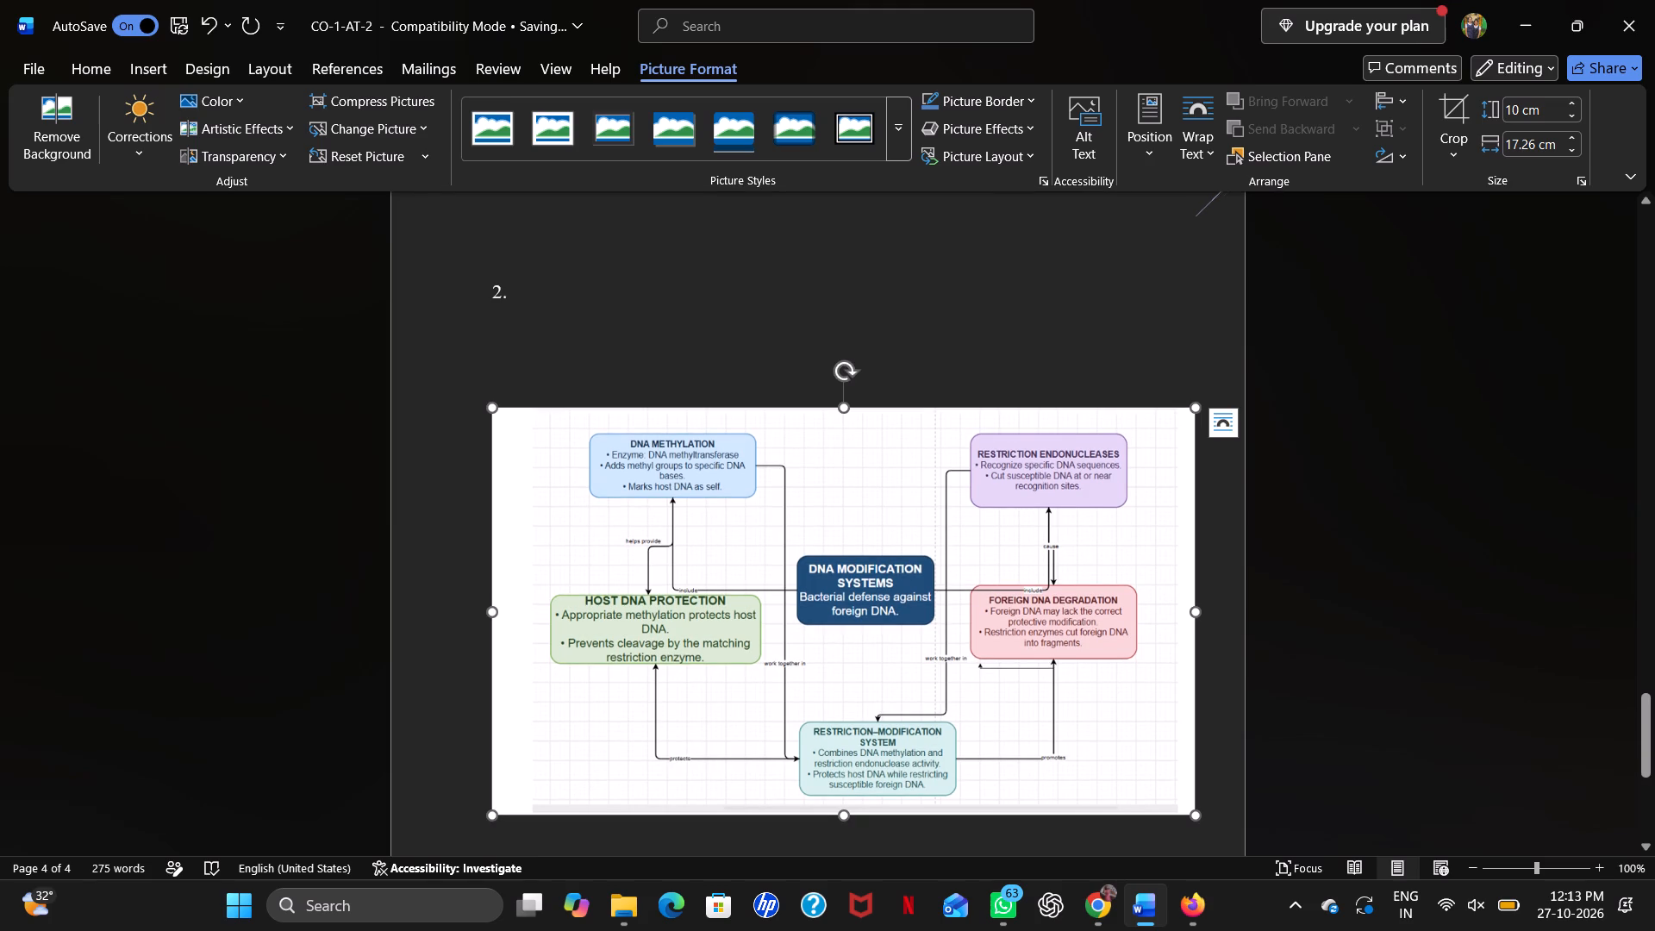
pyautogui.click(1229, 418)
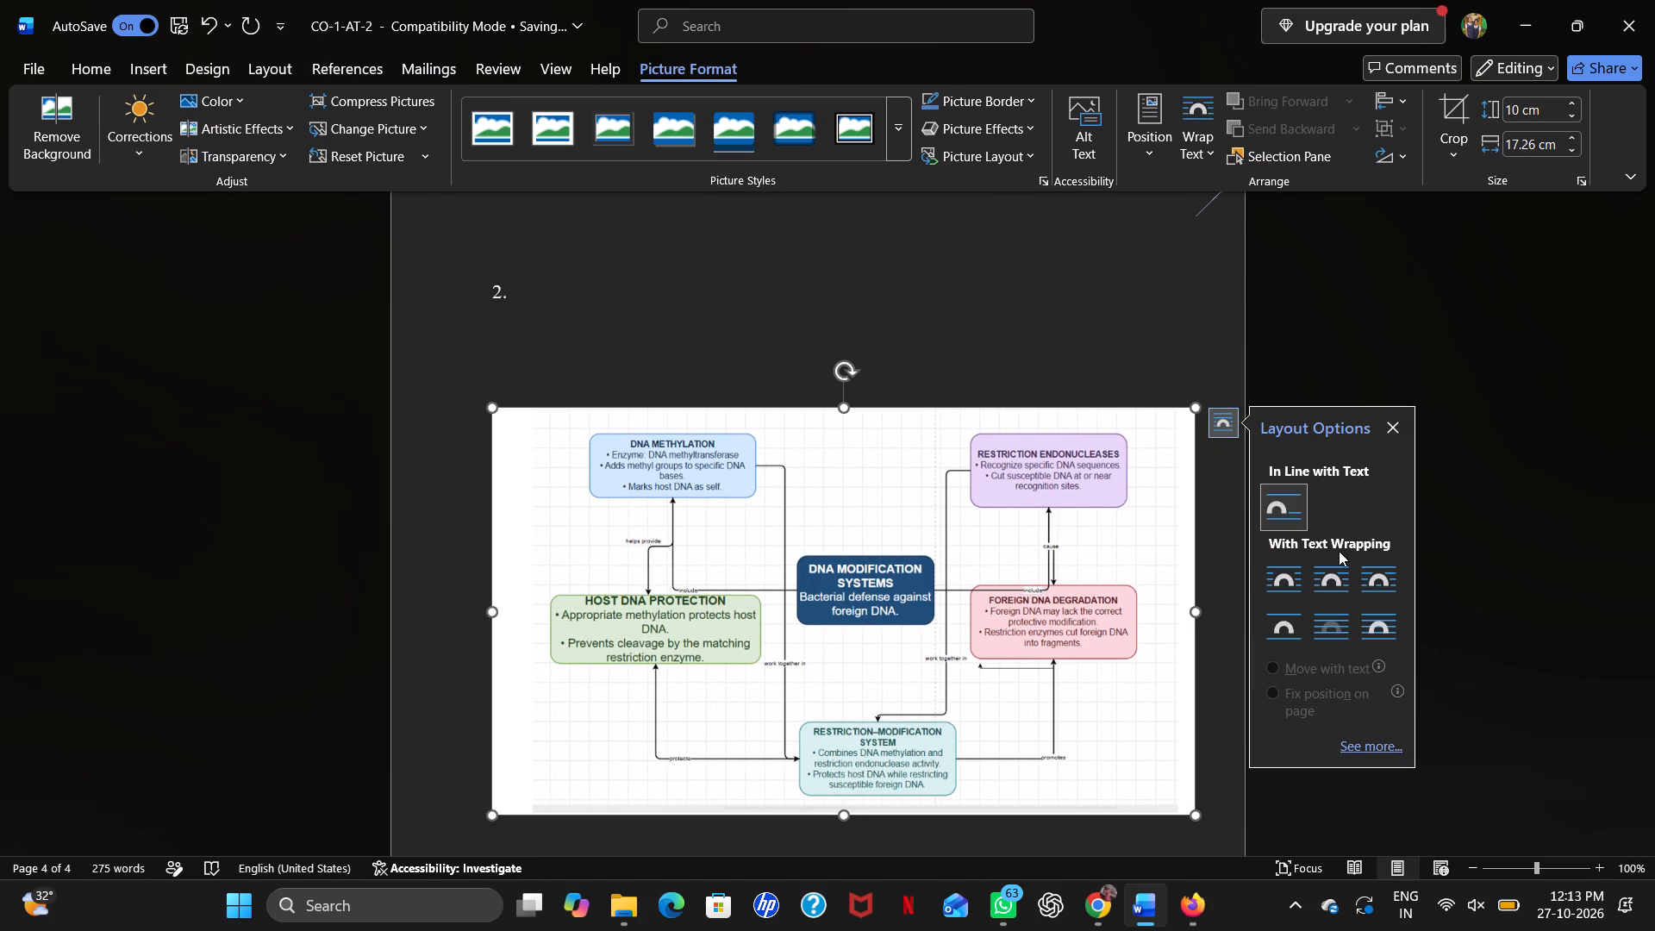
pyautogui.click(1339, 569)
pyautogui.moveTo(942, 507); pyautogui.dragTo(939, 484)
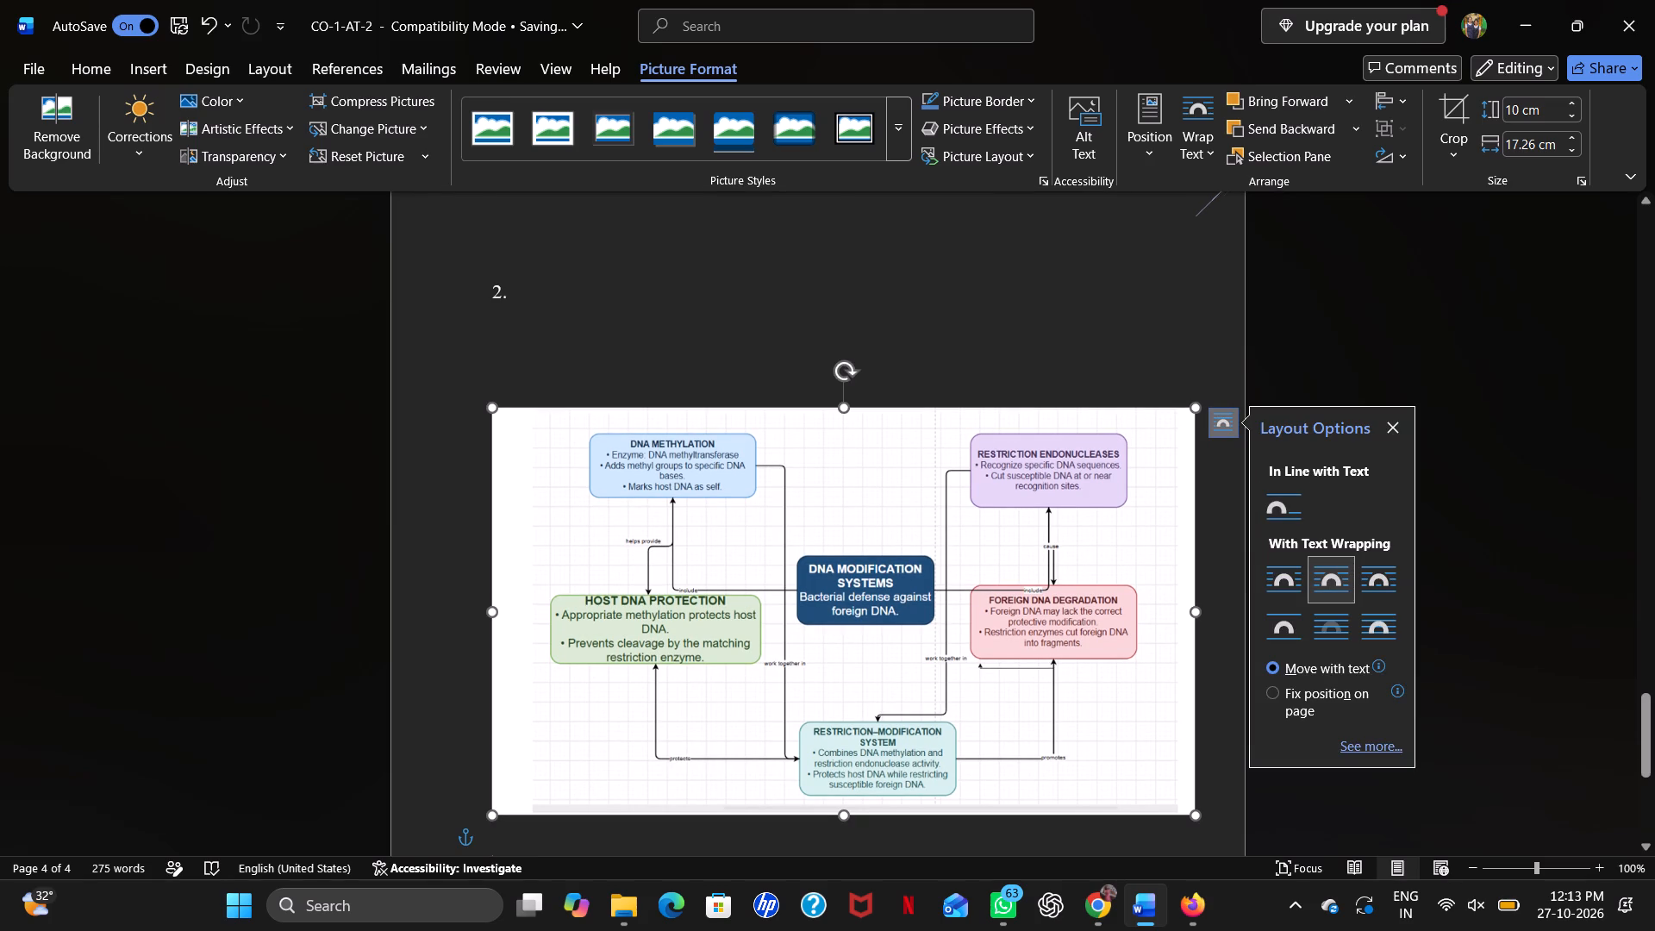
pyautogui.moveTo(939, 484); pyautogui.dragTo(938, 457)
pyautogui.scroll(-1, 902, 405)
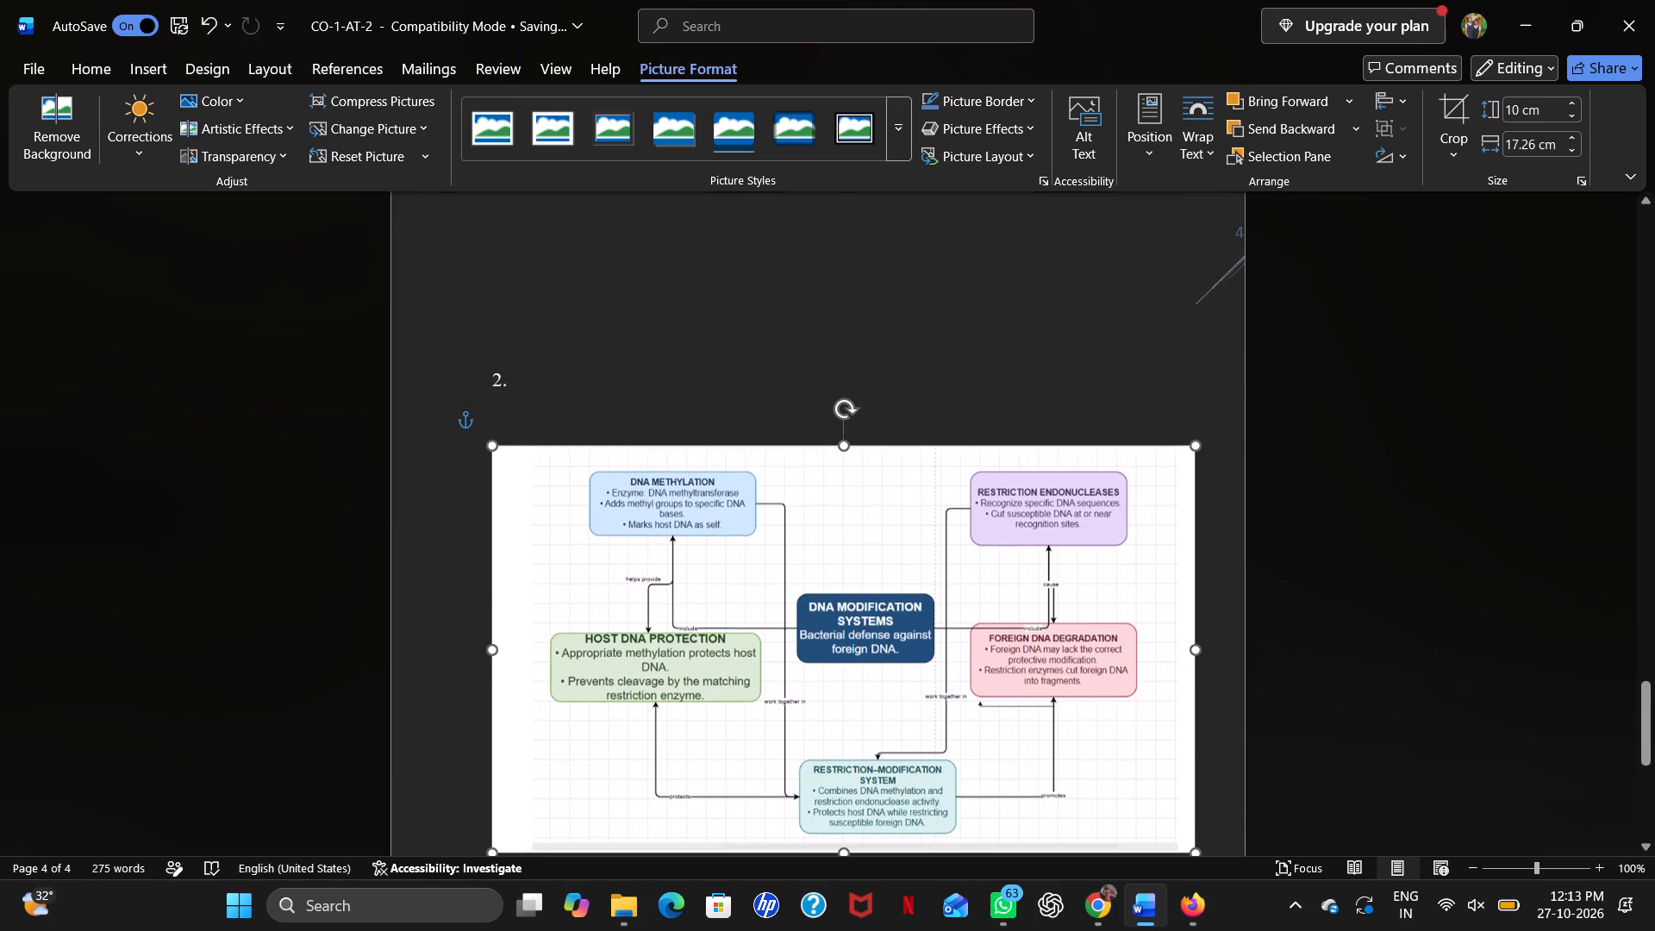
# Stretch the DNA Modification Systems picture downward to a height of about 14.94 cm, keeping its width.
pyautogui.scroll(-1, 902, 405)
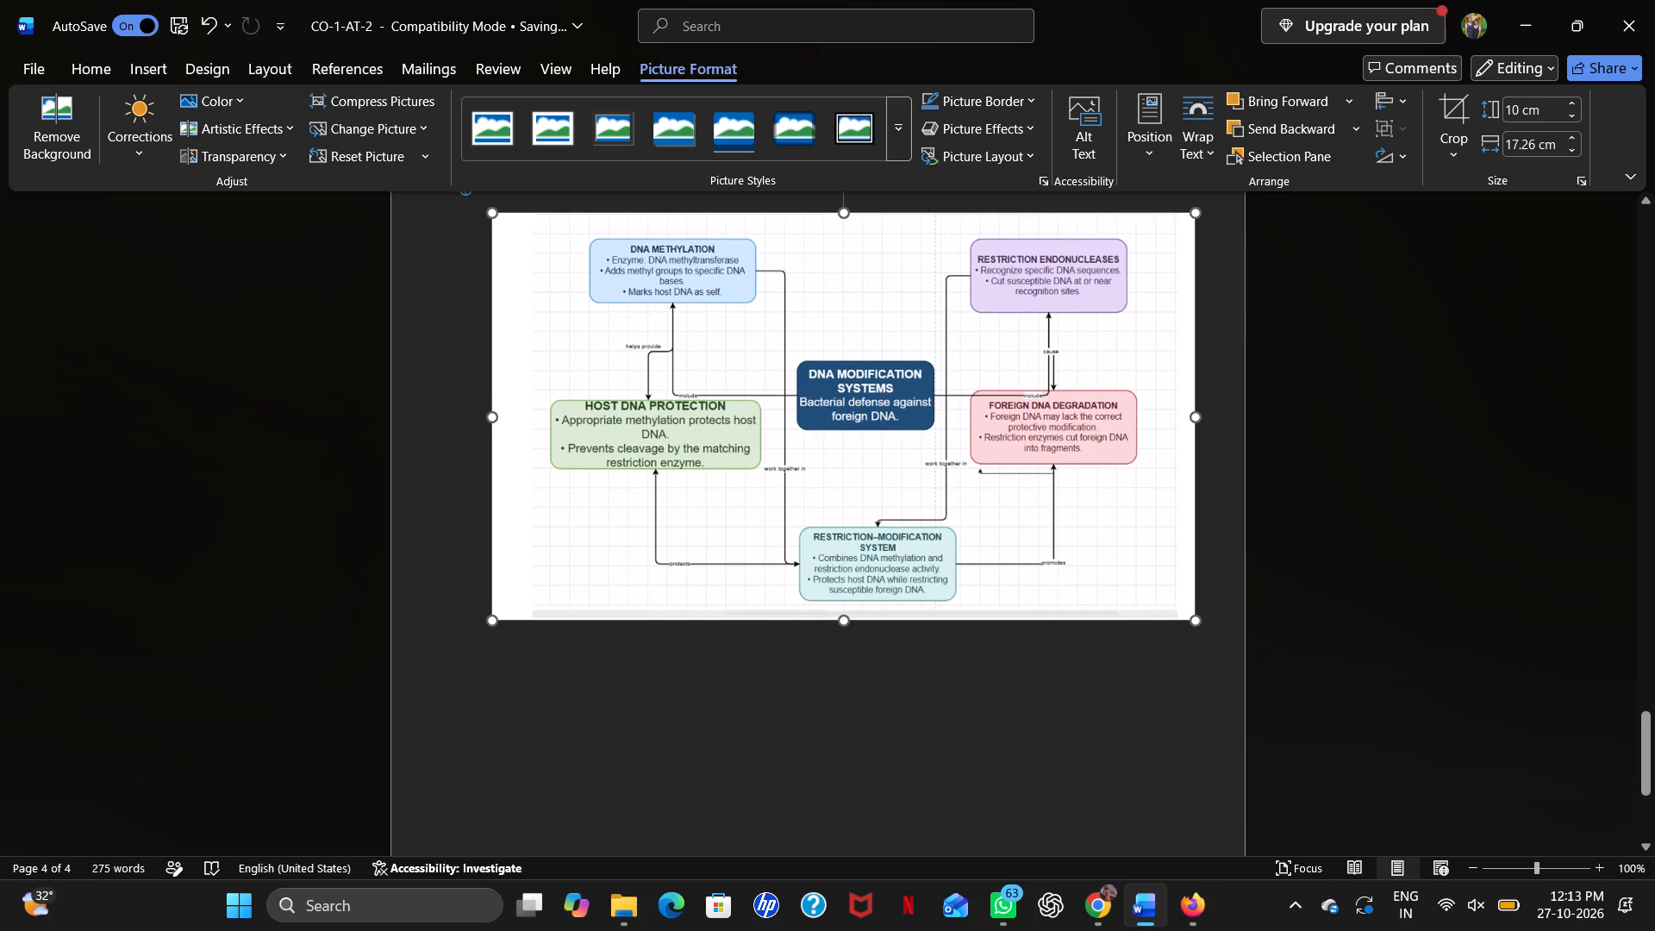
pyautogui.moveTo(843, 624); pyautogui.dragTo(845, 806)
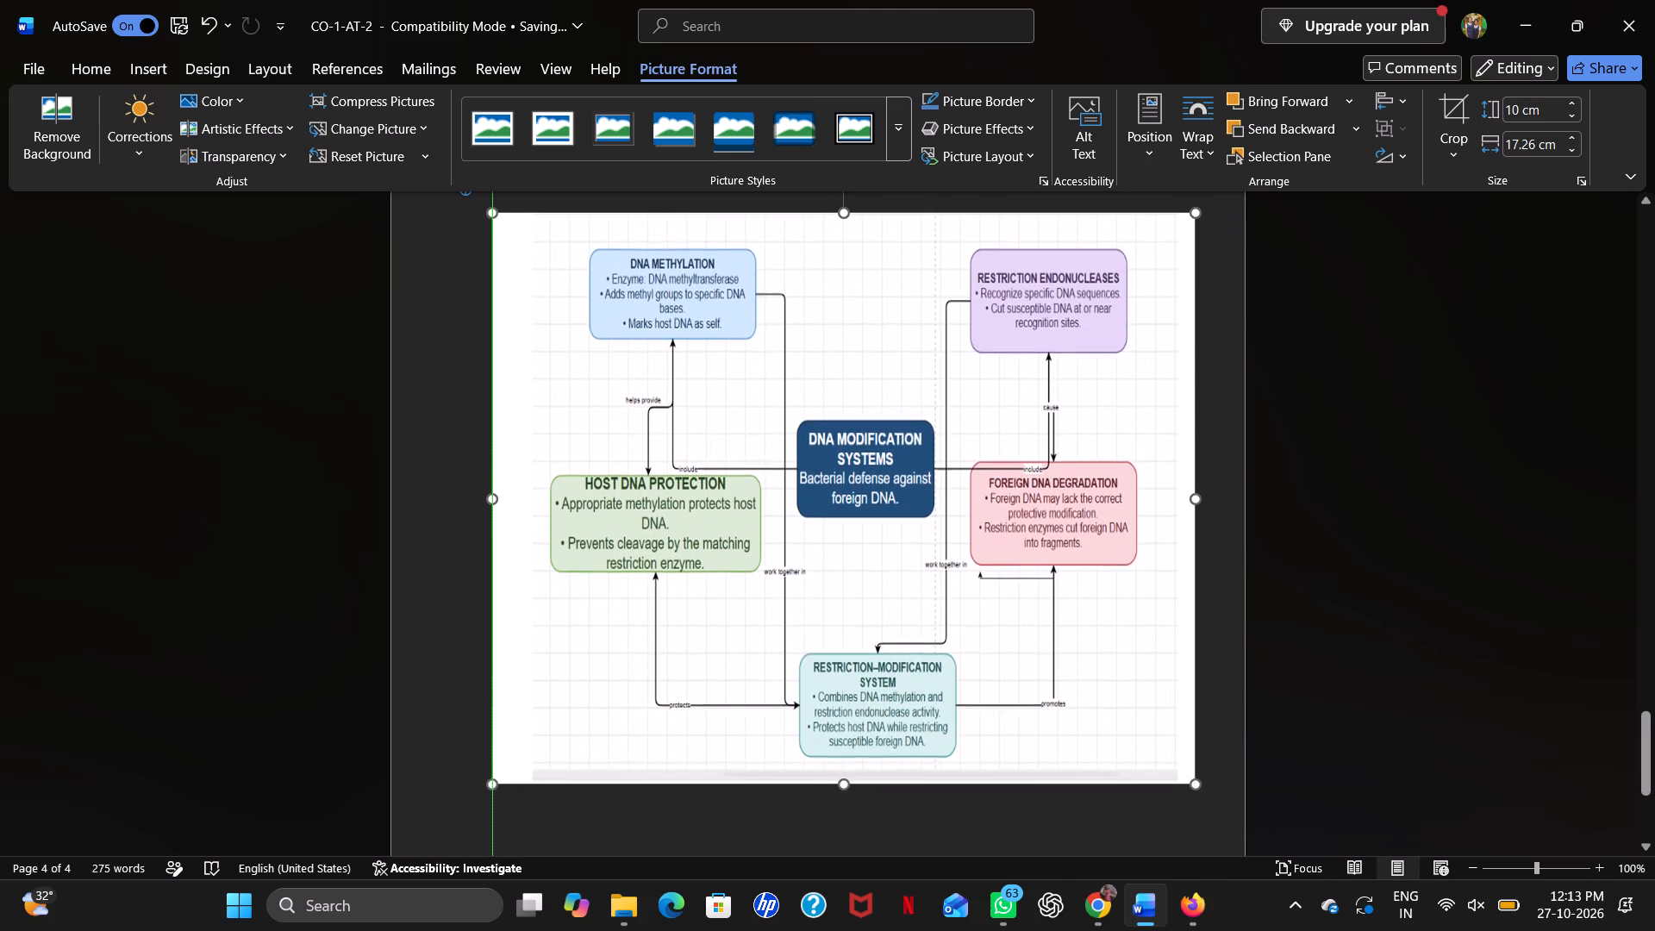
pyautogui.moveTo(845, 806); pyautogui.dragTo(846, 822)
# Add blank lines below the DNA Modification Systems picture up to page 5 and enter the number 3. there.
pyautogui.scroll(-3, 995, 623)
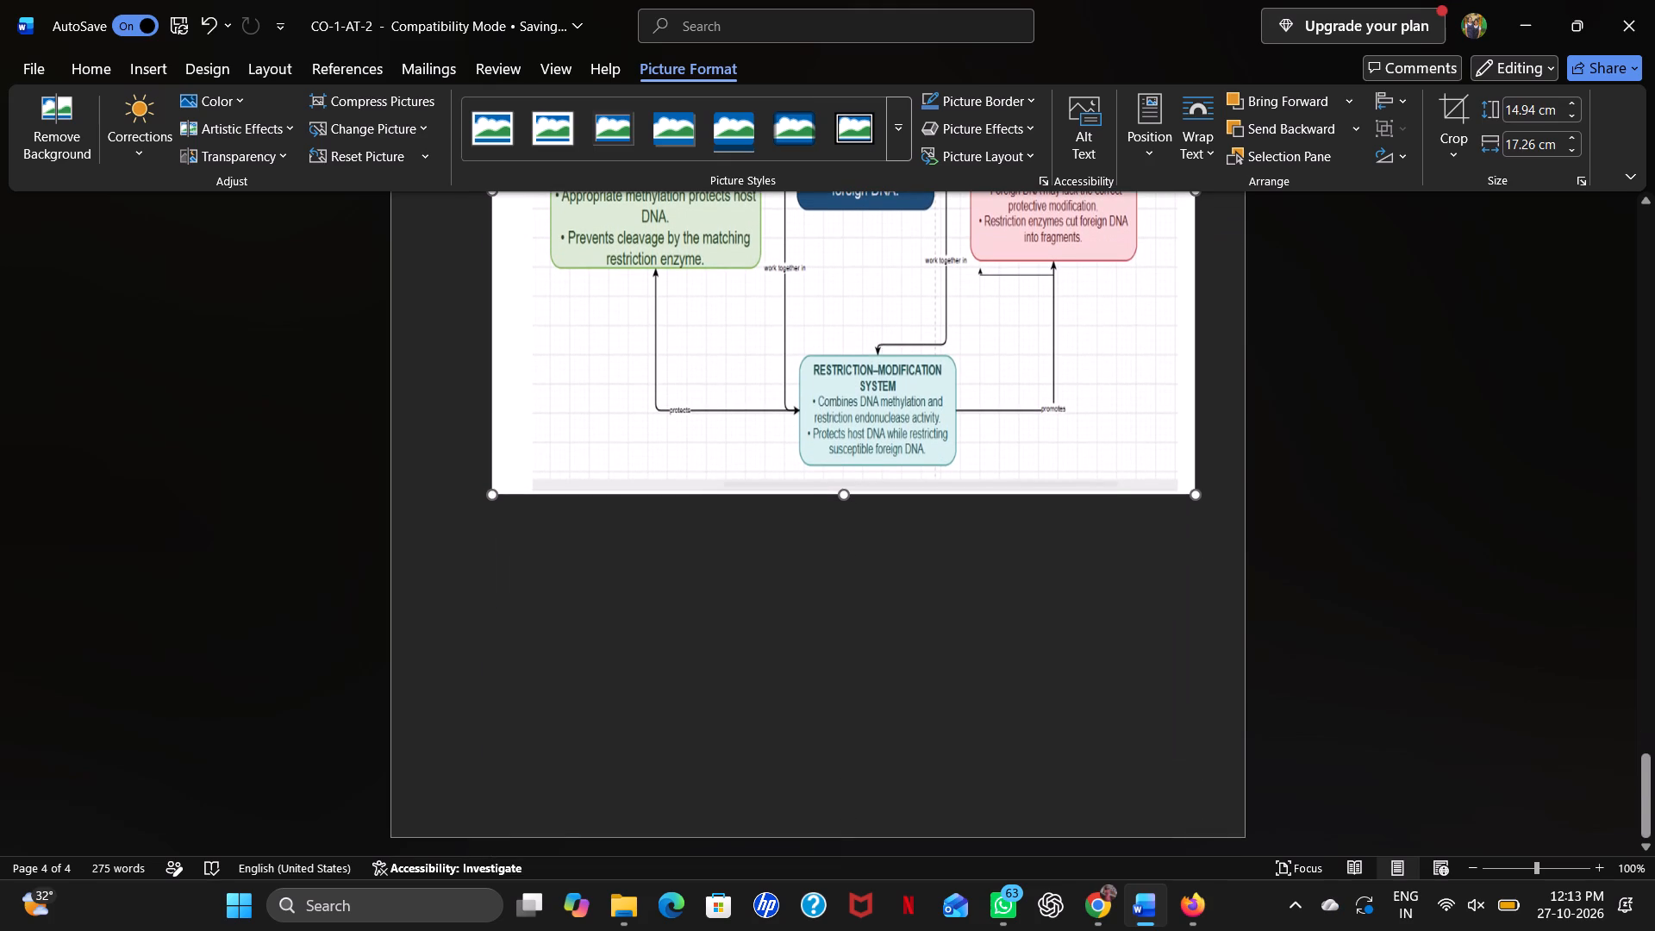
pyautogui.scroll(-3, 995, 623)
pyautogui.click(1018, 680)
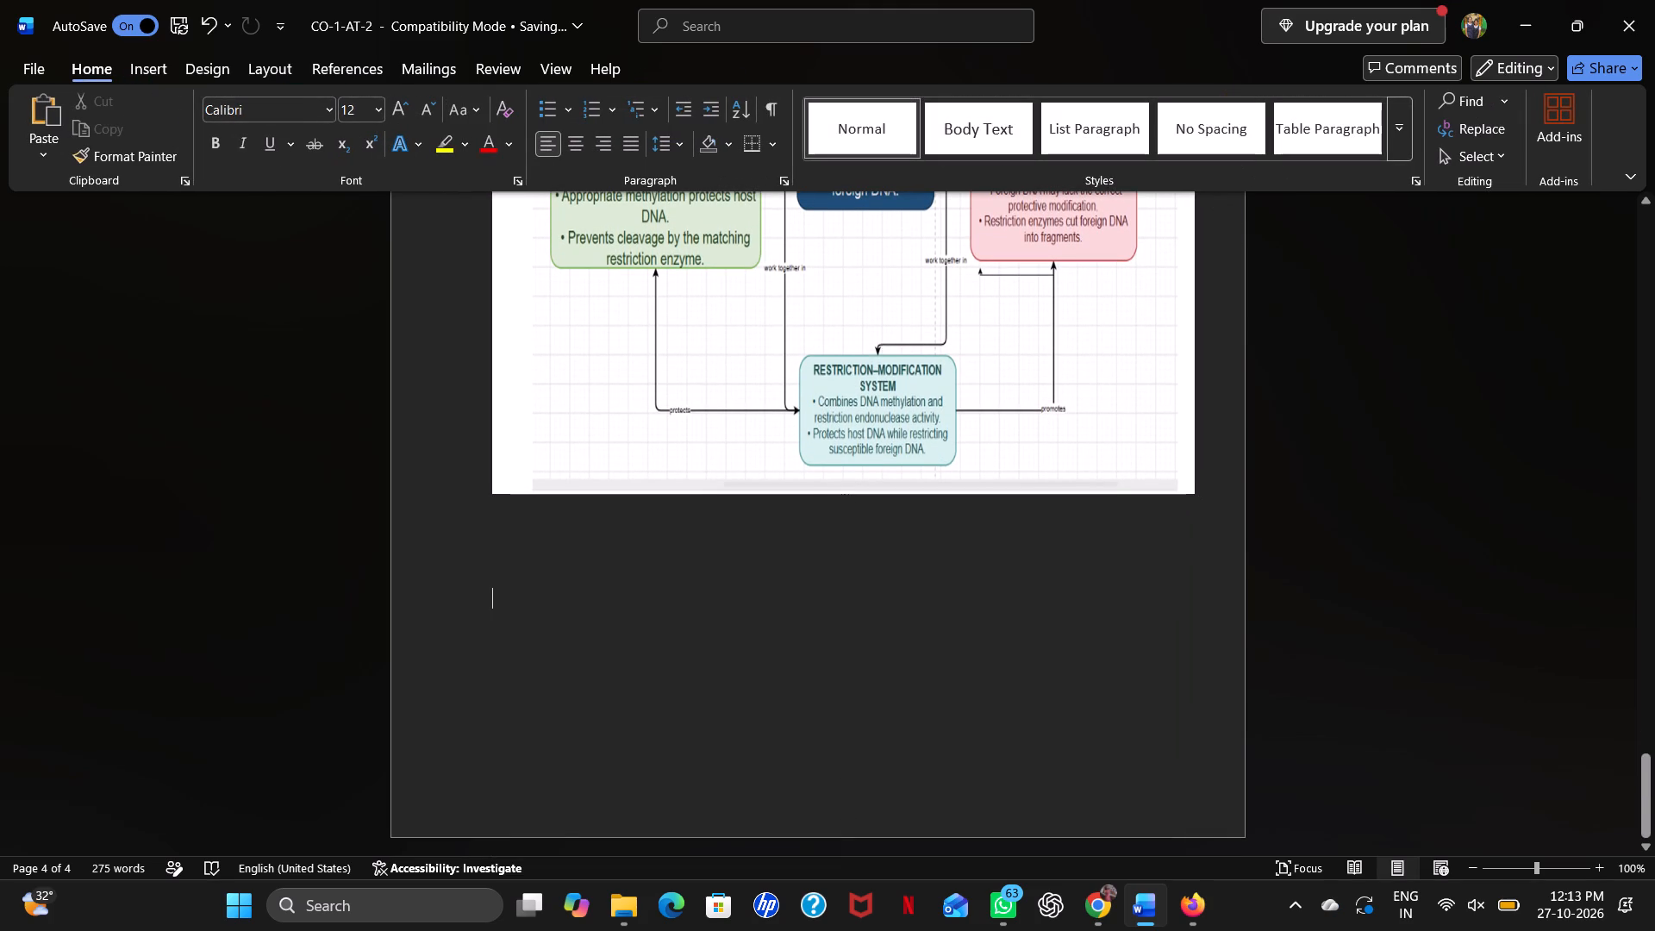
pyautogui.press('Return')
pyautogui.press('Return')
pyautogui.press('Return')
pyautogui.press('Return')
pyautogui.press('Return')
pyautogui.press('Return')
pyautogui.press('Return')
pyautogui.press('Return')
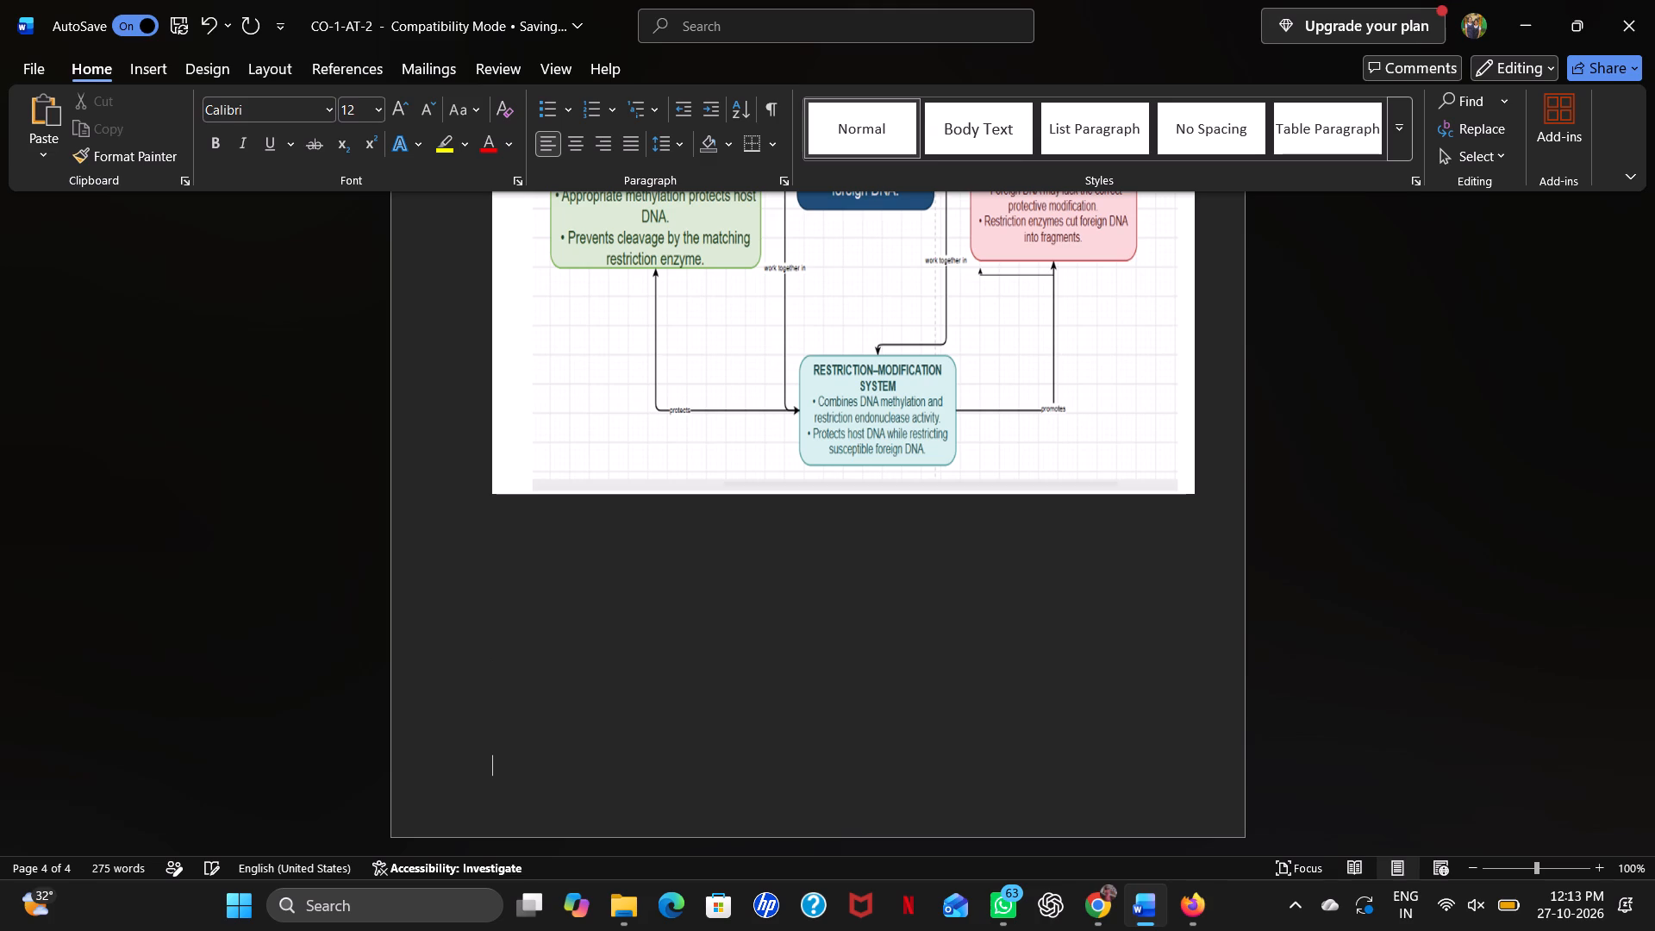
pyautogui.press('Return')
pyautogui.press('Return')
pyautogui.scroll(-1, 1018, 680)
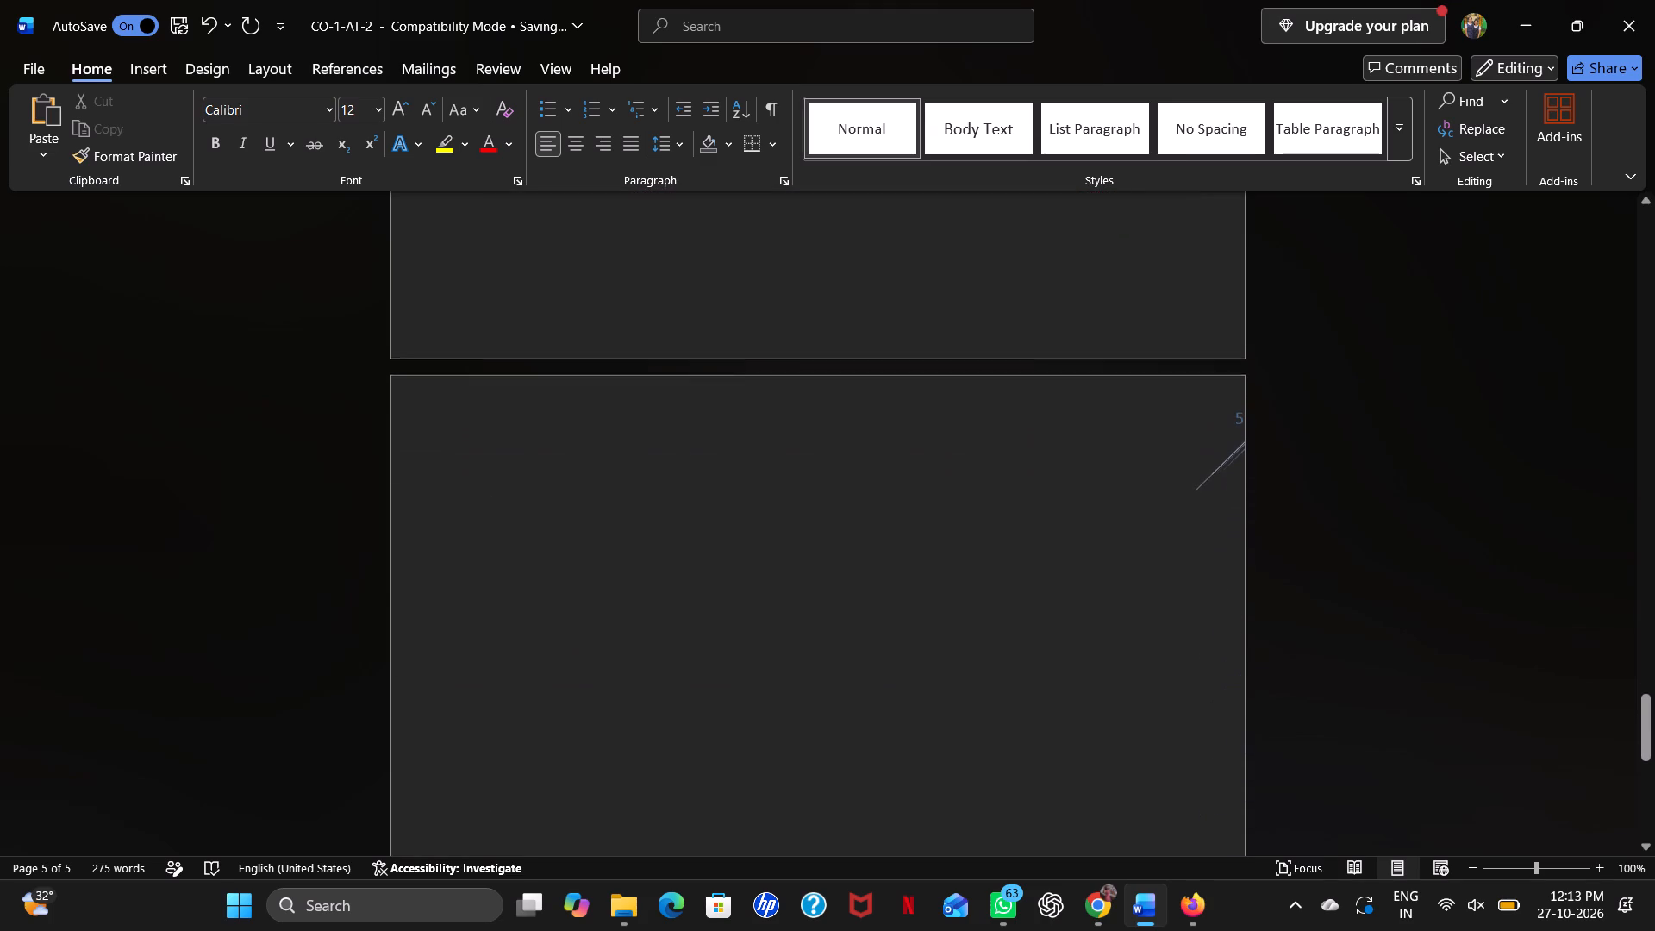
pyautogui.press('3')
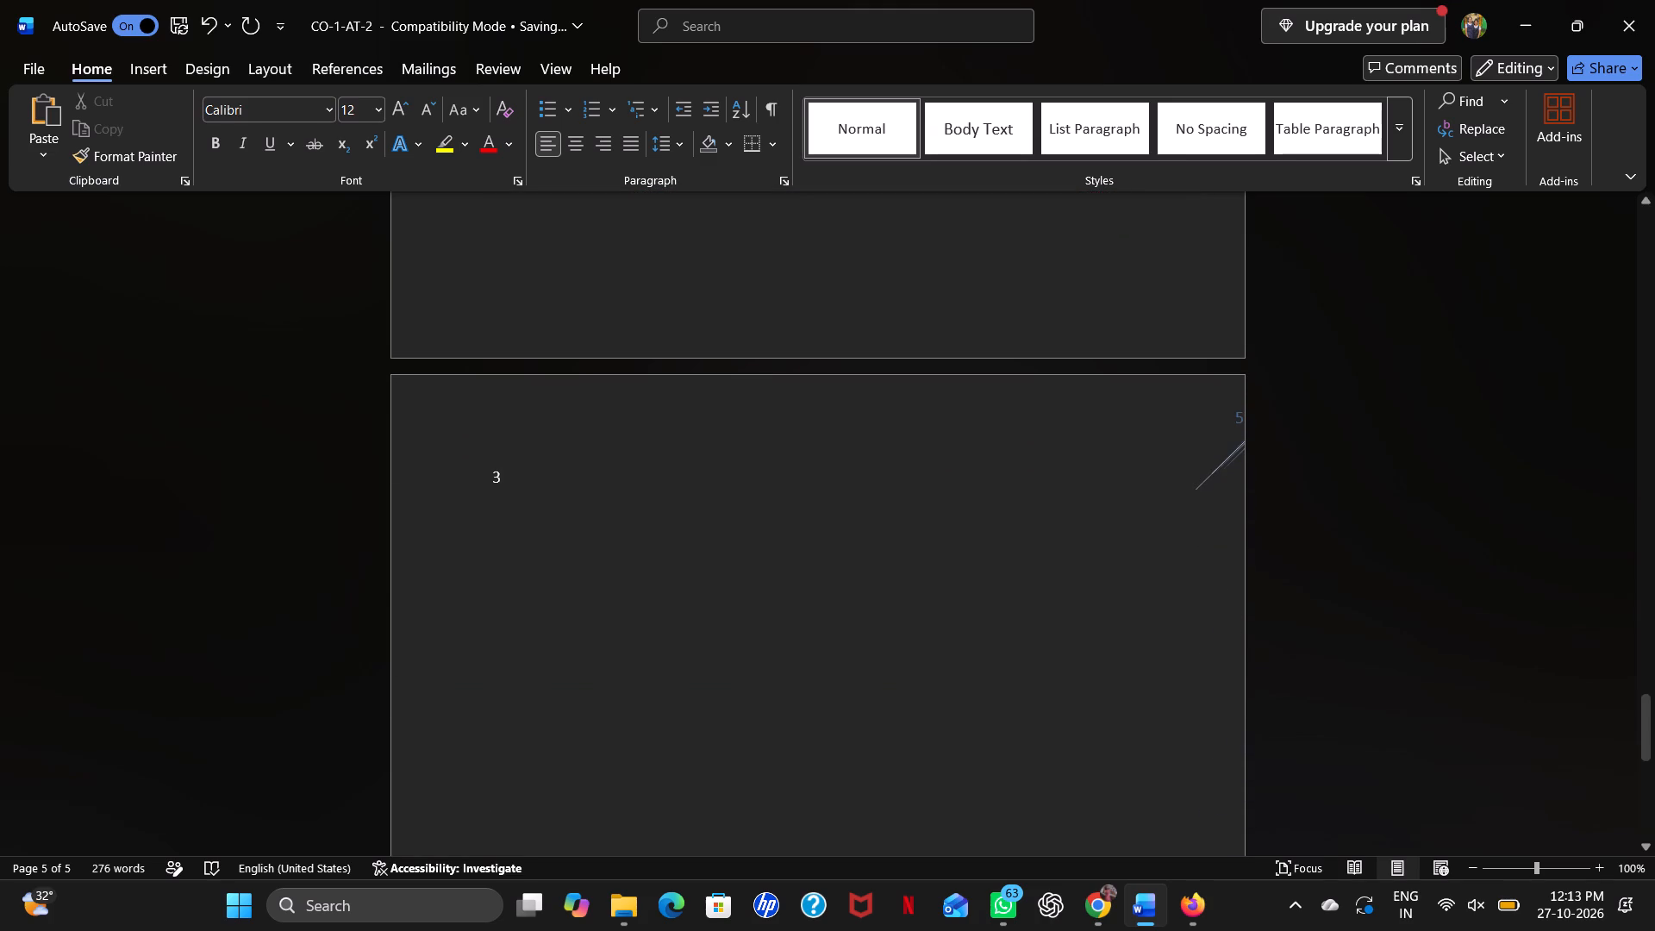
pyautogui.press('.')
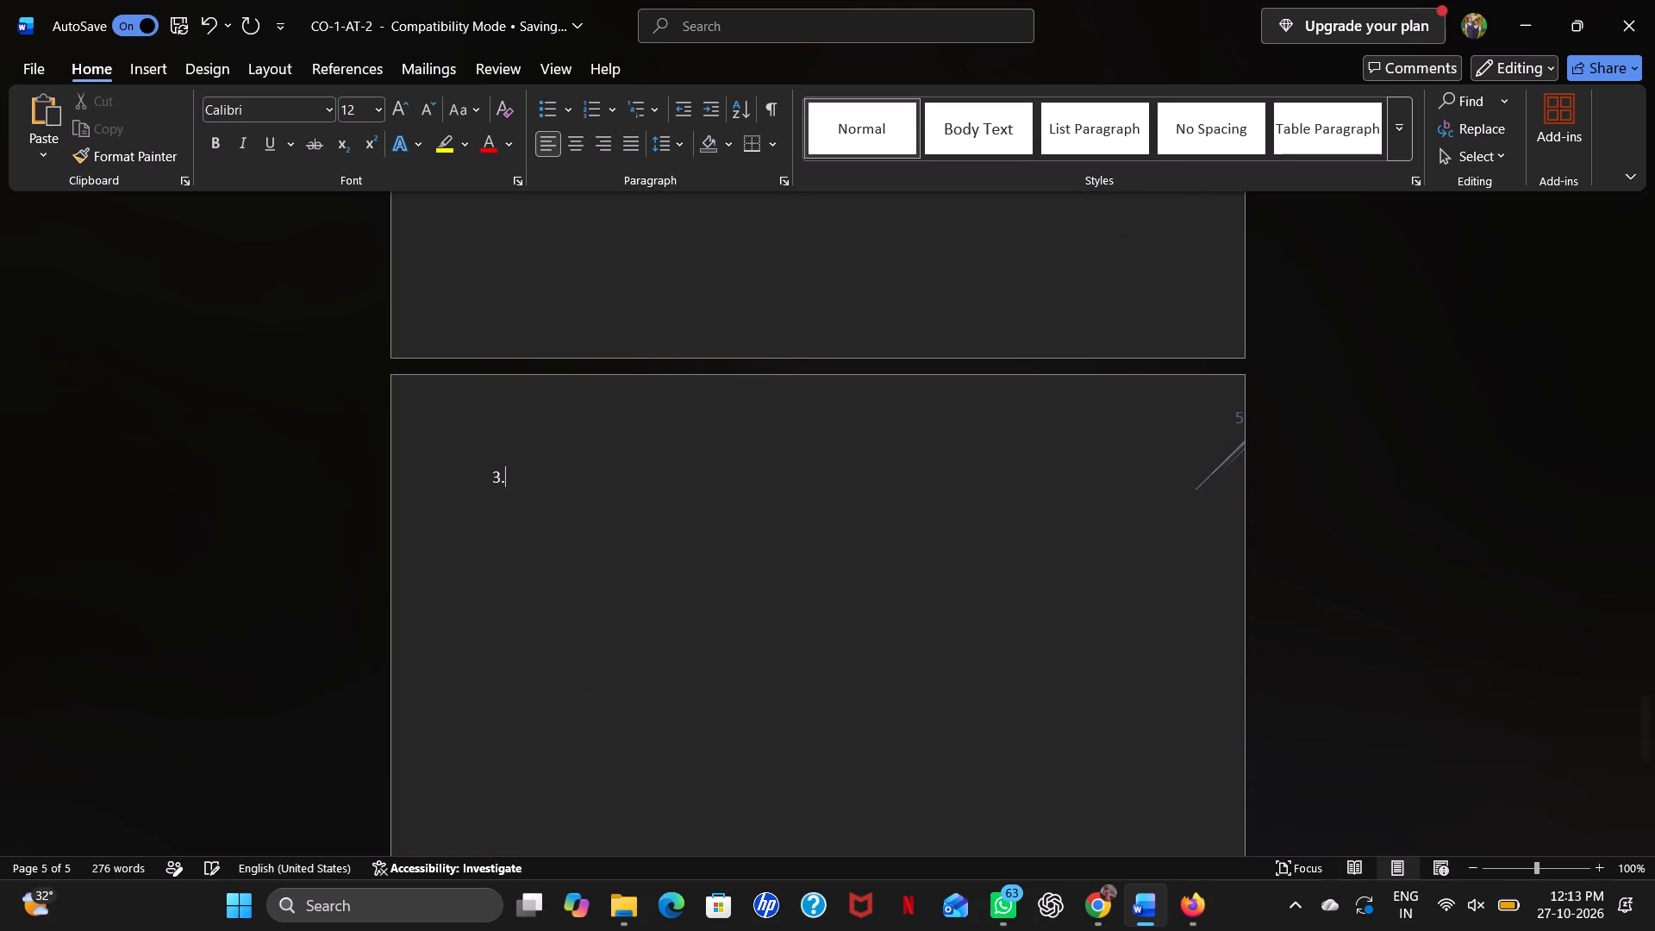
# Set the font of the number 3. to Times New Roman.
pyautogui.moveTo(488, 475); pyautogui.dragTo(528, 482)
pyautogui.click(322, 98)
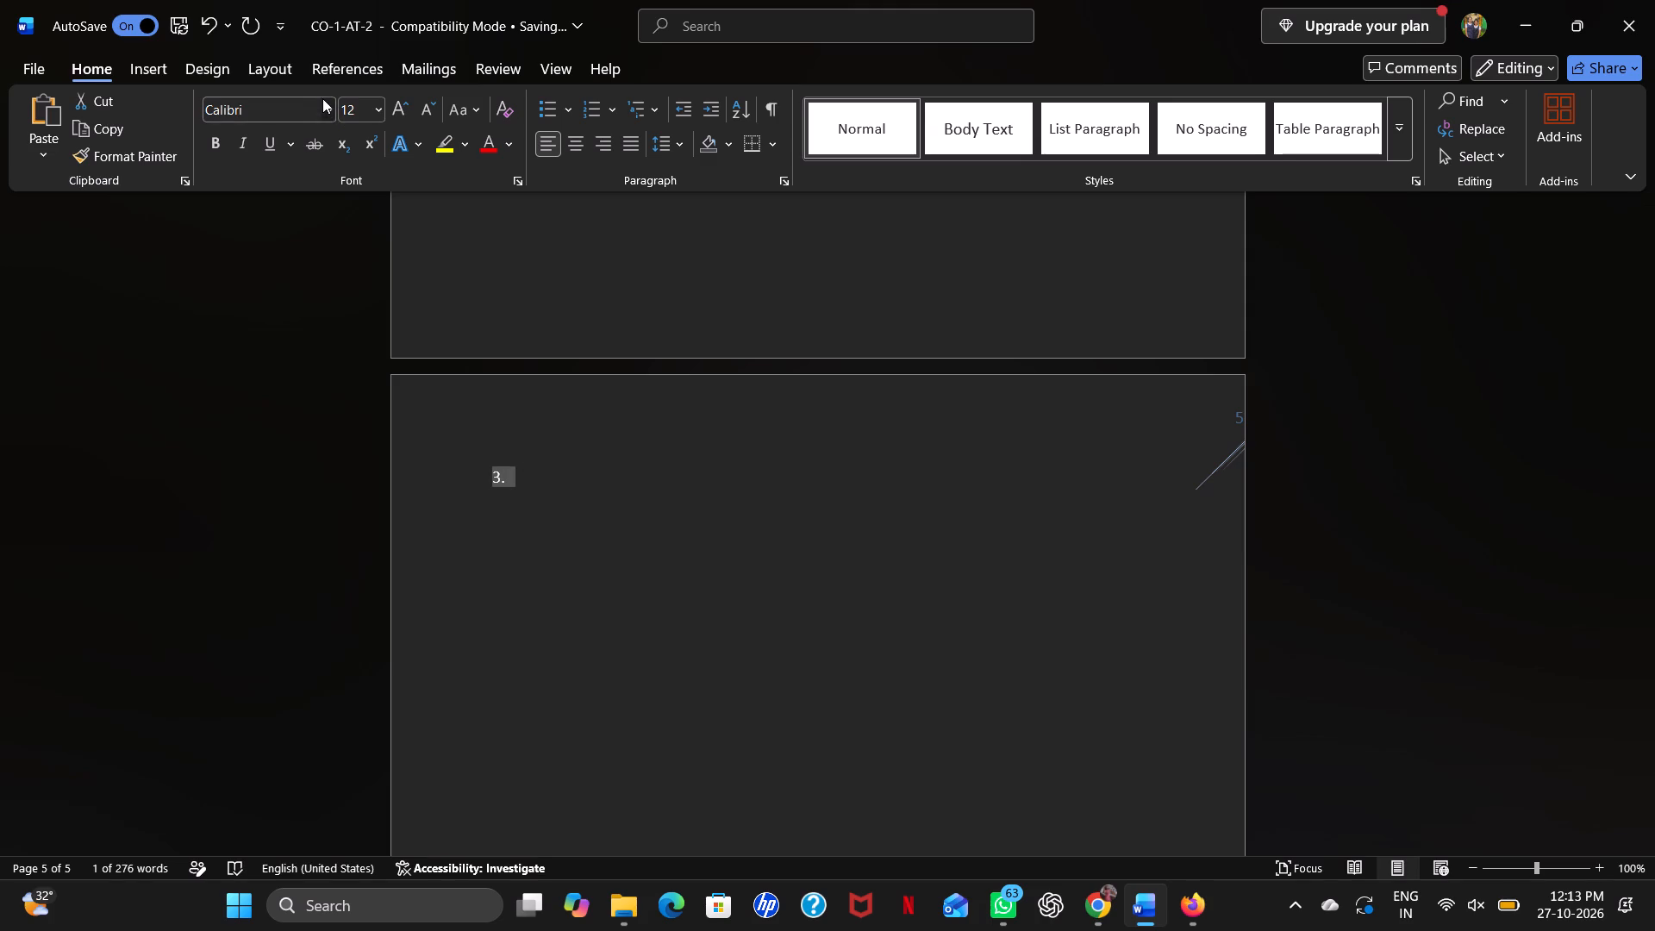
pyautogui.scroll(9, 345, 256)
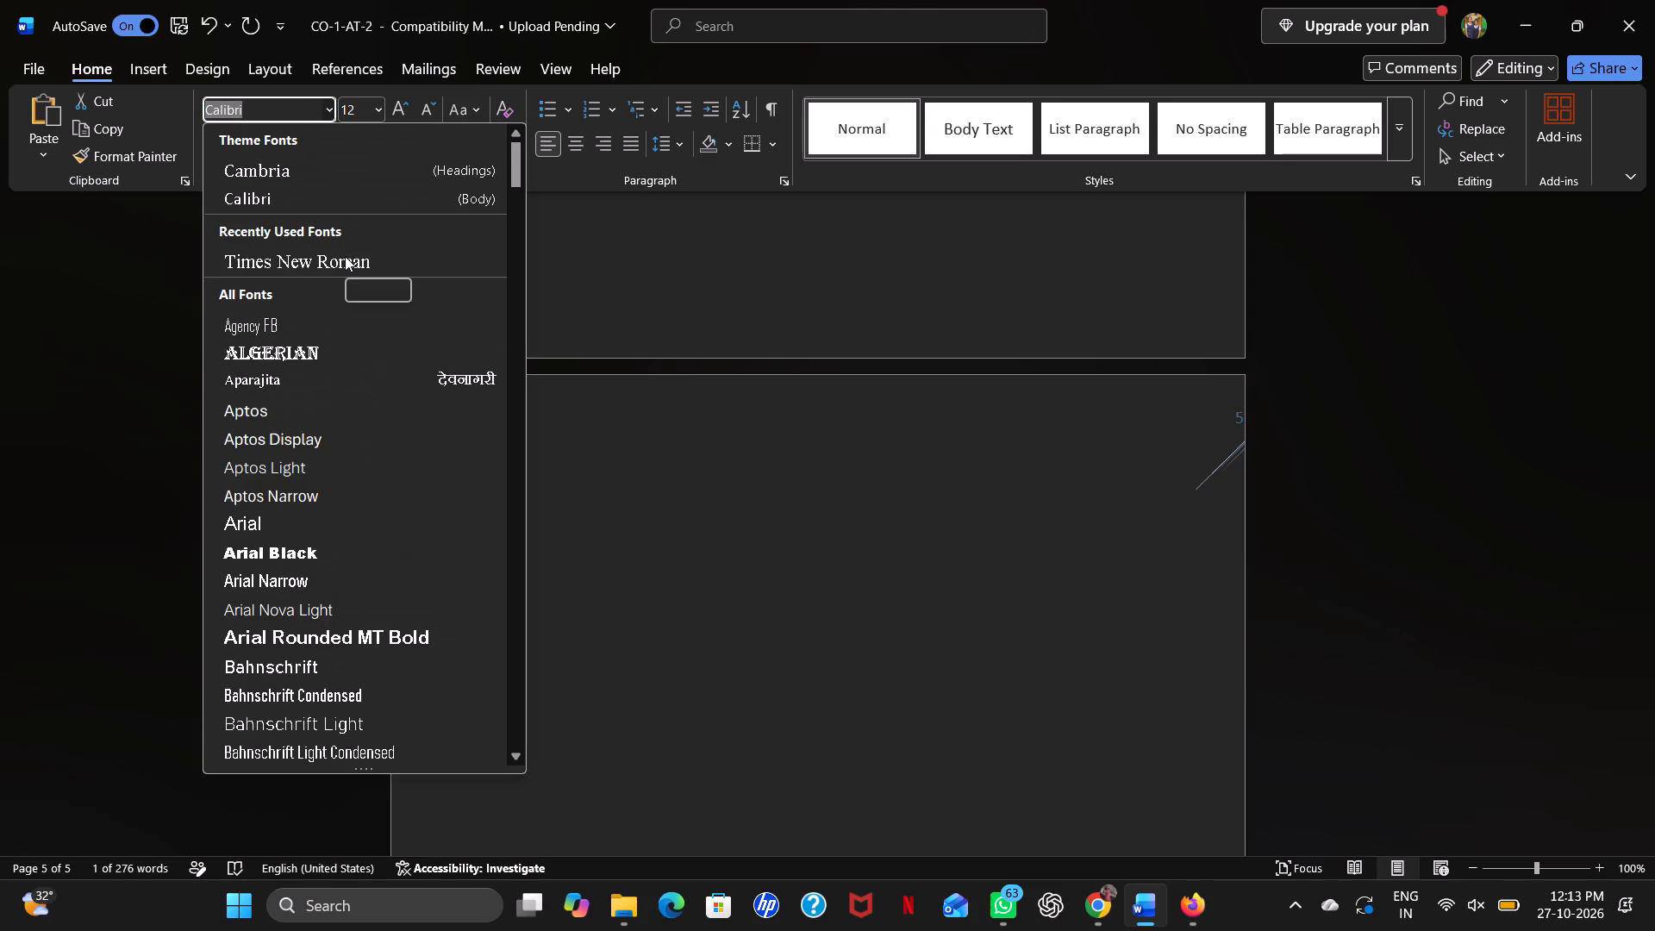
pyautogui.click(351, 254)
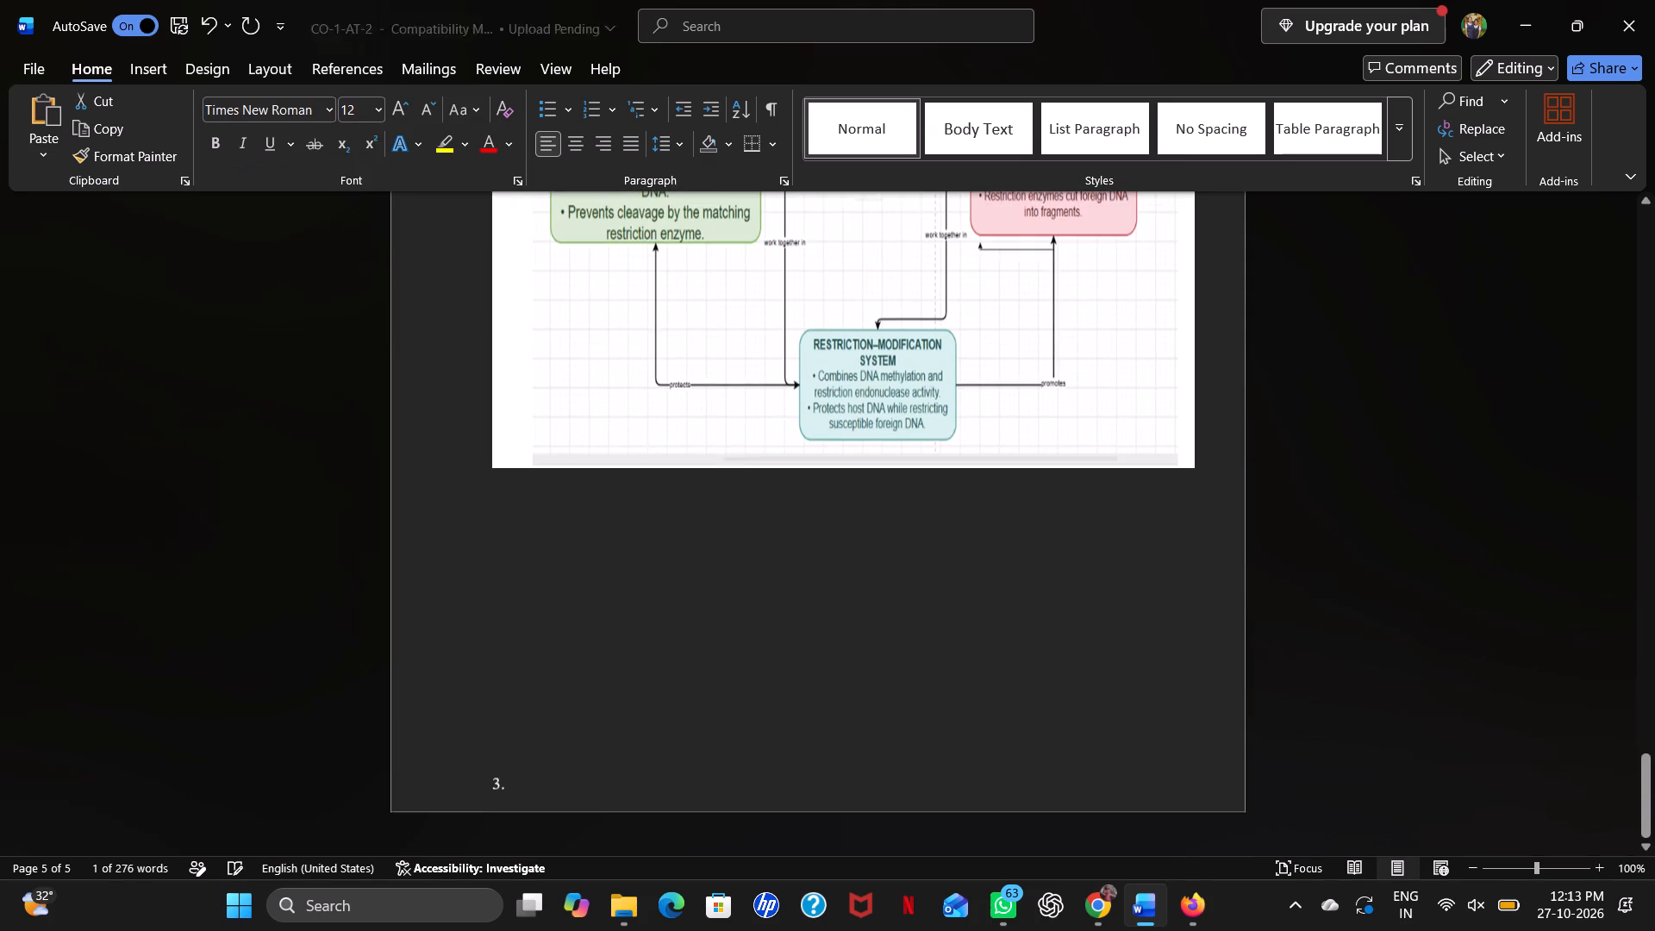
# Insert a blank line before the number 3. to push it onto page 5.
pyautogui.scroll(-2, 515, 411)
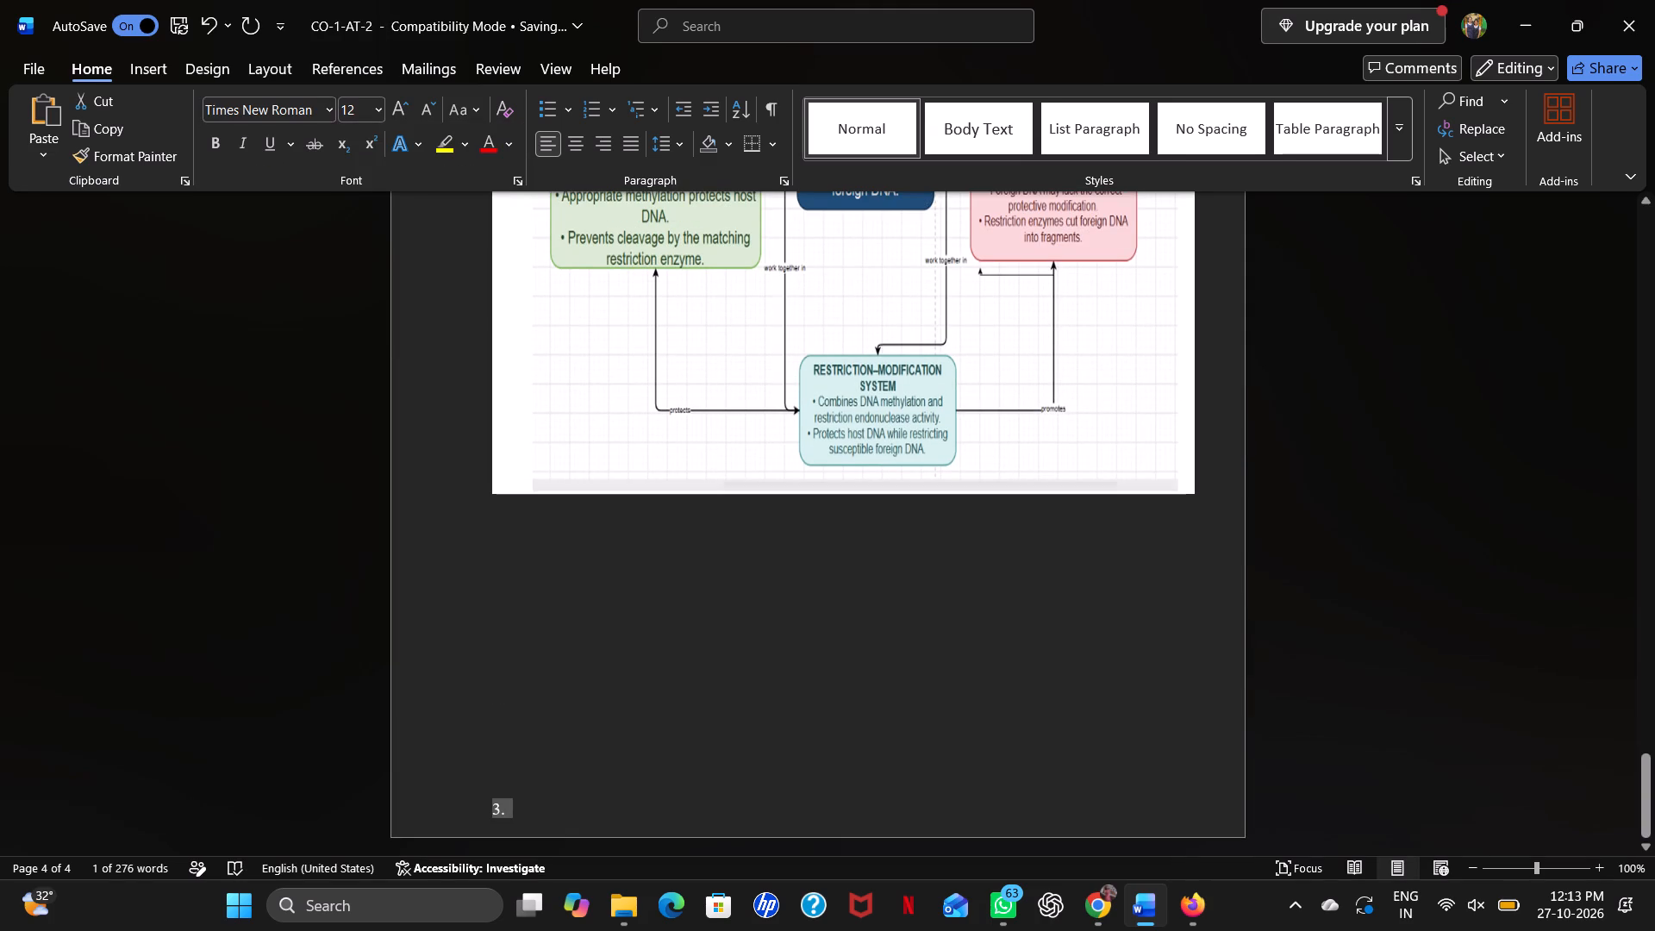
pyautogui.click(517, 762)
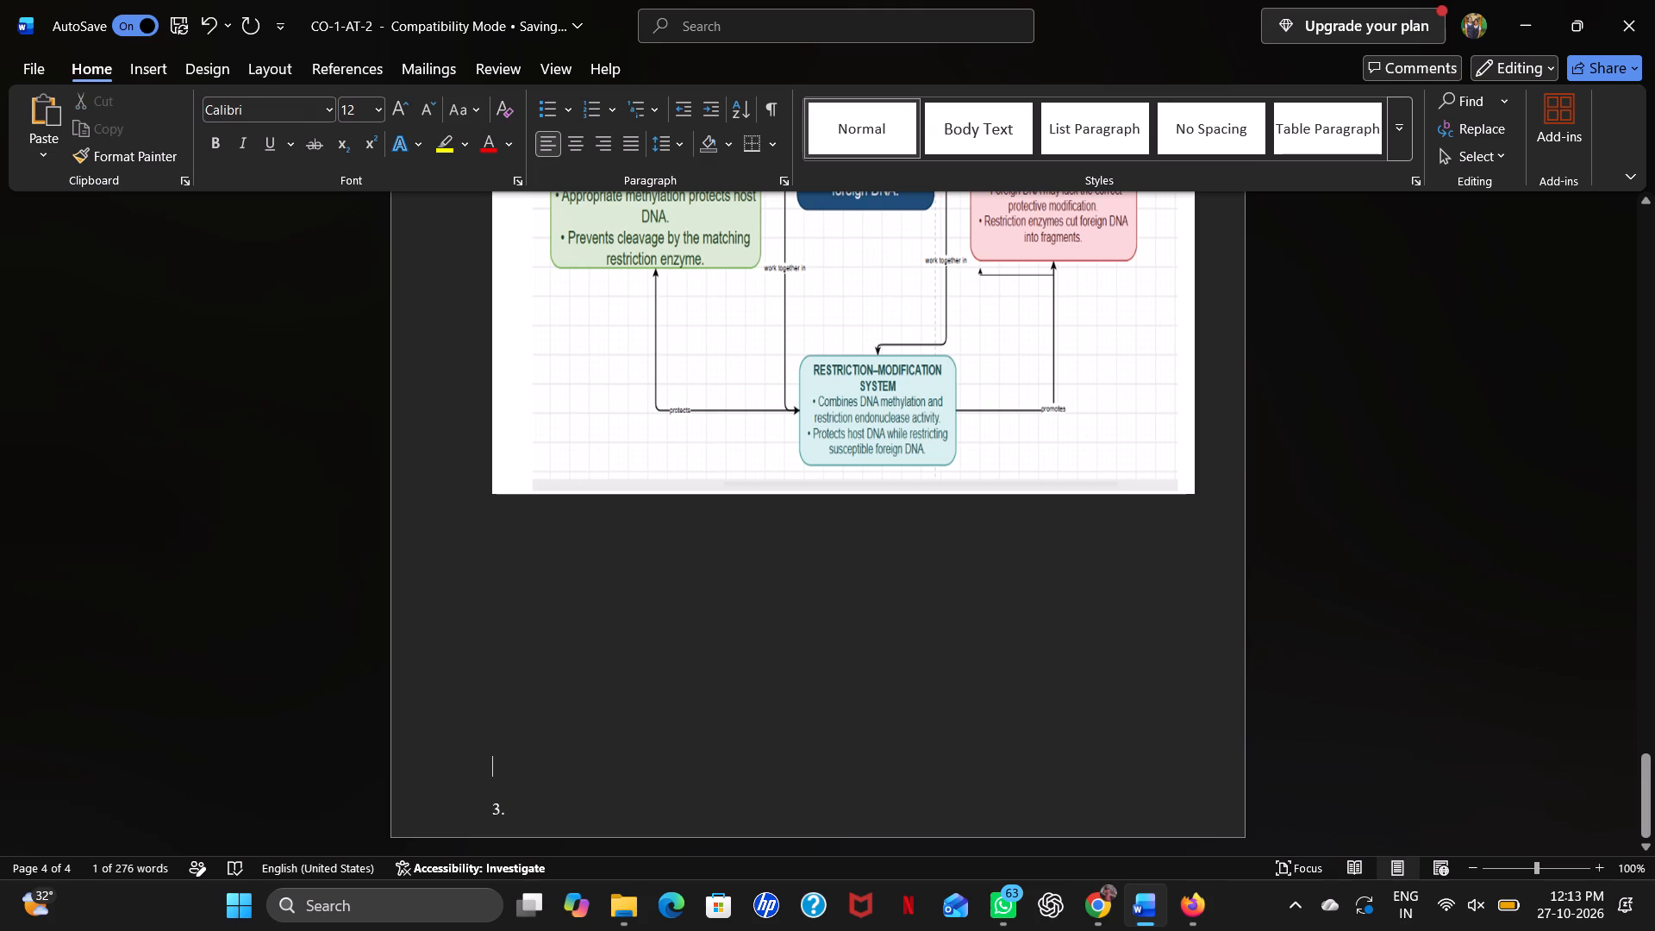
pyautogui.click(487, 808)
pyautogui.press('Return')
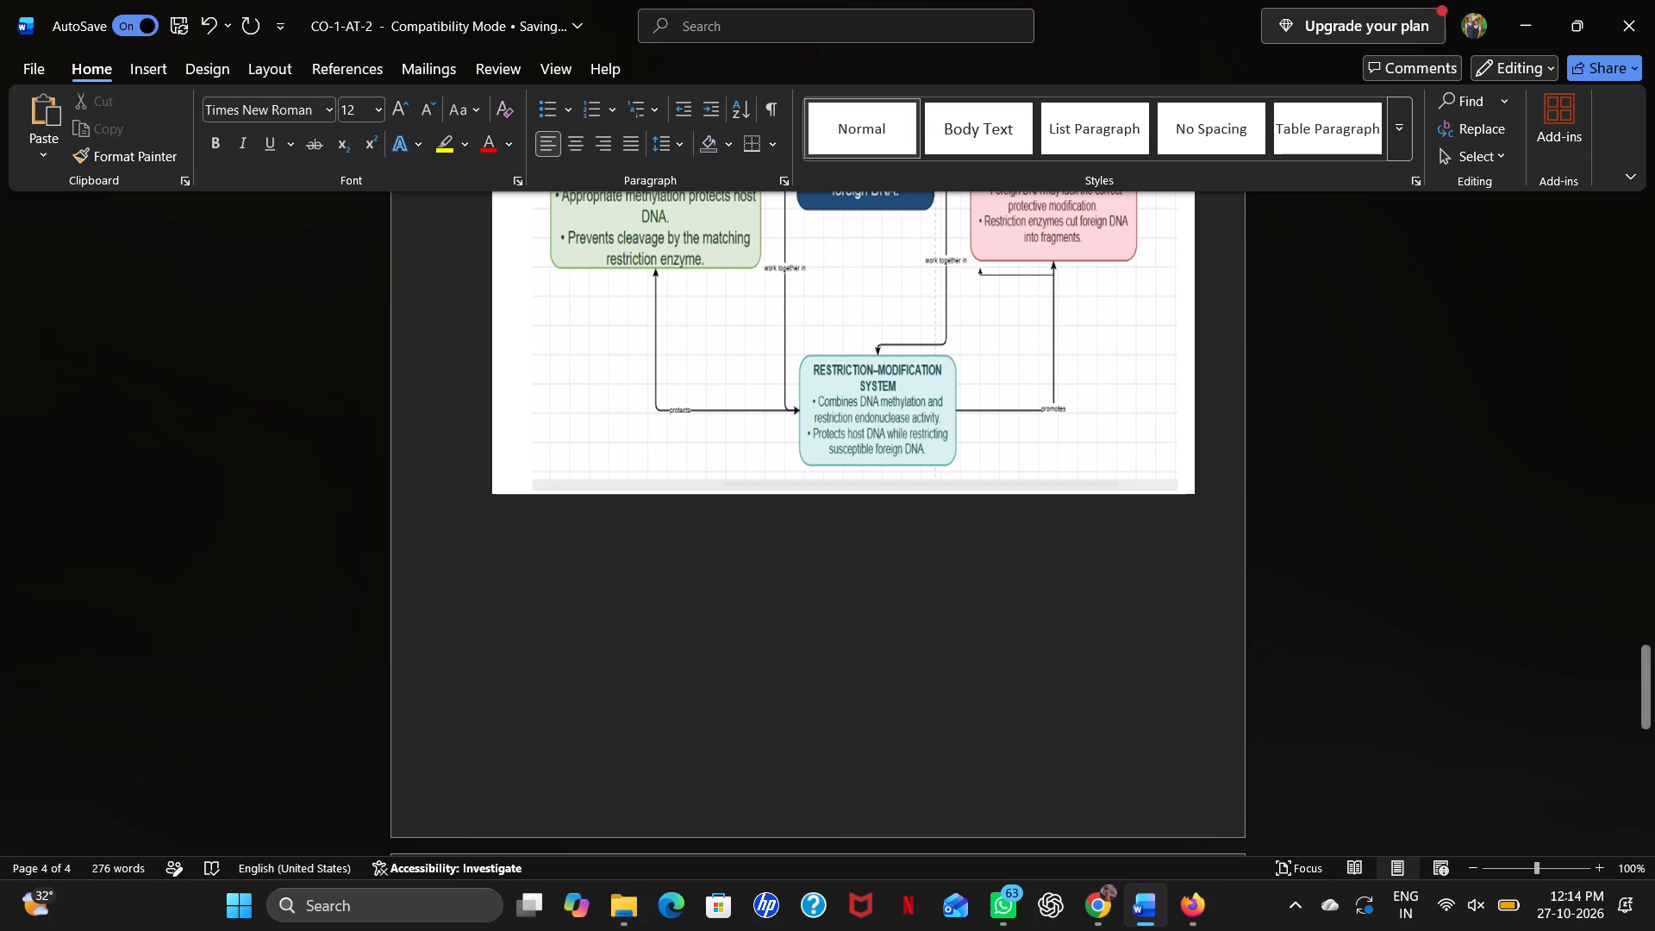
pyautogui.scroll(-1, 487, 808)
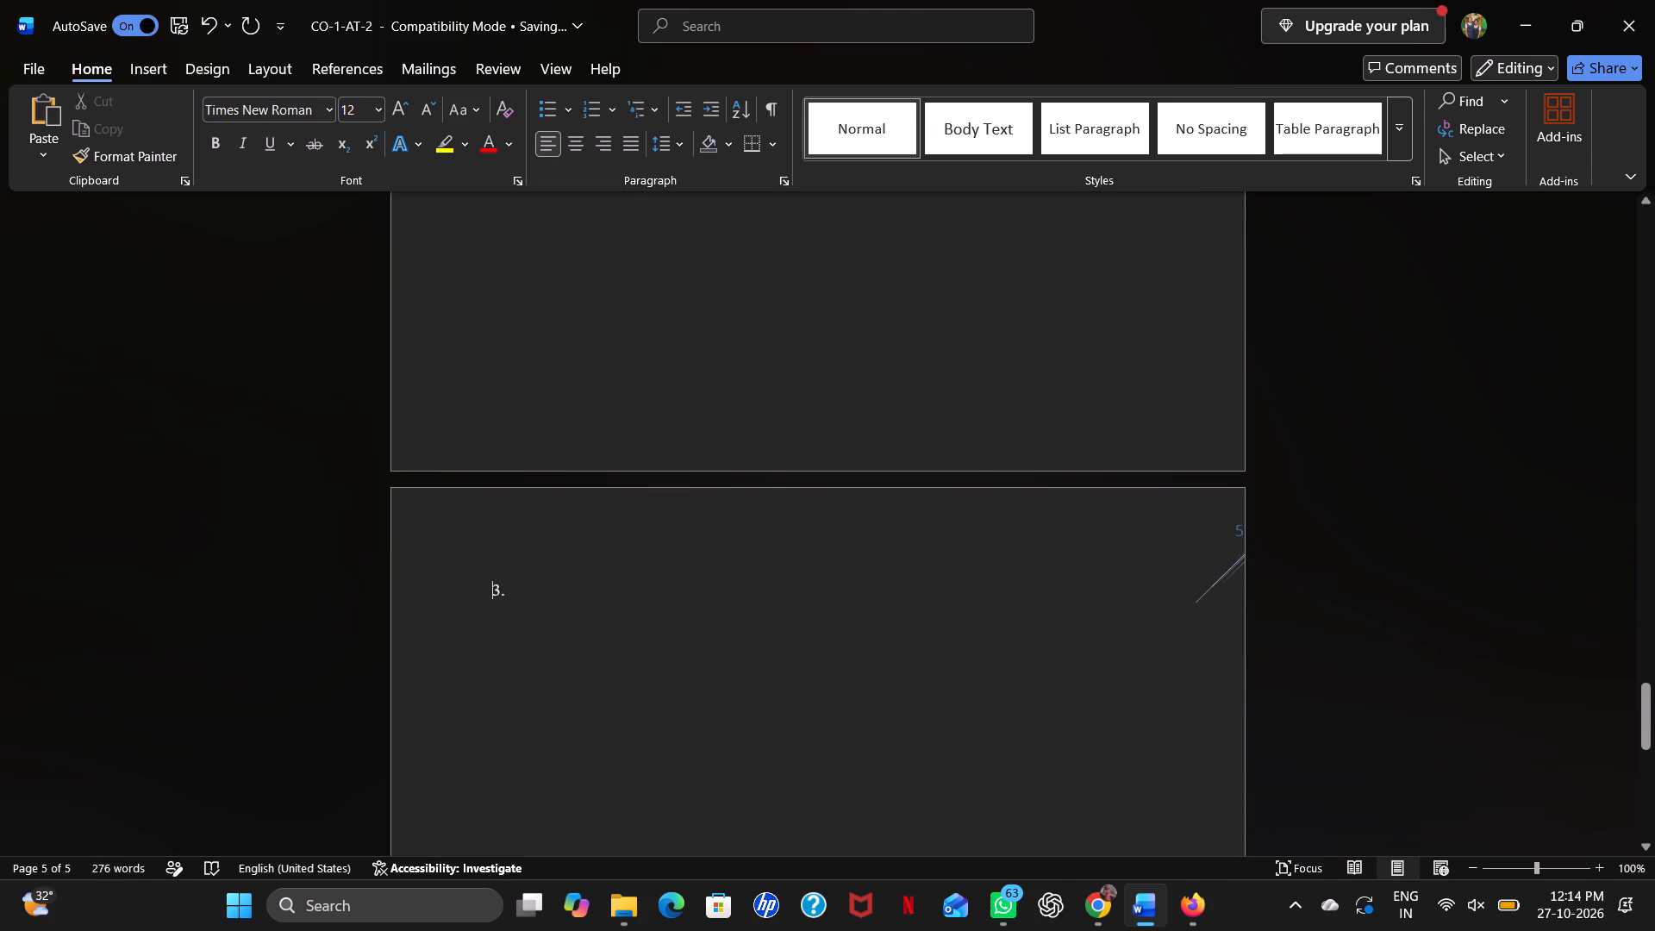
pyautogui.click(536, 635)
pyautogui.press('Return')
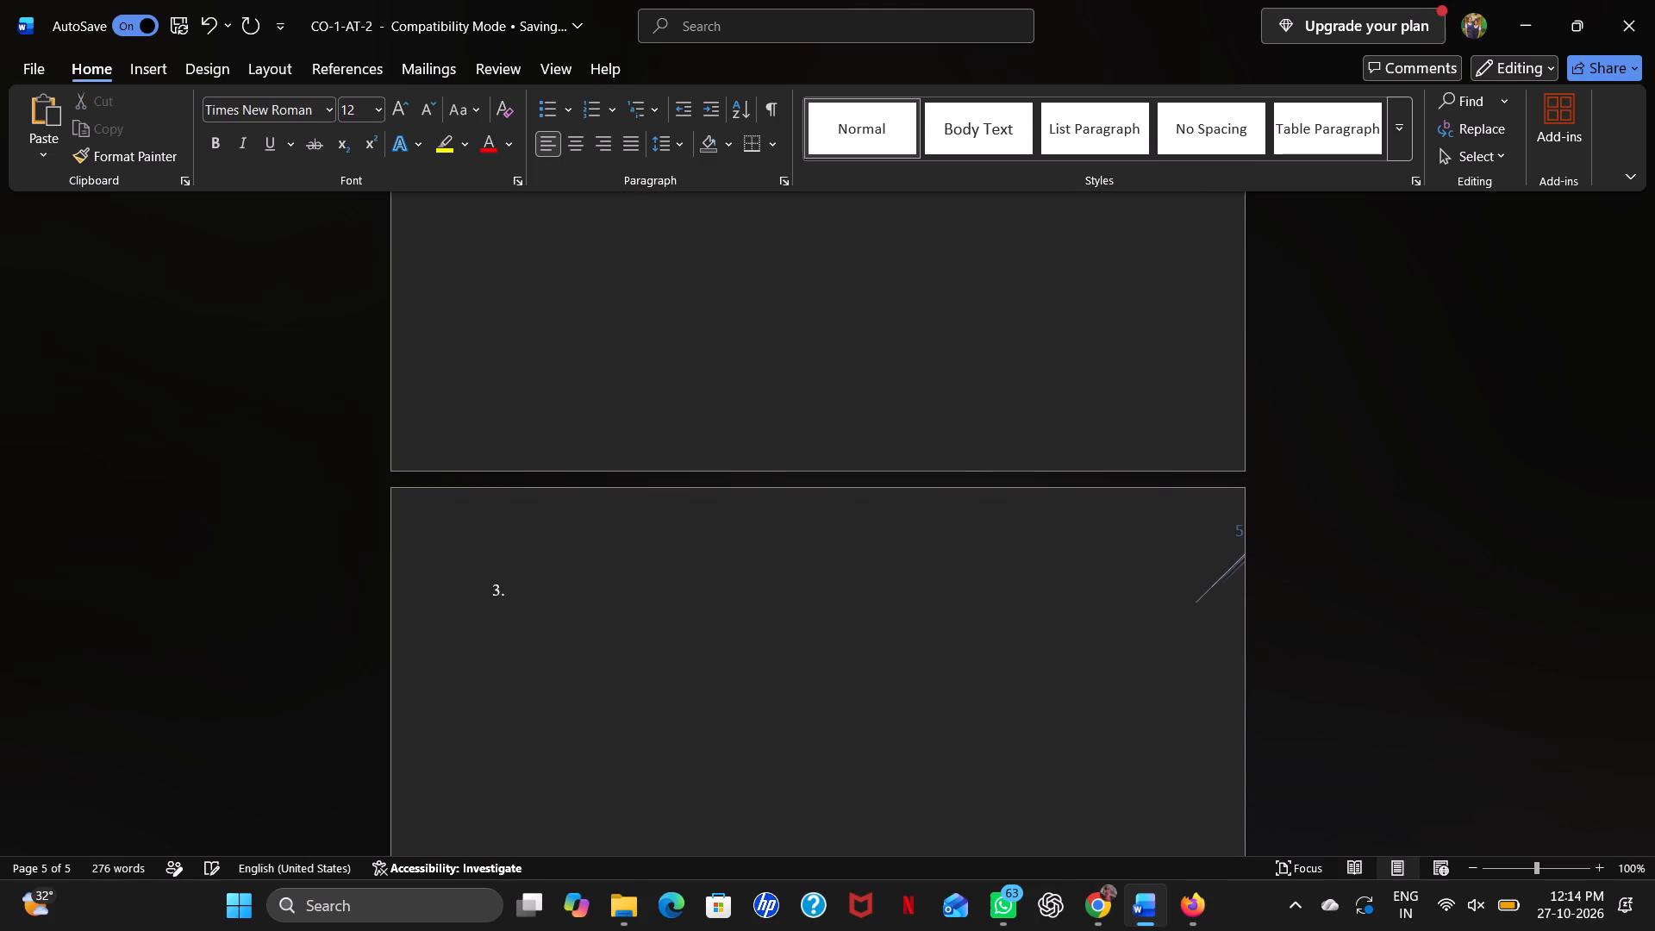
pyautogui.press('Return')
pyautogui.press('Return')
pyautogui.press('Return')
pyautogui.click(165, 71)
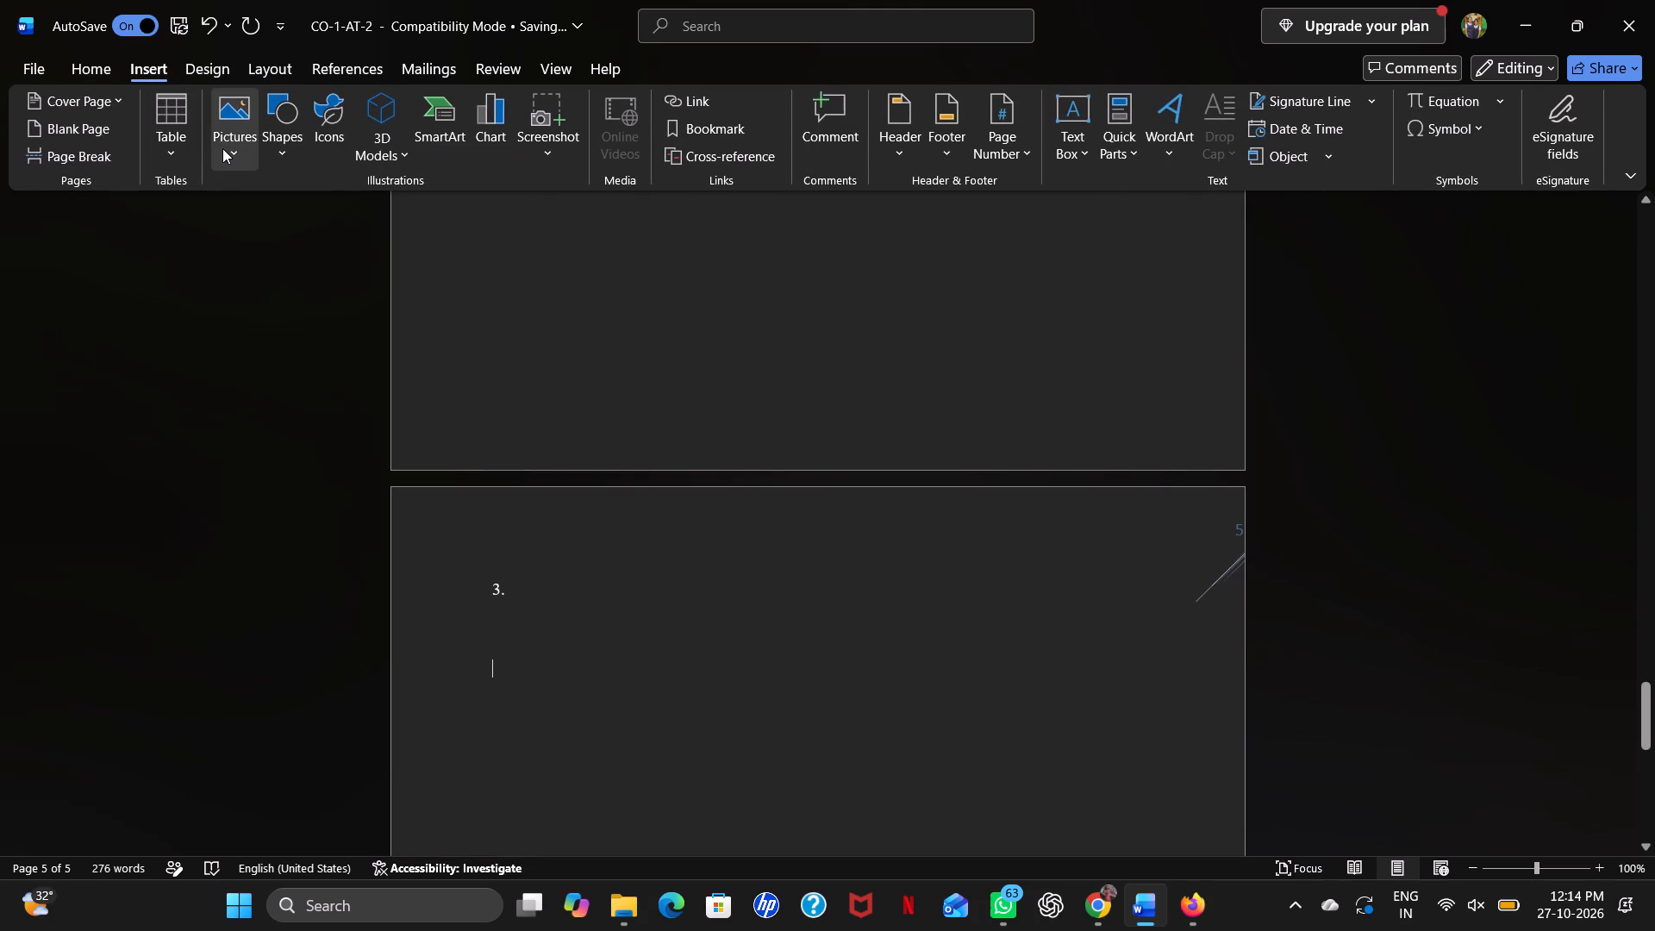
pyautogui.click(222, 148)
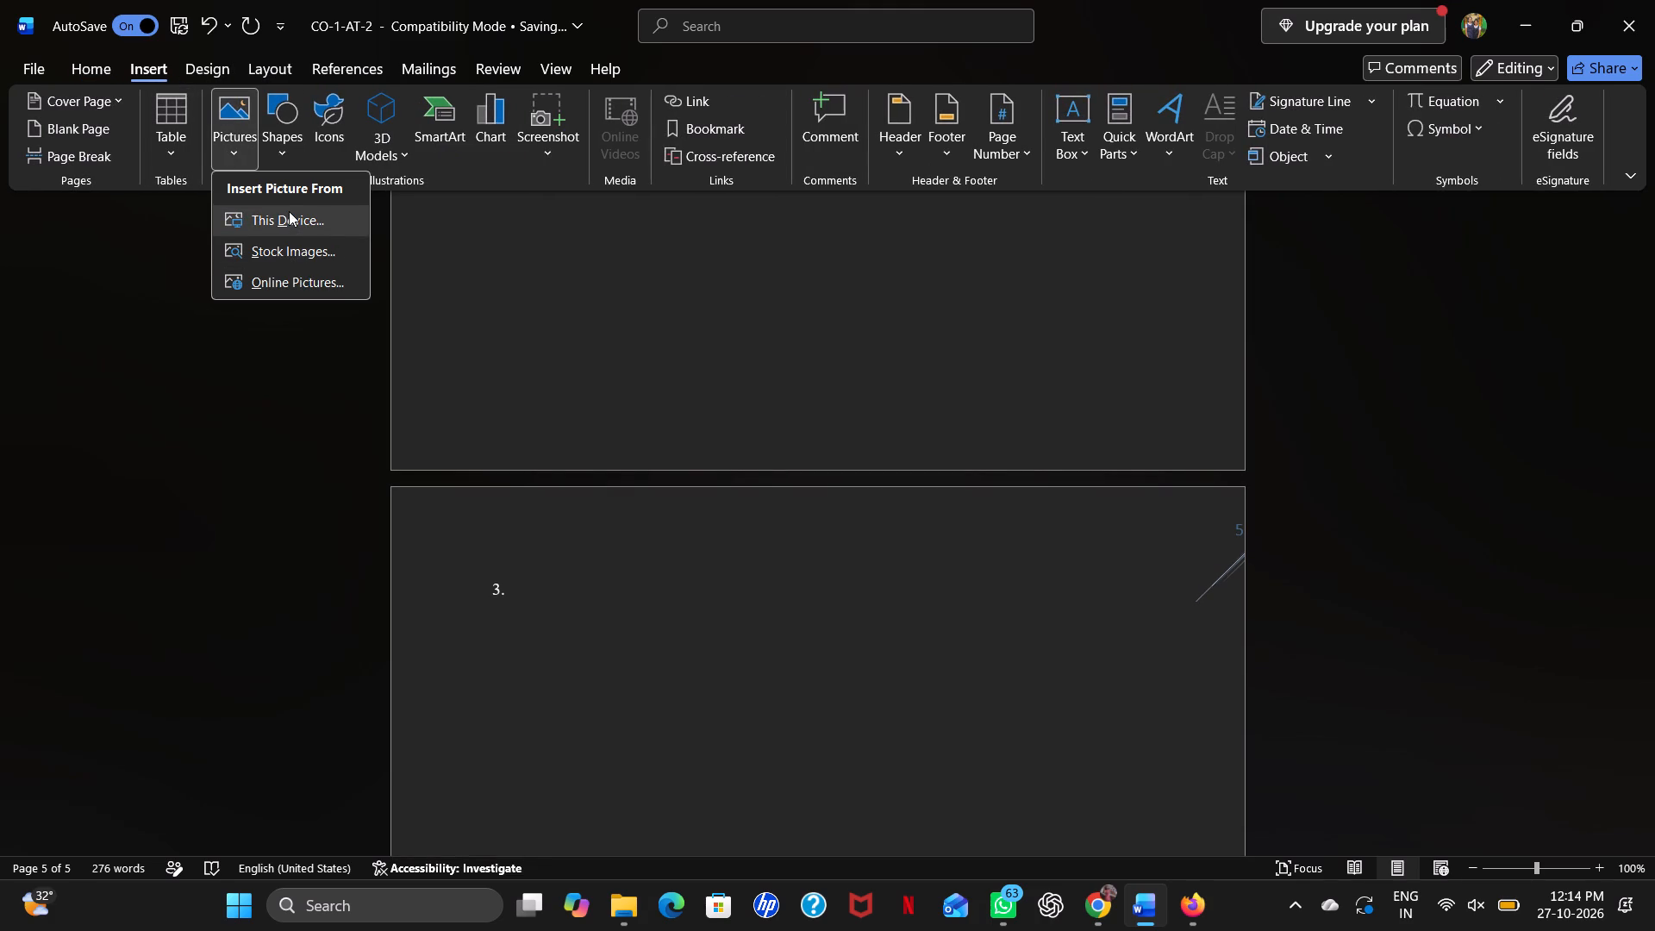
pyautogui.click(289, 212)
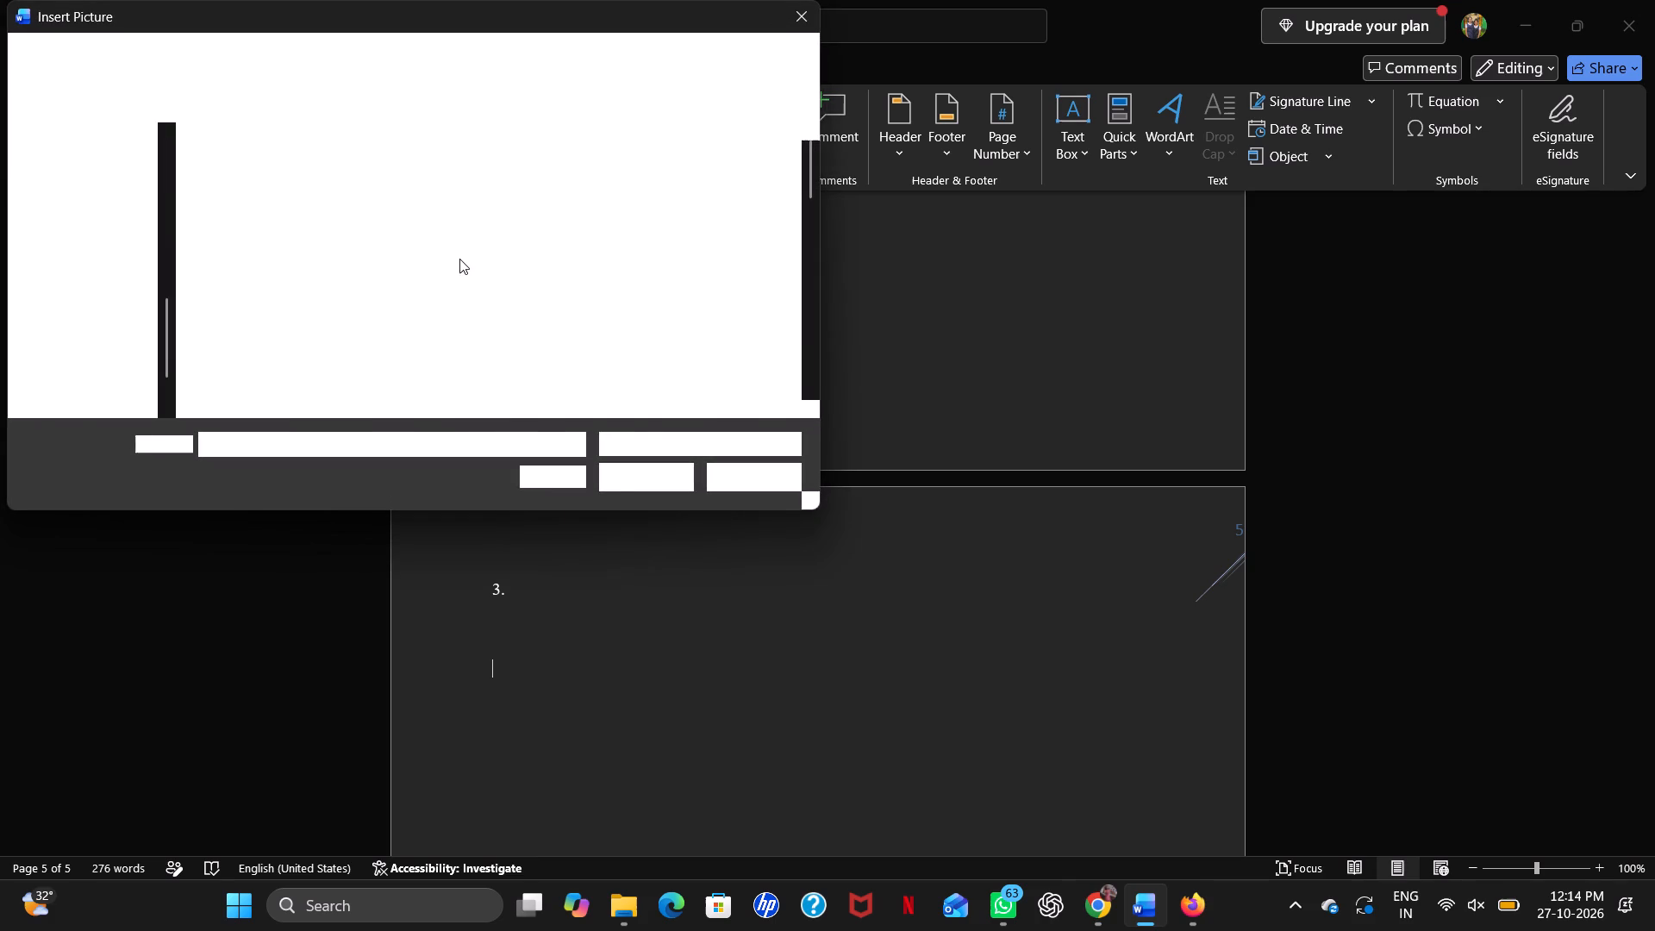
pyautogui.scroll(-6, 624, 285)
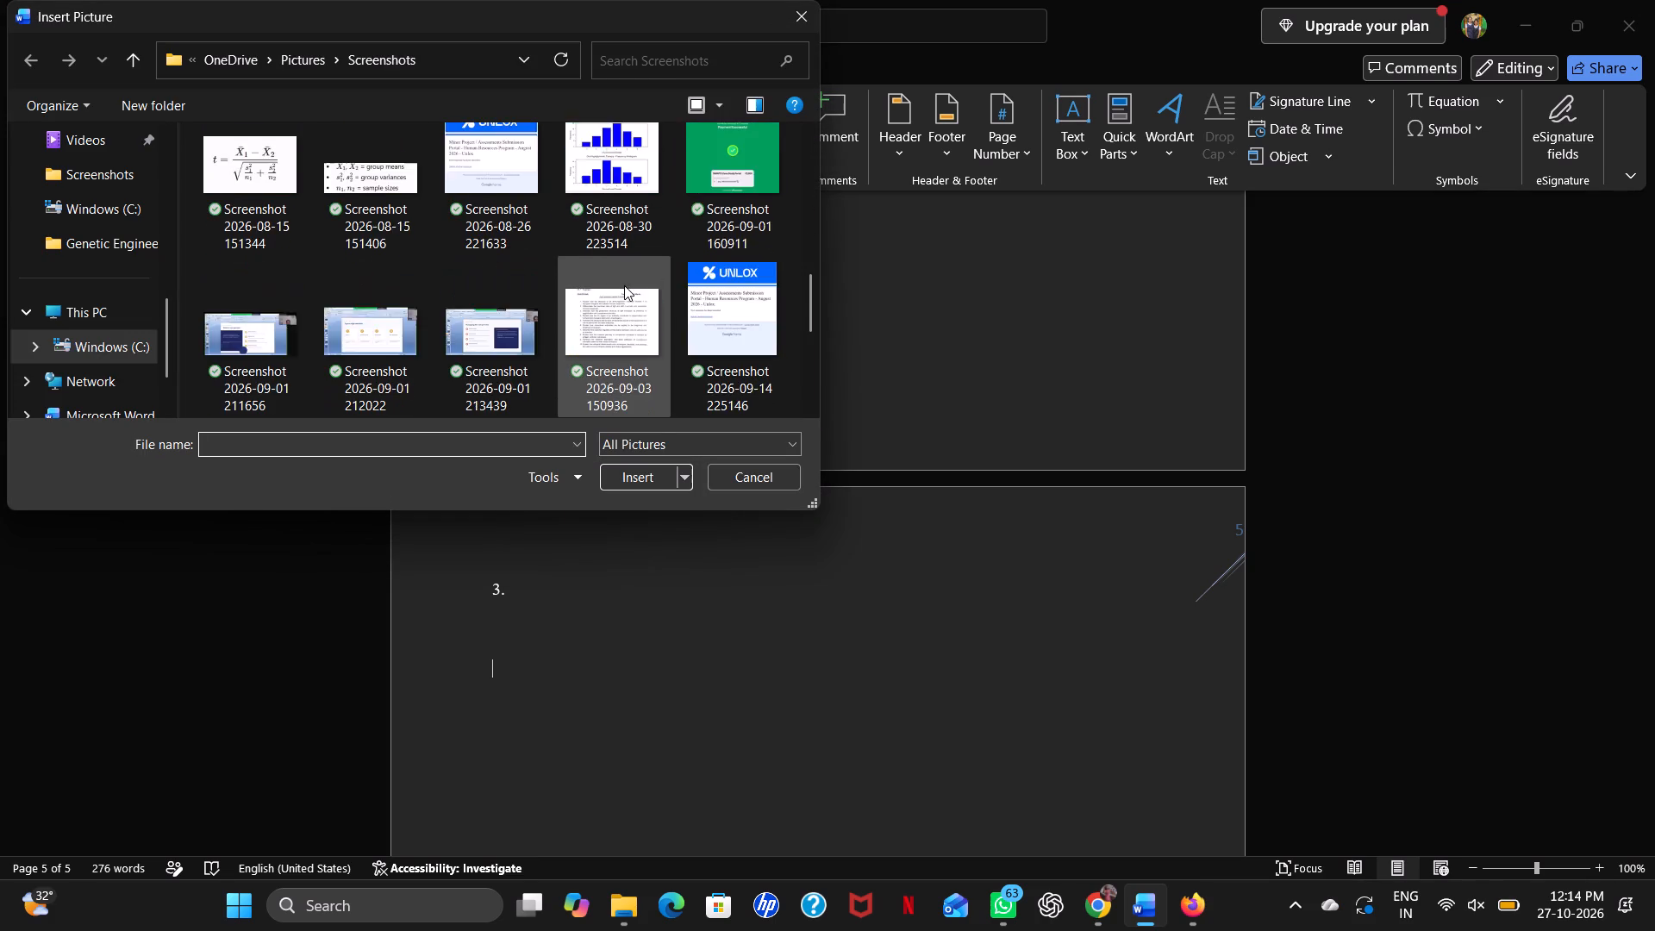
pyautogui.scroll(-6, 624, 285)
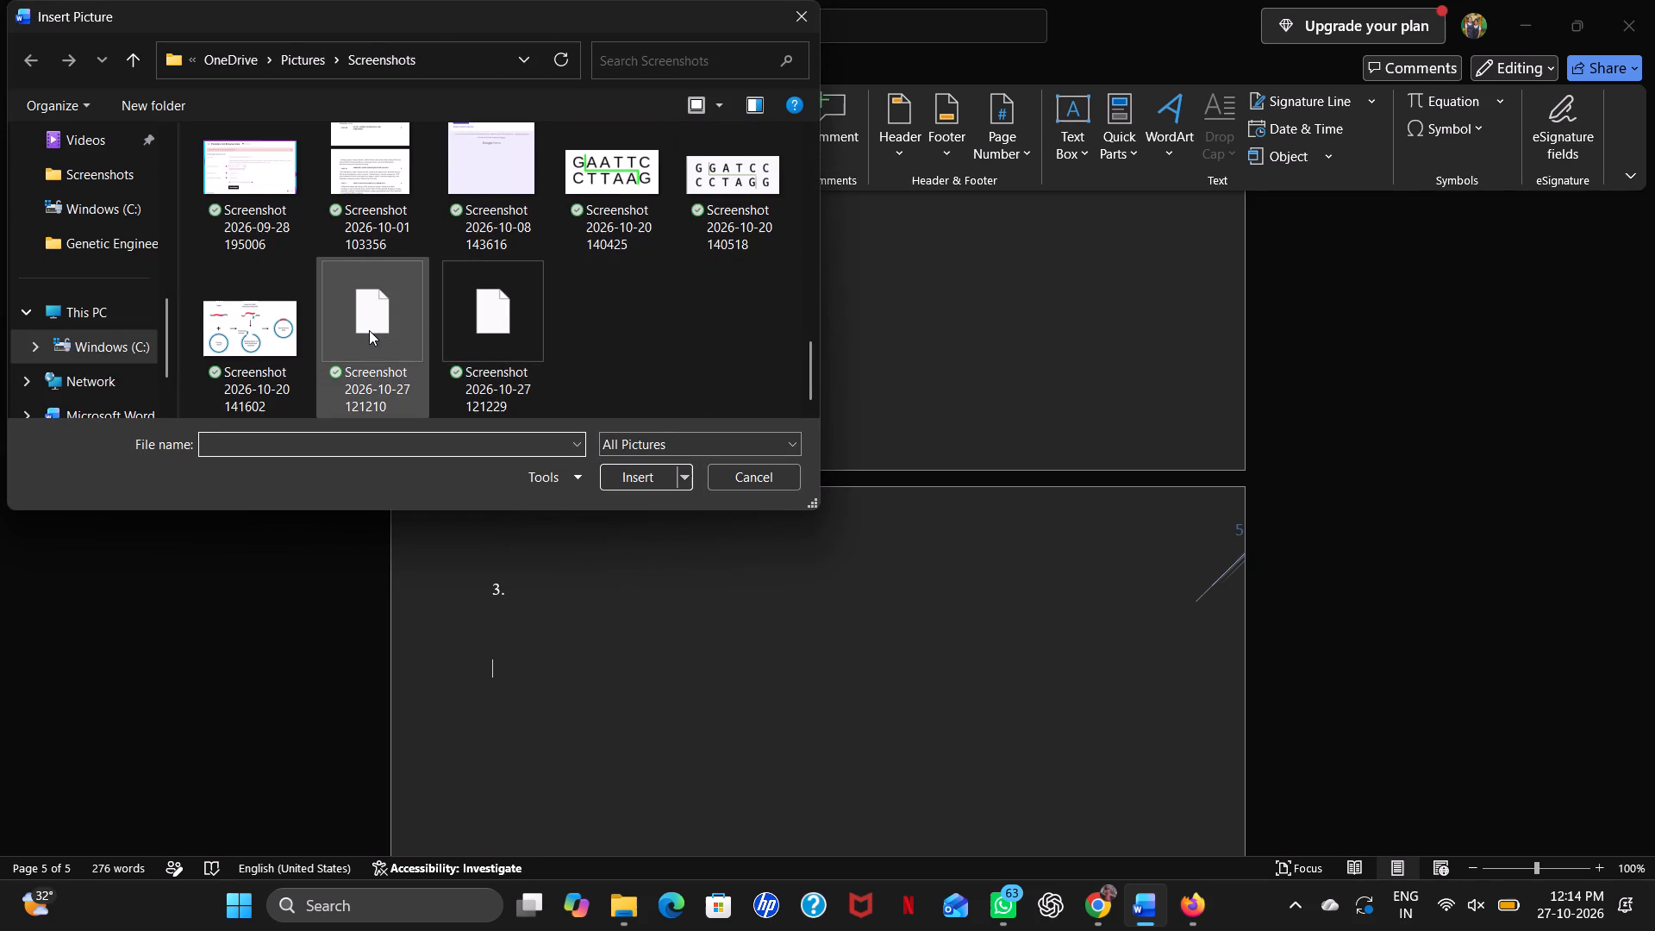
pyautogui.doubleClick(369, 330)
# Set the Restriction Mapping and DNA Cloning picture to Tight text wrapping.
pyautogui.scroll(-1, 807, 505)
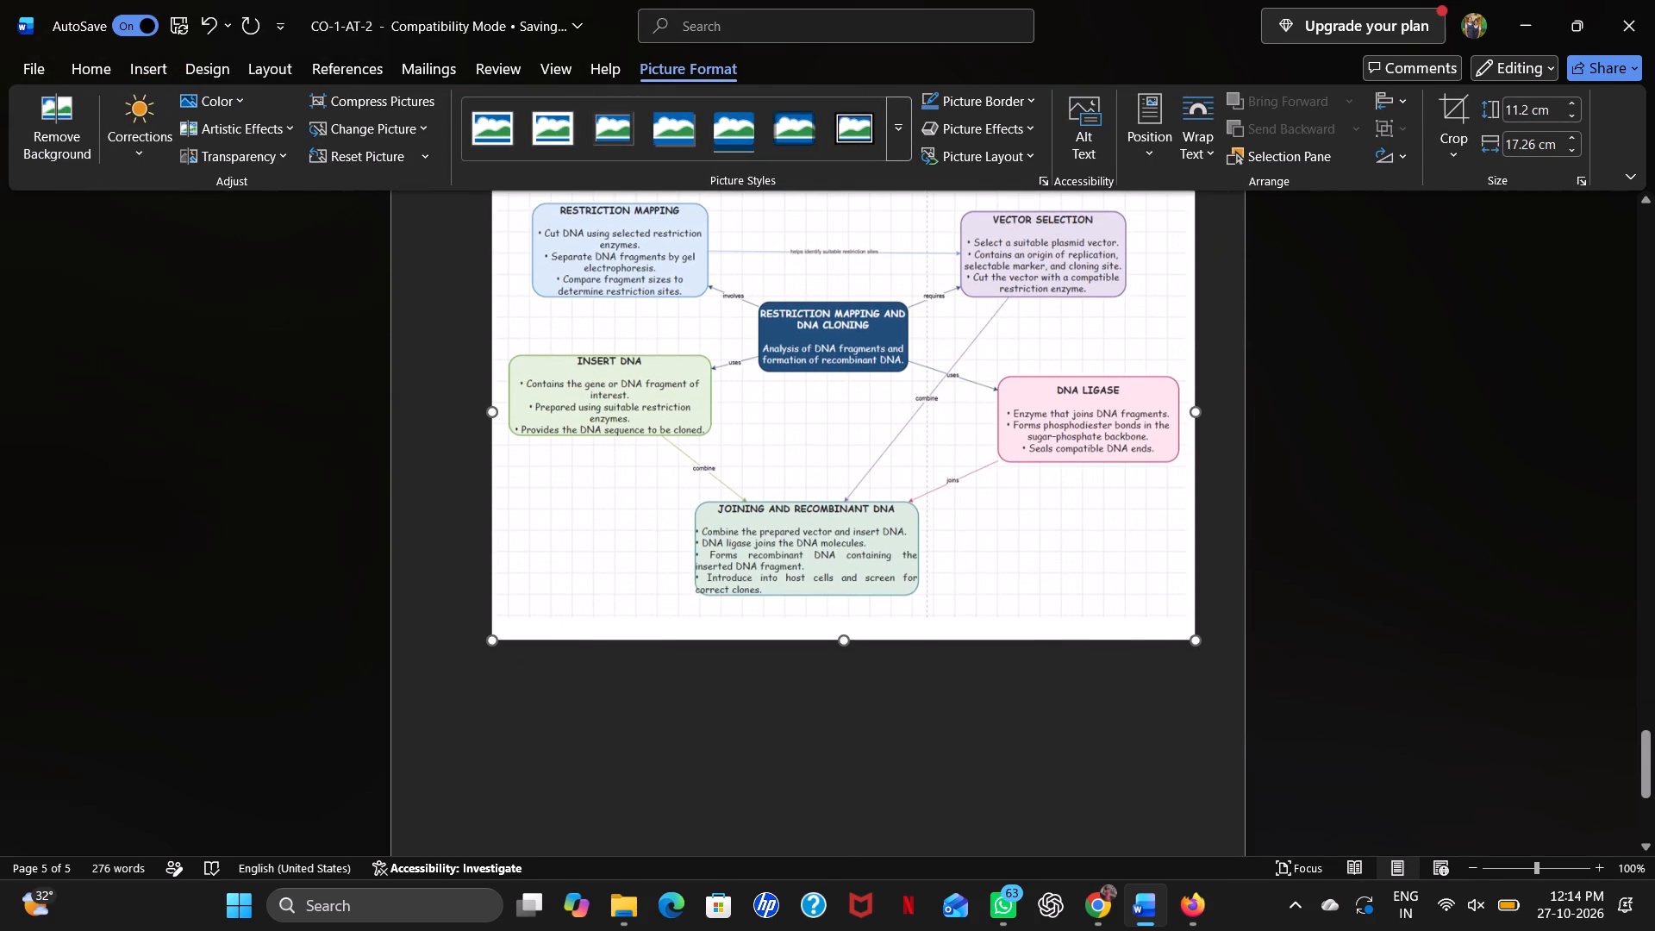
pyautogui.moveTo(878, 432); pyautogui.dragTo(873, 470)
pyautogui.scroll(1, 873, 470)
pyautogui.click(1144, 553)
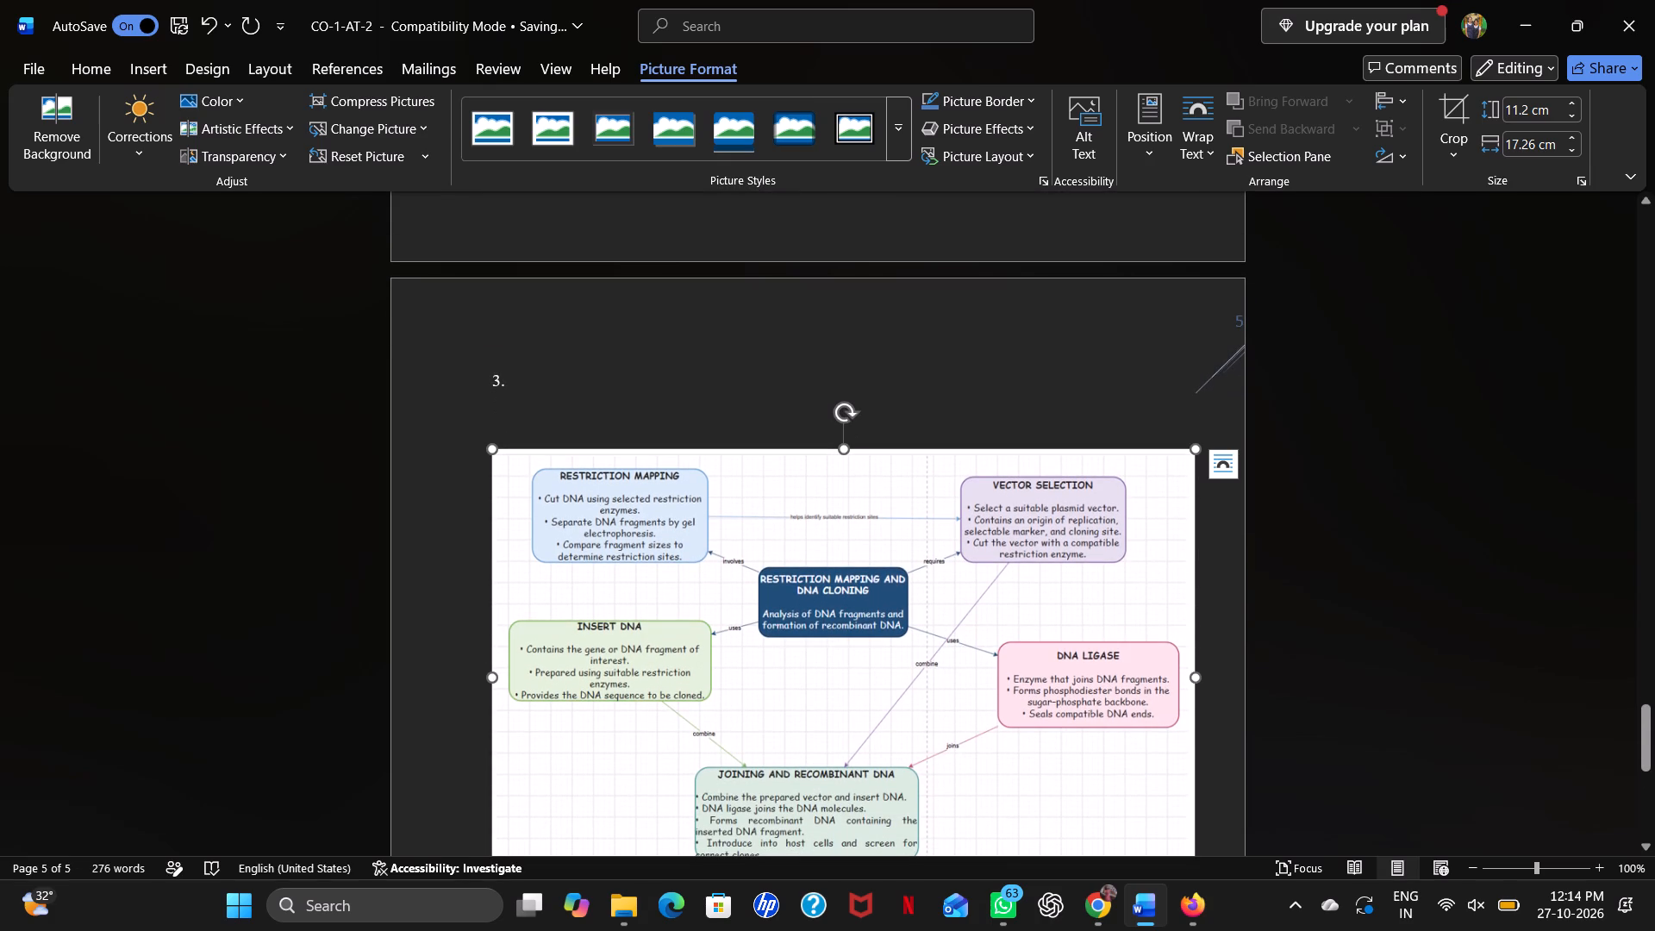
pyautogui.click(1231, 471)
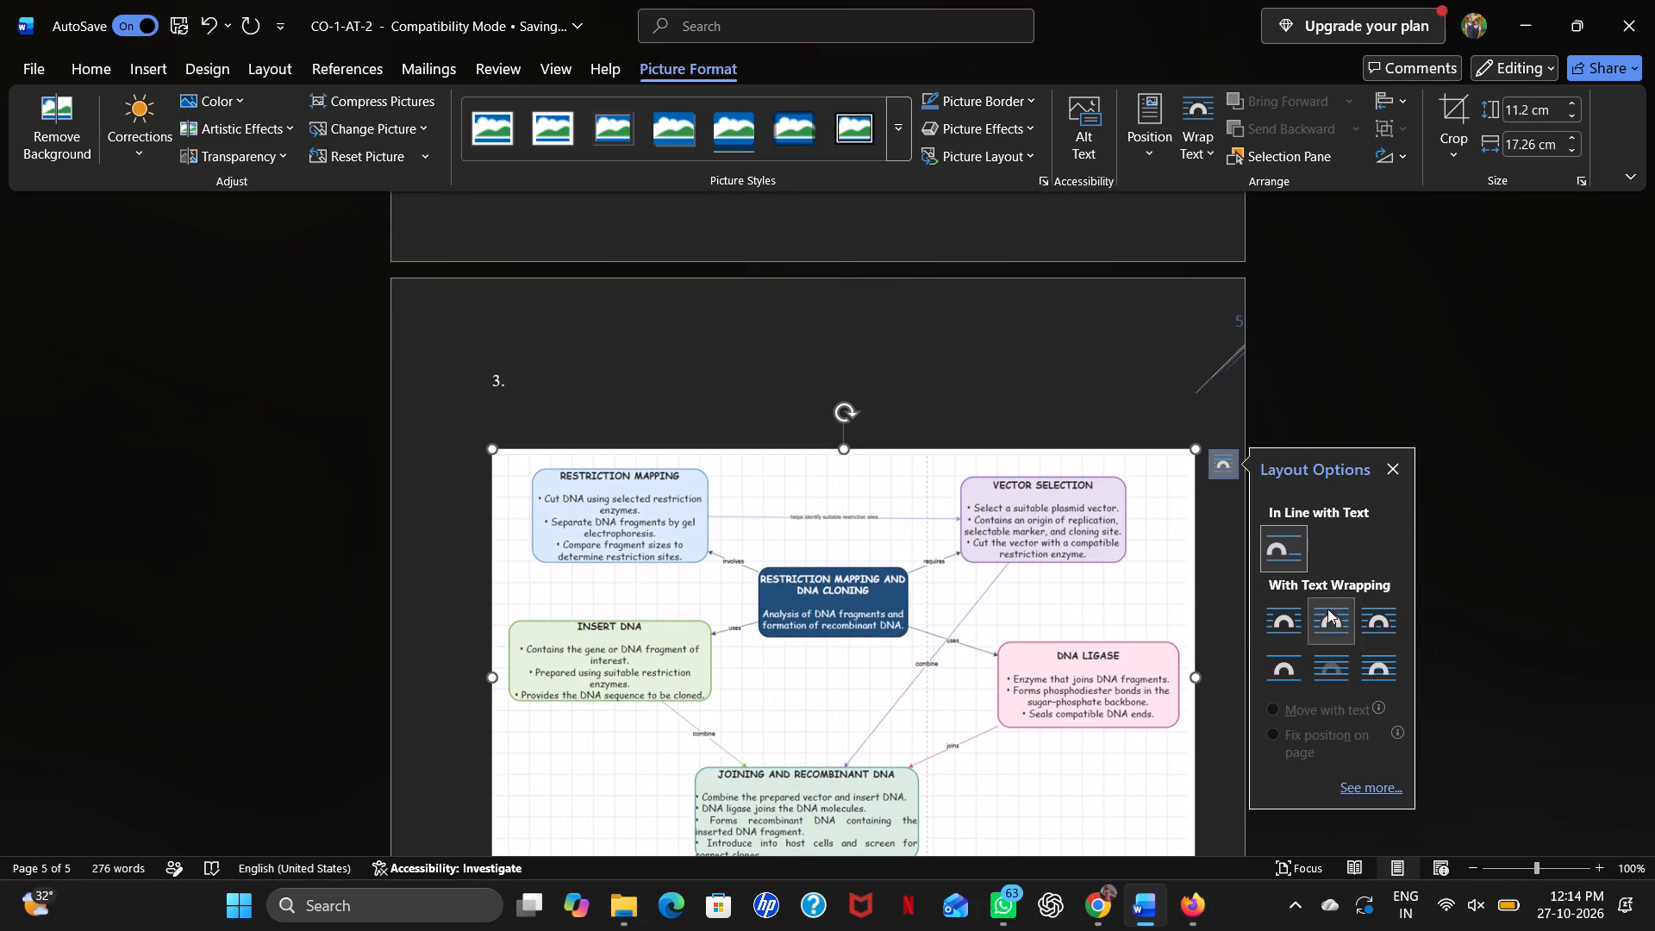
pyautogui.click(1327, 612)
# Stretch the Restriction Mapping and DNA Cloning picture downward to a height of about 15.45 cm, keeping its width.
pyautogui.scroll(-1, 1015, 611)
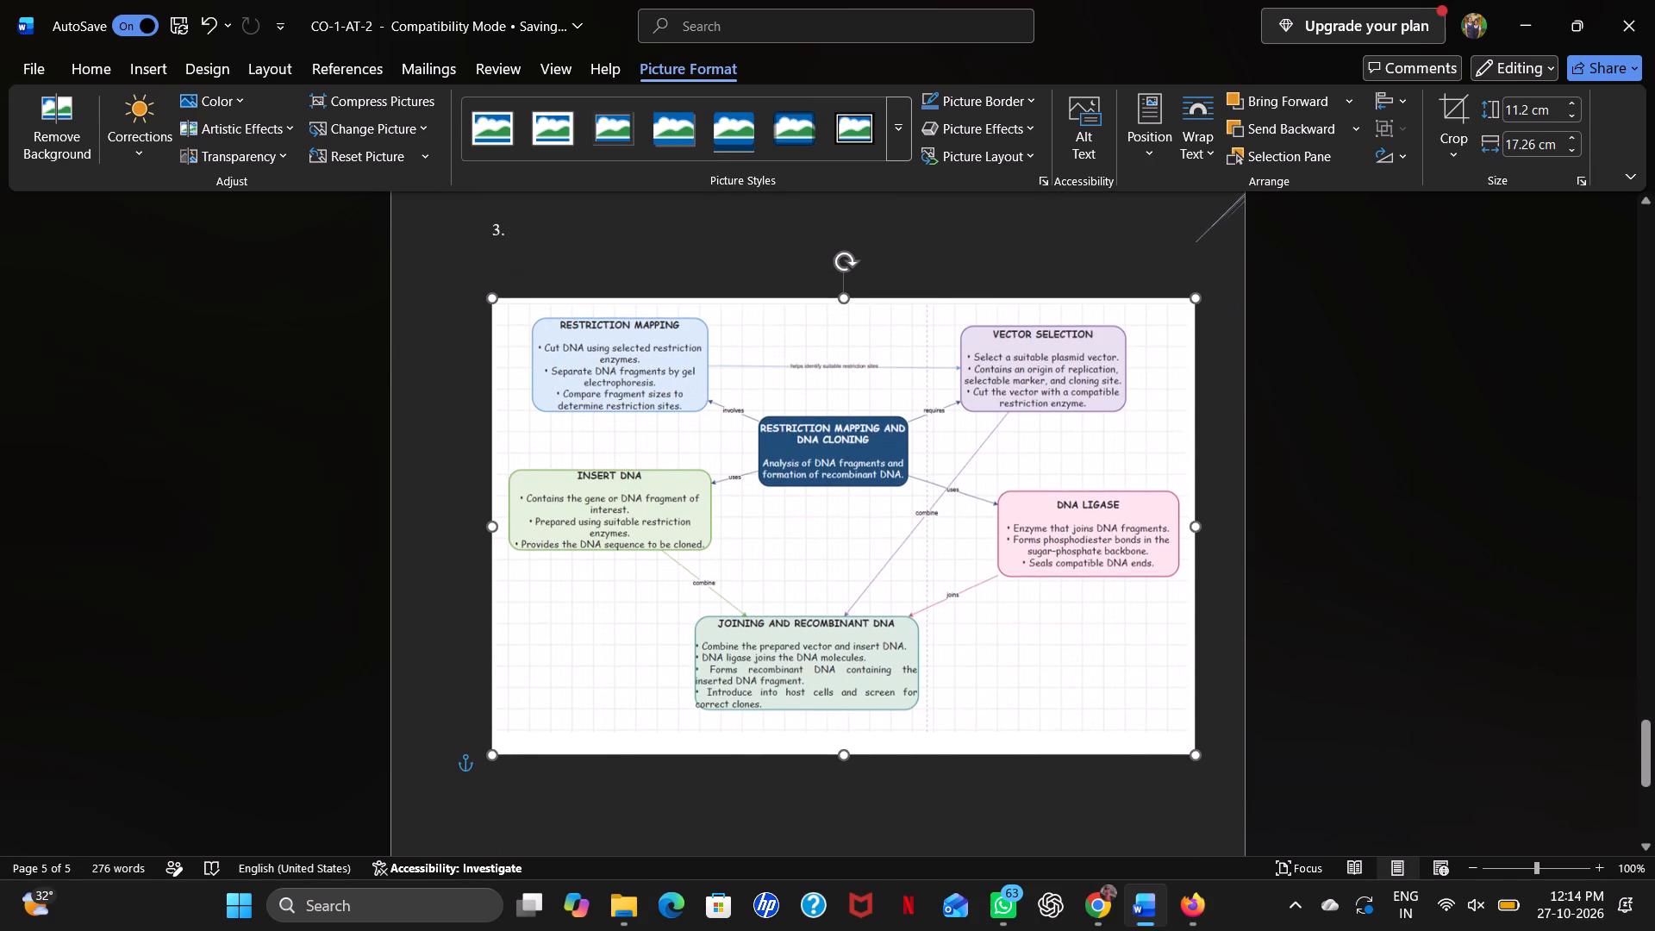
pyautogui.scroll(-1, 1015, 611)
pyautogui.moveTo(844, 752); pyautogui.dragTo(844, 858)
pyautogui.scroll(-1, 880, 590)
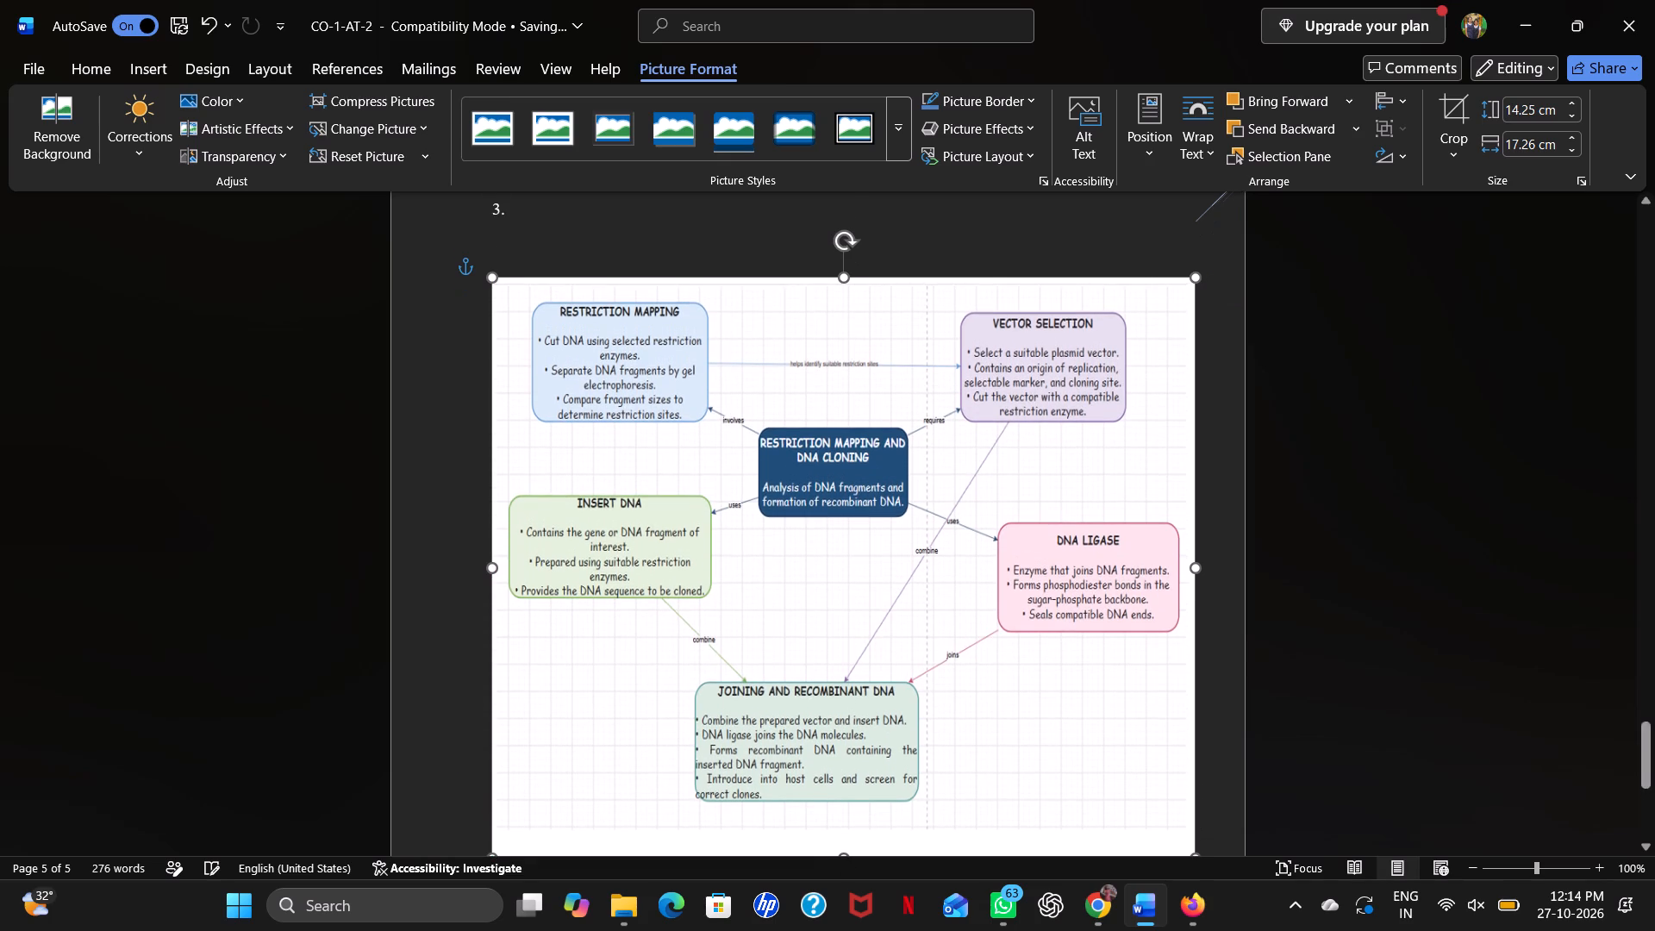
pyautogui.scroll(-1, 880, 590)
pyautogui.moveTo(846, 576); pyautogui.dragTo(849, 626)
# Add blank lines below the Restriction Mapping picture up to page 6 and enter the number 4. there, followed by blank lines.
pyautogui.scroll(2, 849, 626)
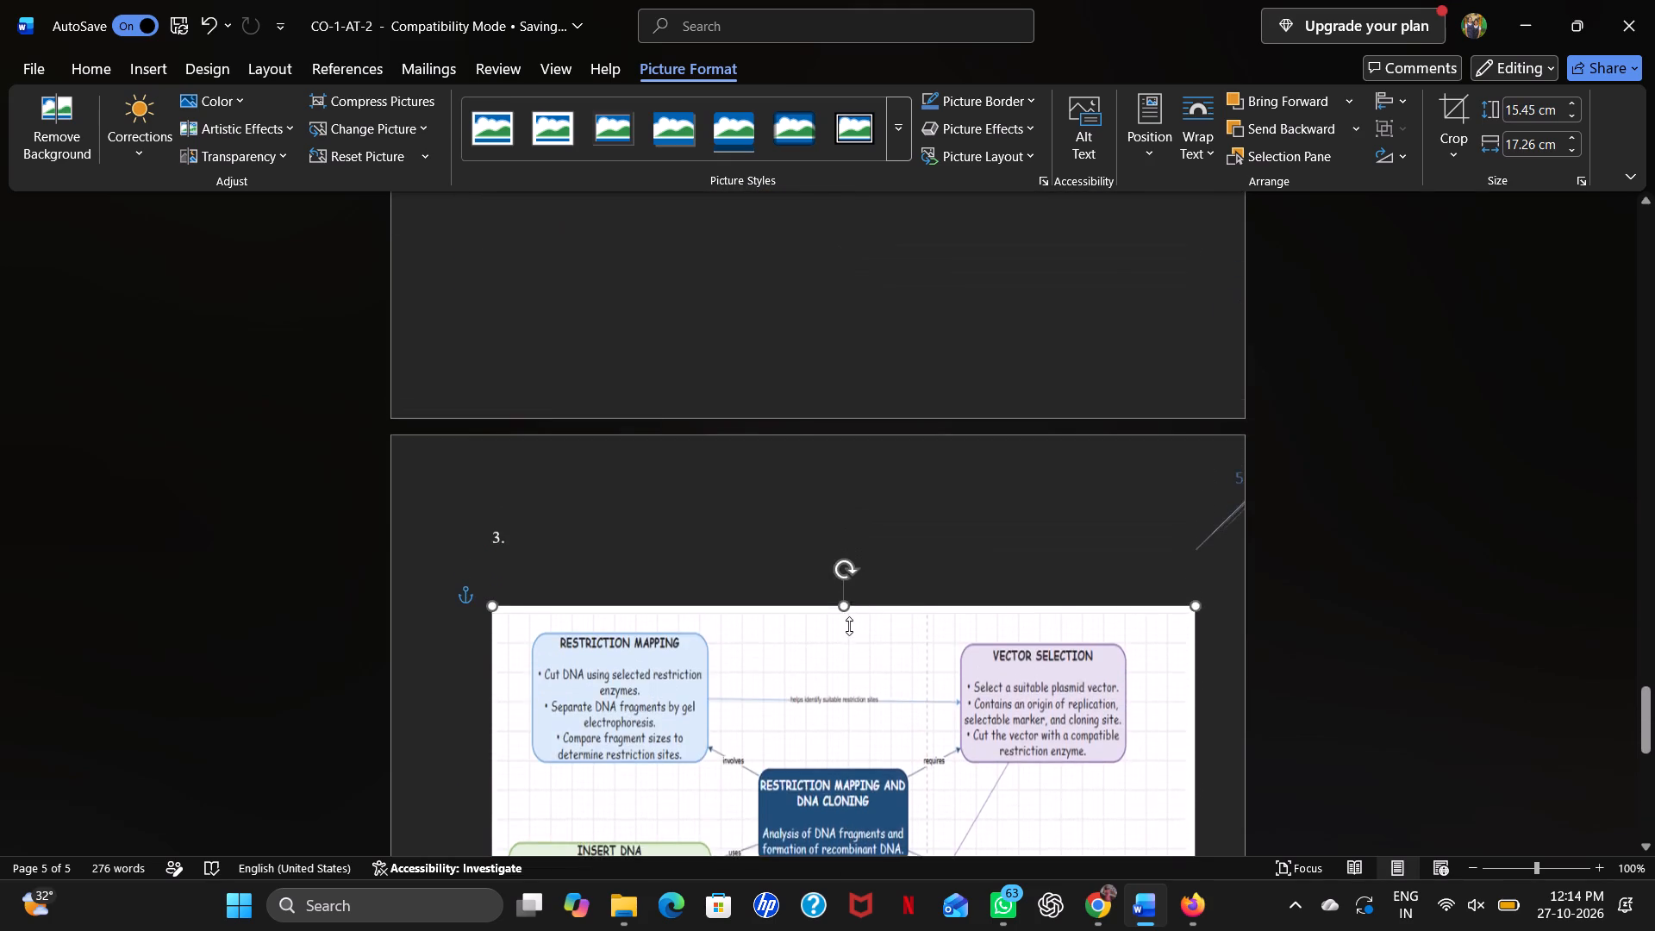
pyautogui.scroll(2, 849, 626)
pyautogui.scroll(-5, 849, 626)
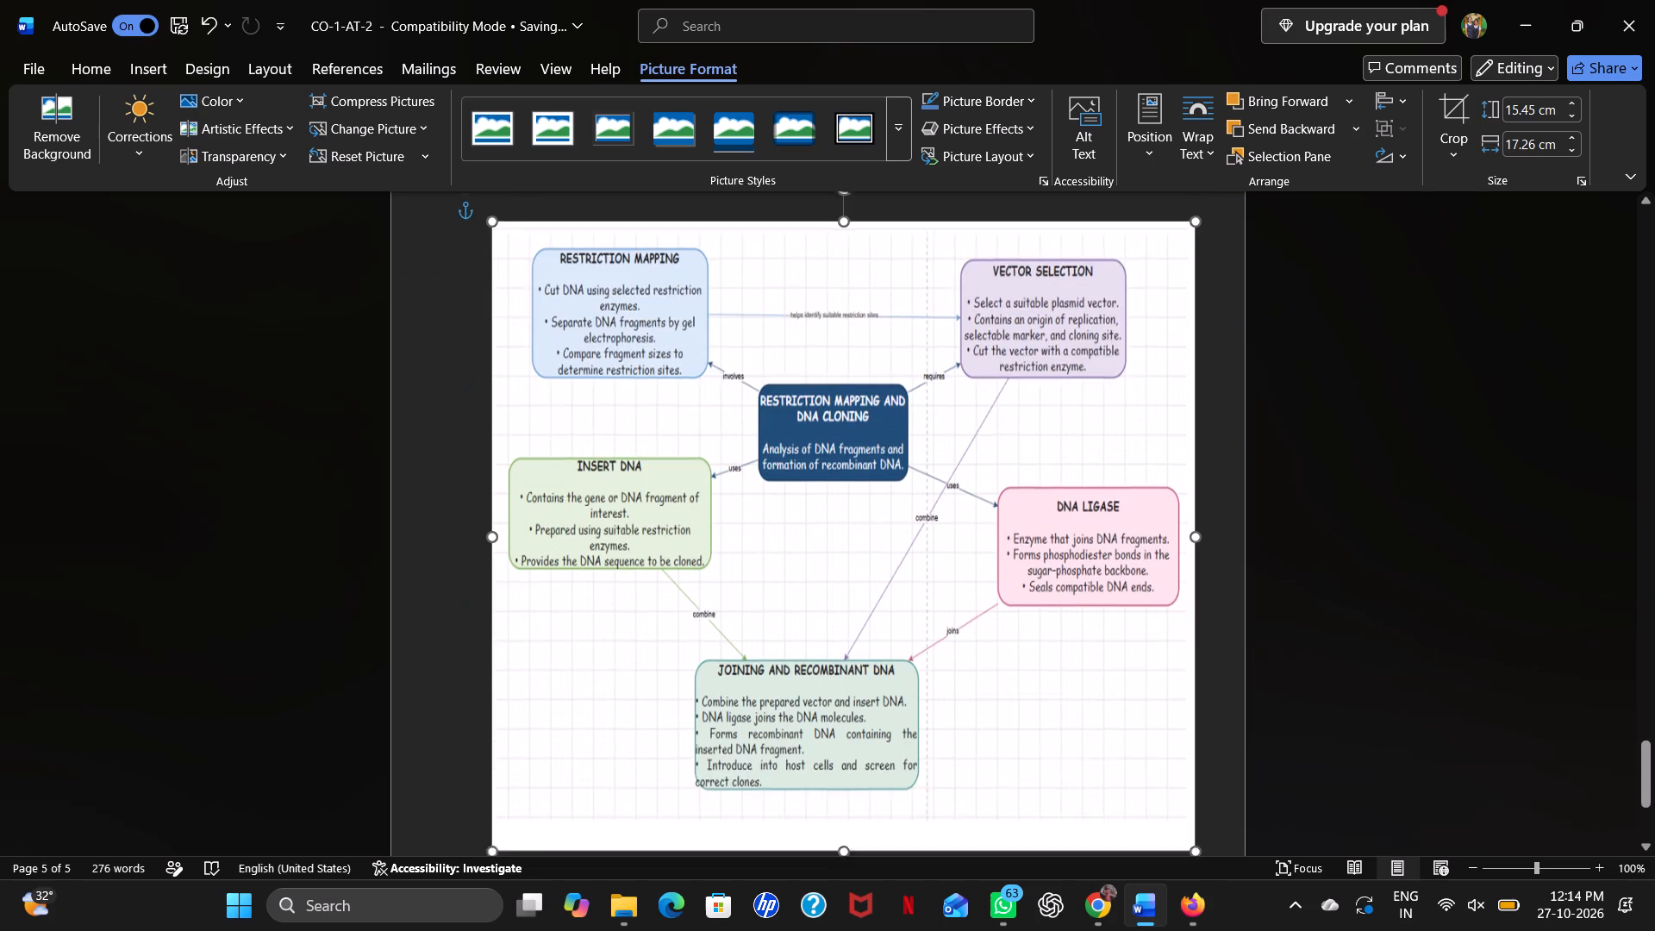
pyautogui.scroll(-5, 849, 626)
pyautogui.click(810, 629)
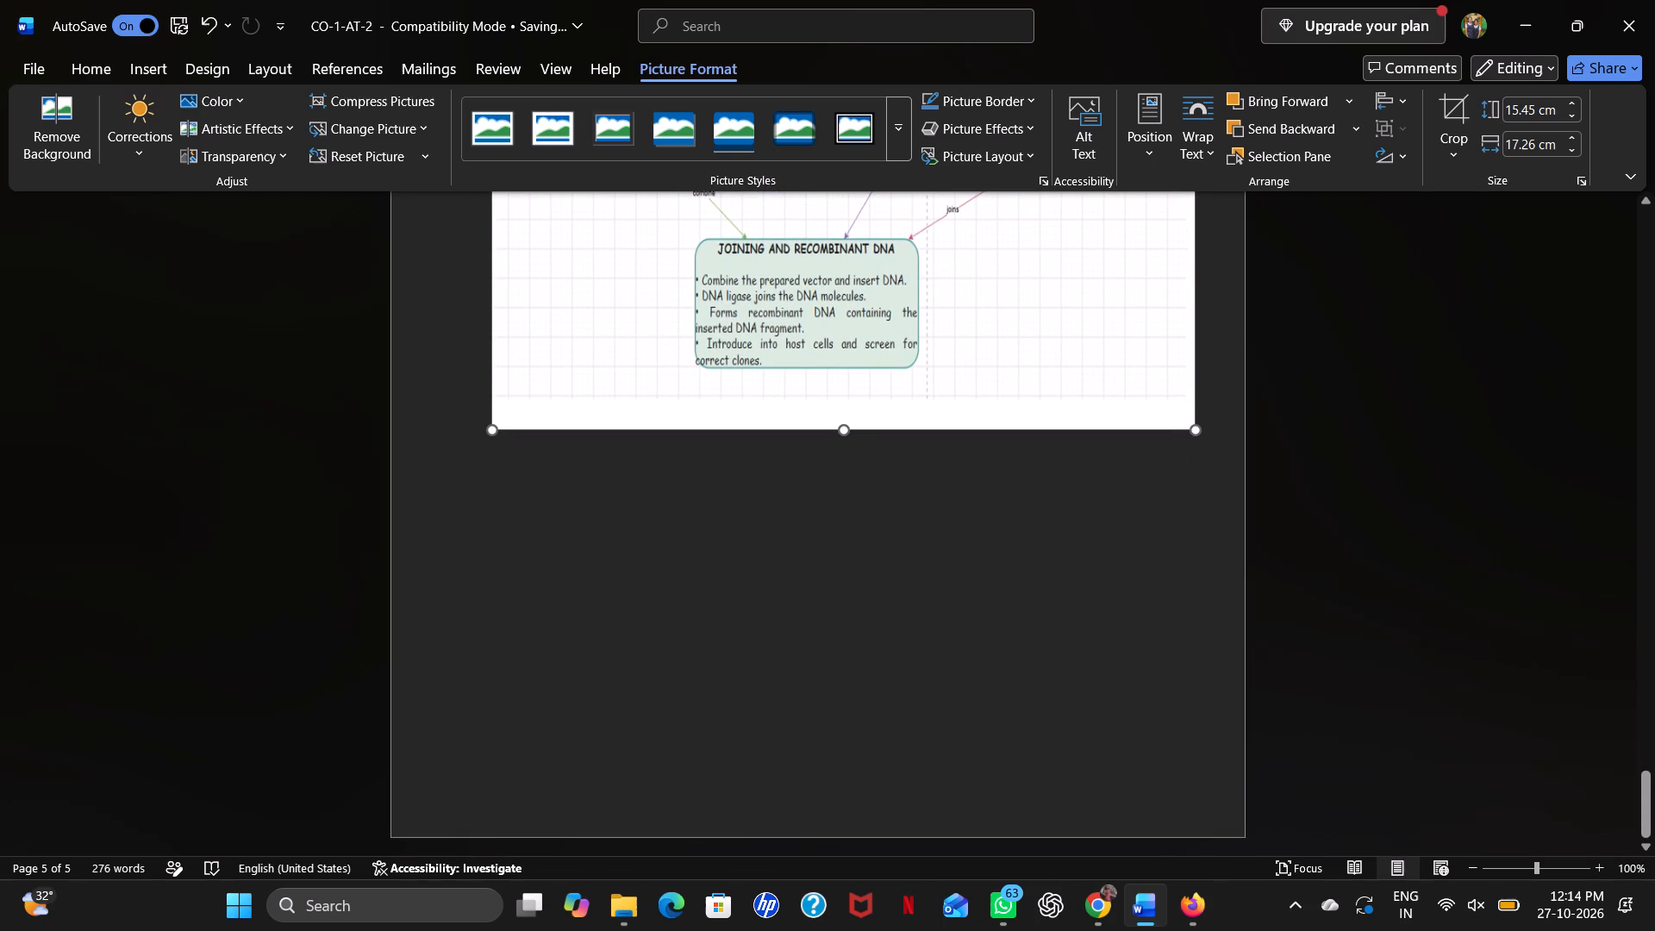
pyautogui.press('Return')
pyautogui.press('Return')
pyautogui.press('Return')
pyautogui.press('Return')
pyautogui.press('Return')
pyautogui.press('Return')
pyautogui.press('Return')
pyautogui.press('Return')
pyautogui.press('Return')
pyautogui.press('Return')
pyautogui.press('Return')
pyautogui.press('Return')
pyautogui.press('Return')
pyautogui.press('Return')
pyautogui.press('Return')
pyautogui.press('Return')
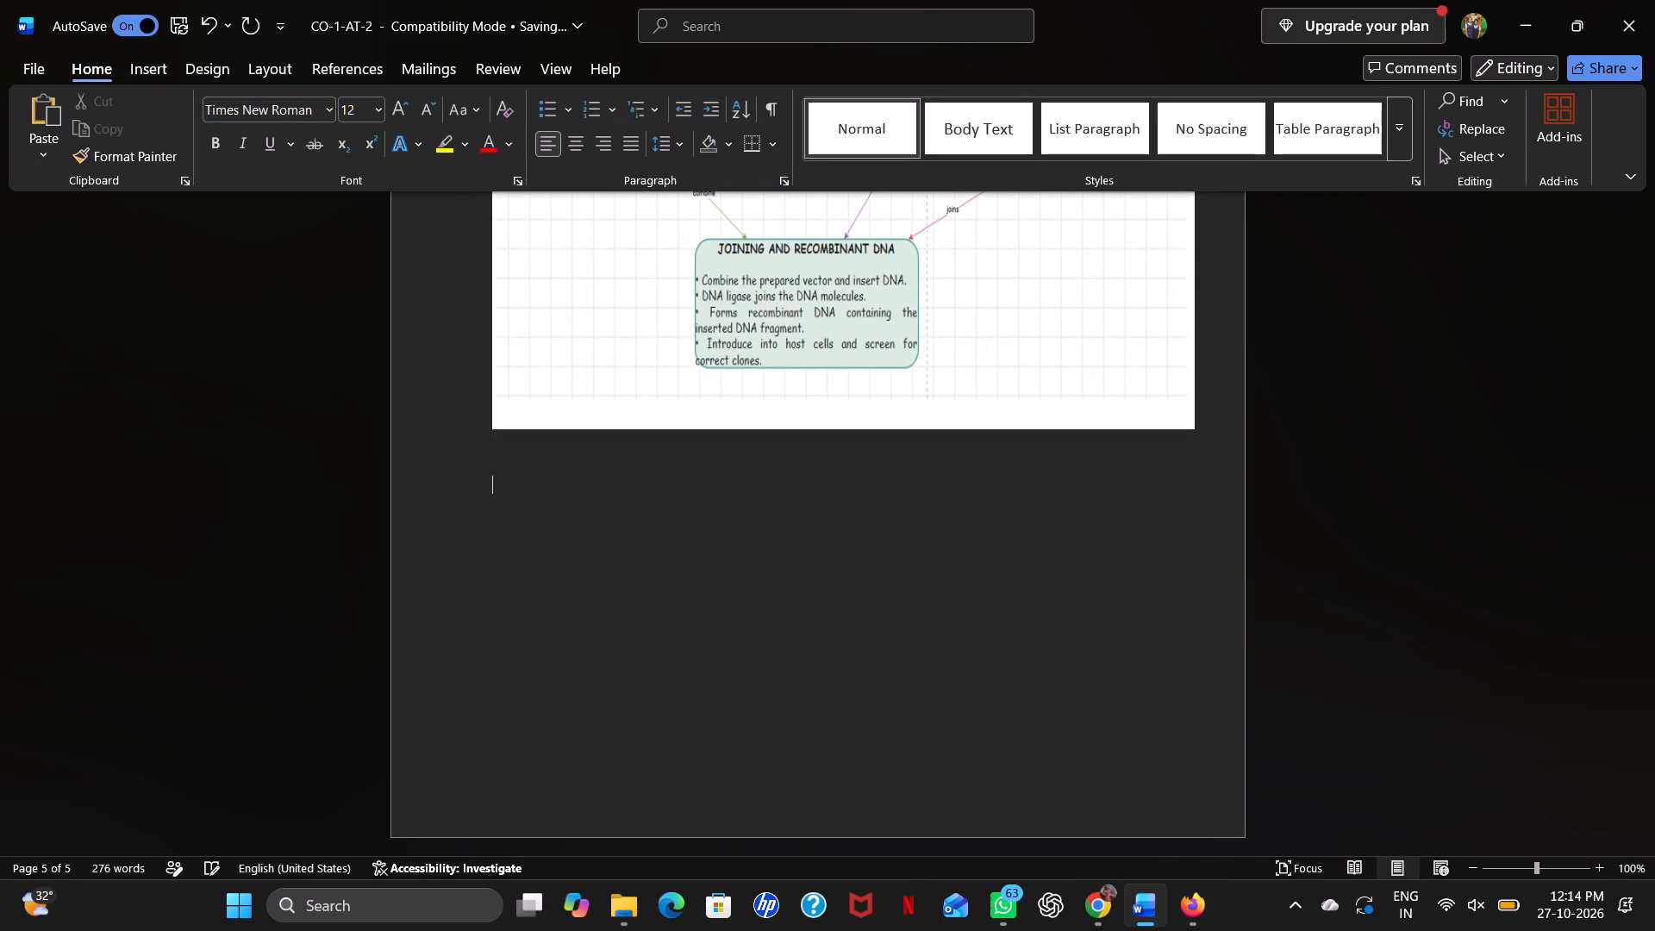
pyautogui.press('Return')
pyautogui.press('Return')
pyautogui.press('Return')
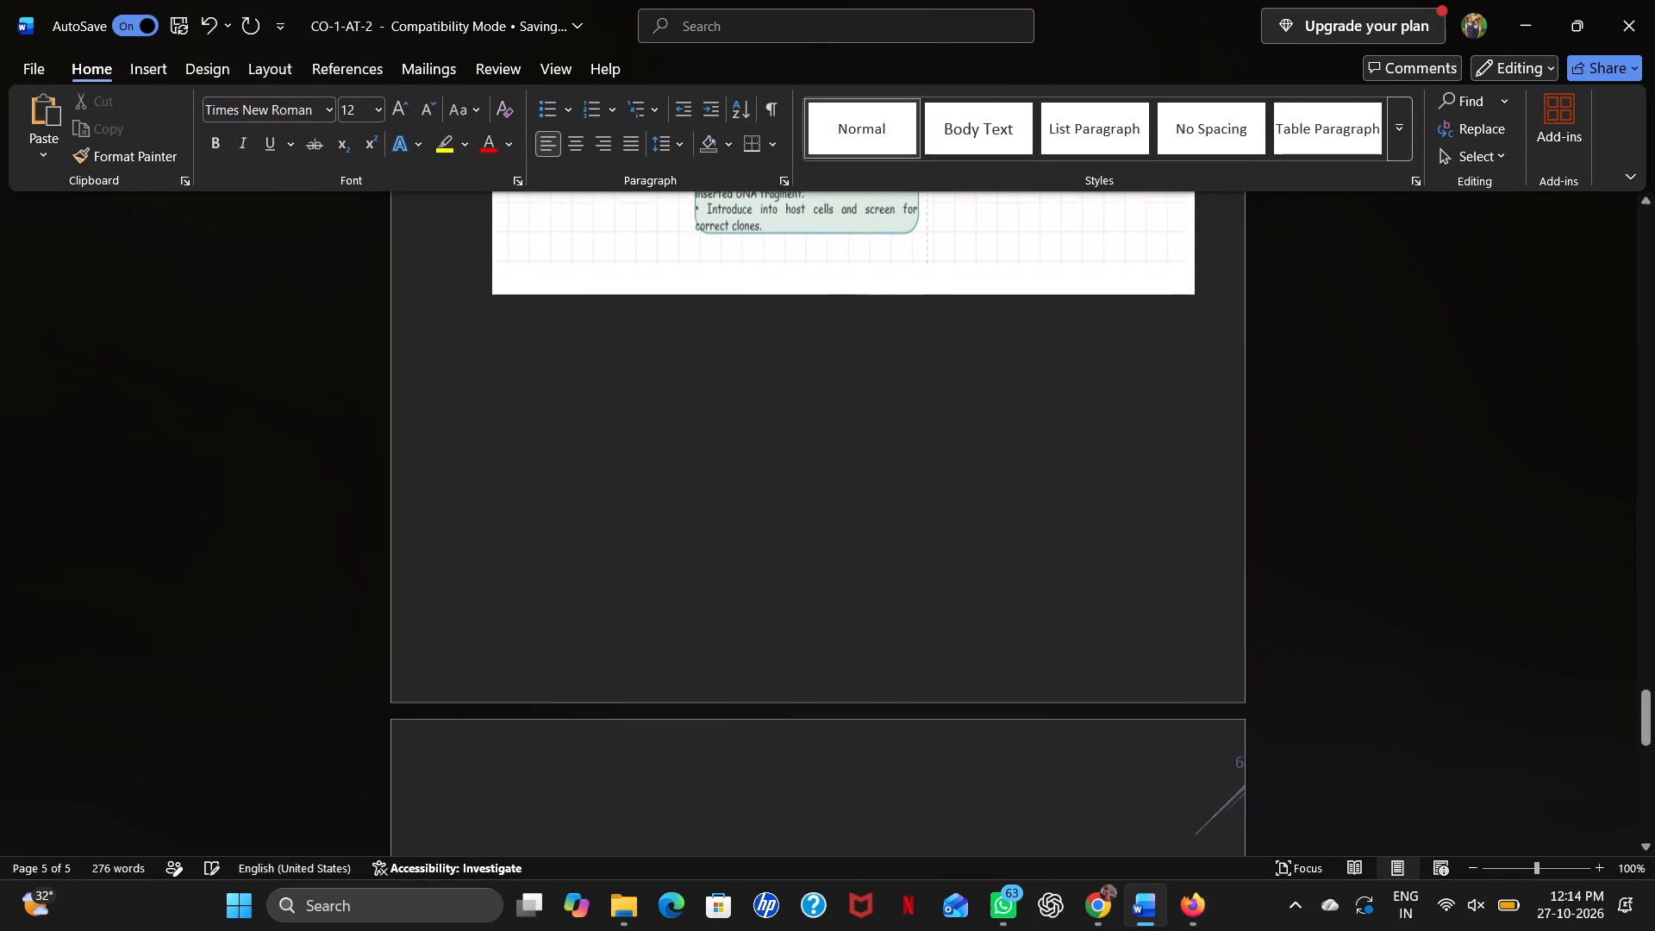
pyautogui.scroll(-1, 810, 629)
pyautogui.press('Return')
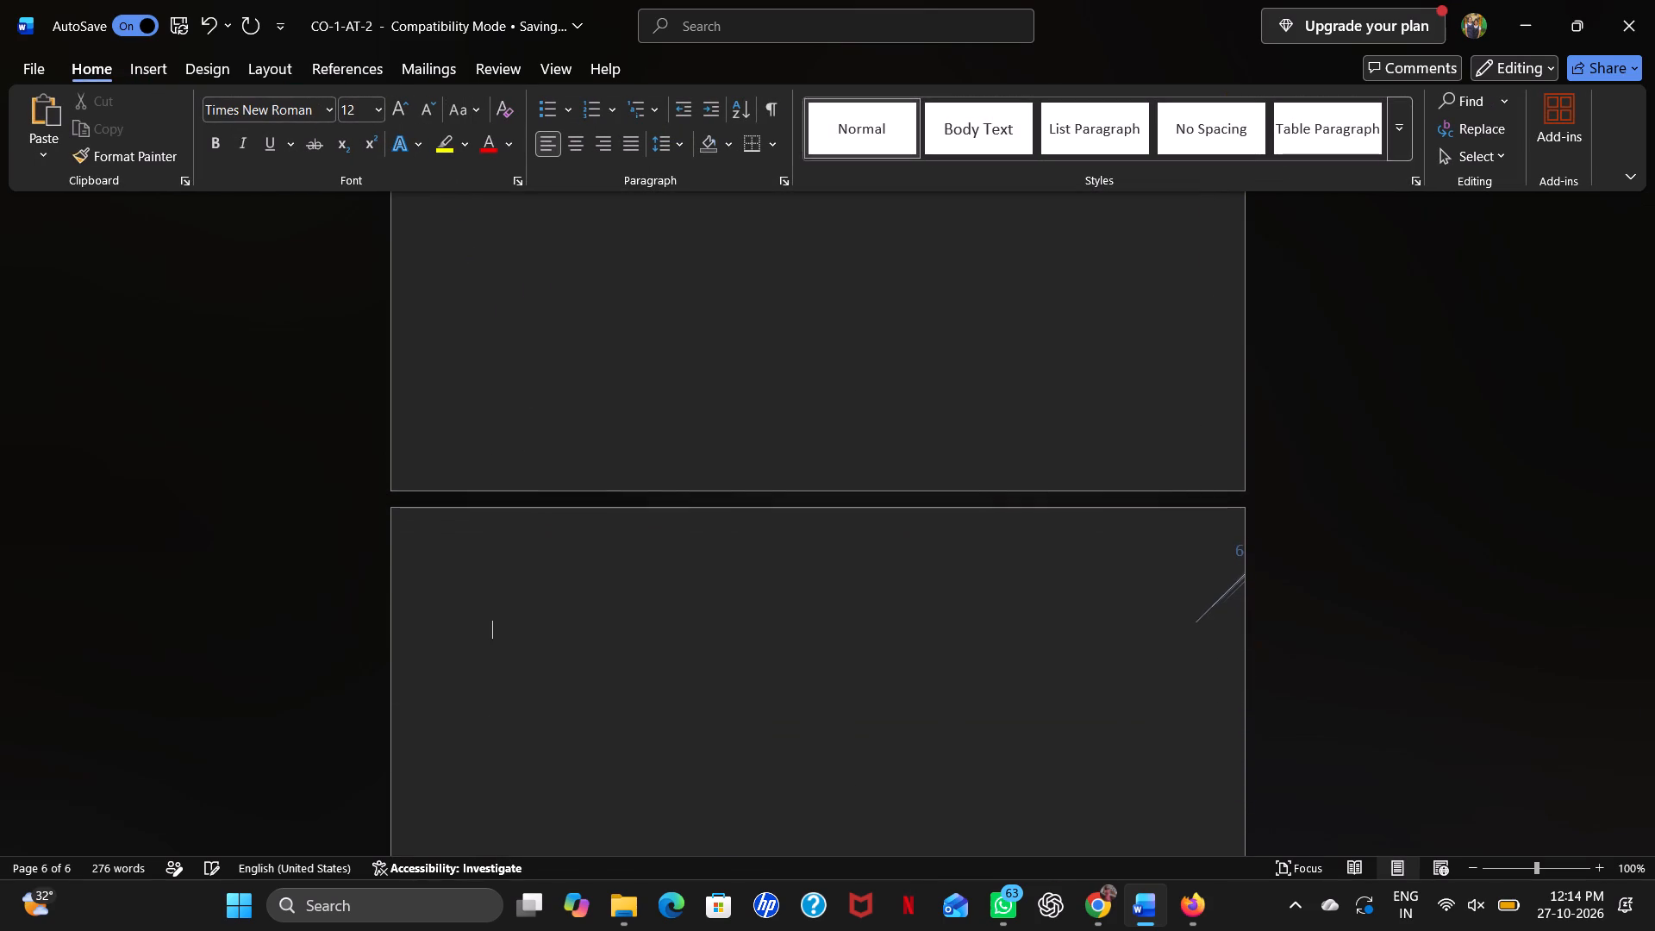
pyautogui.press('4')
pyautogui.press('.')
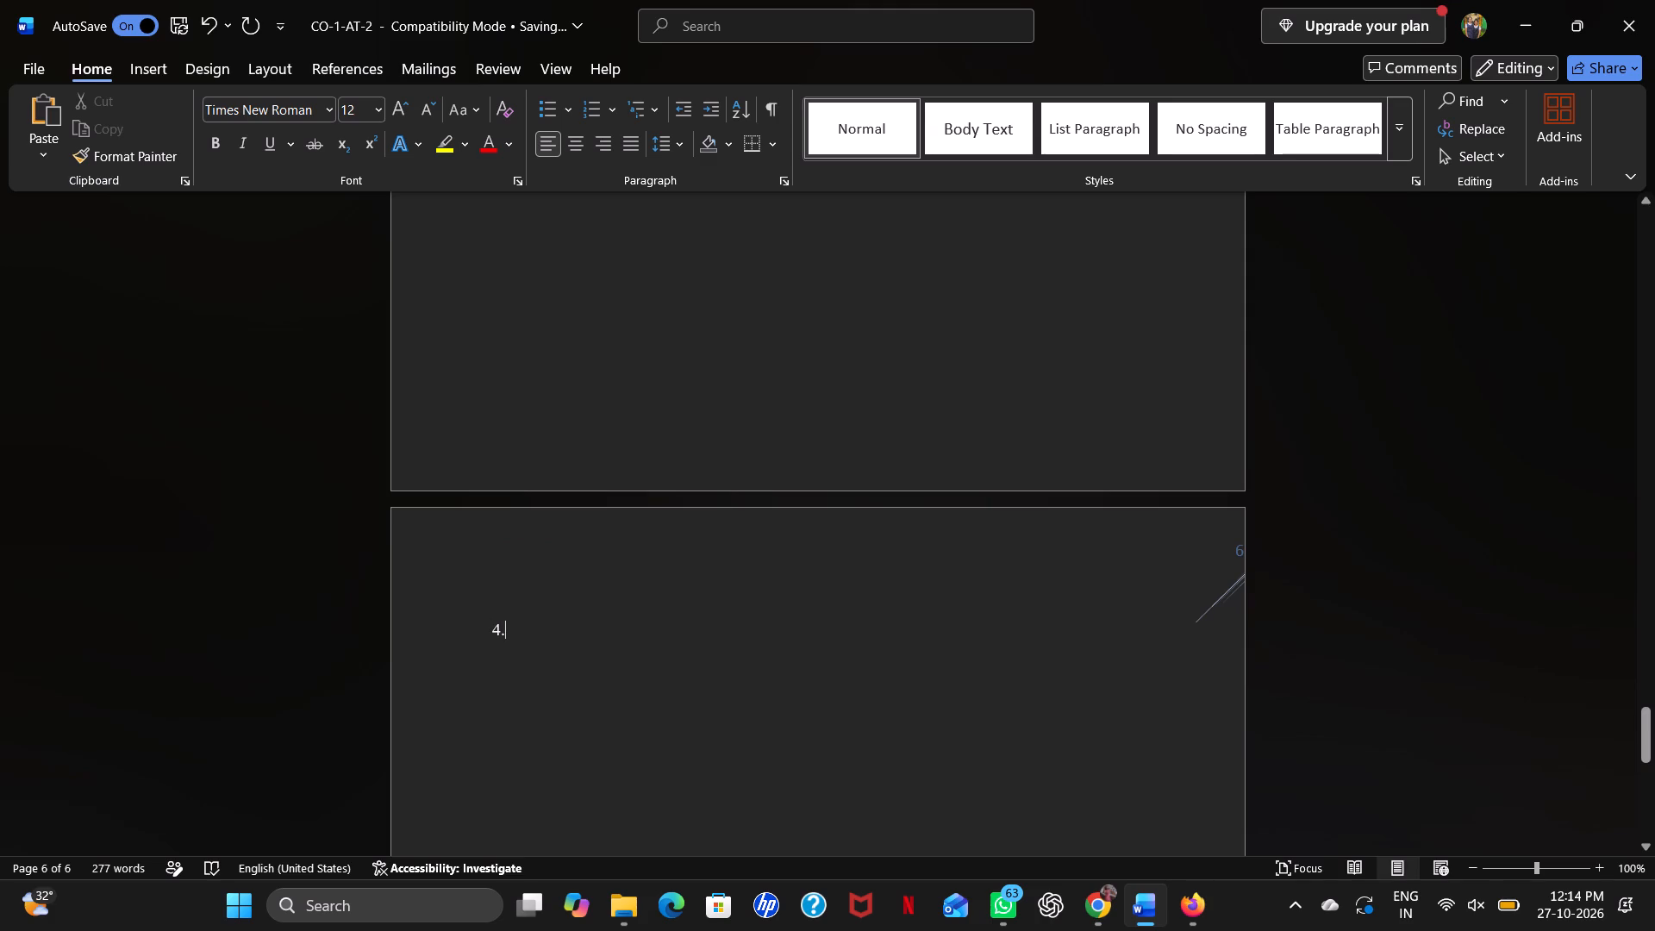
pyautogui.press('Return')
pyautogui.press('Return')
pyautogui.press('Return')
pyautogui.press('Return')
# Switch to the reference PDF in Firefox and capture a screenshot of the Linkers & Adapters & Cloning Strategy concept map on page 4.
pyautogui.click(1207, 928)
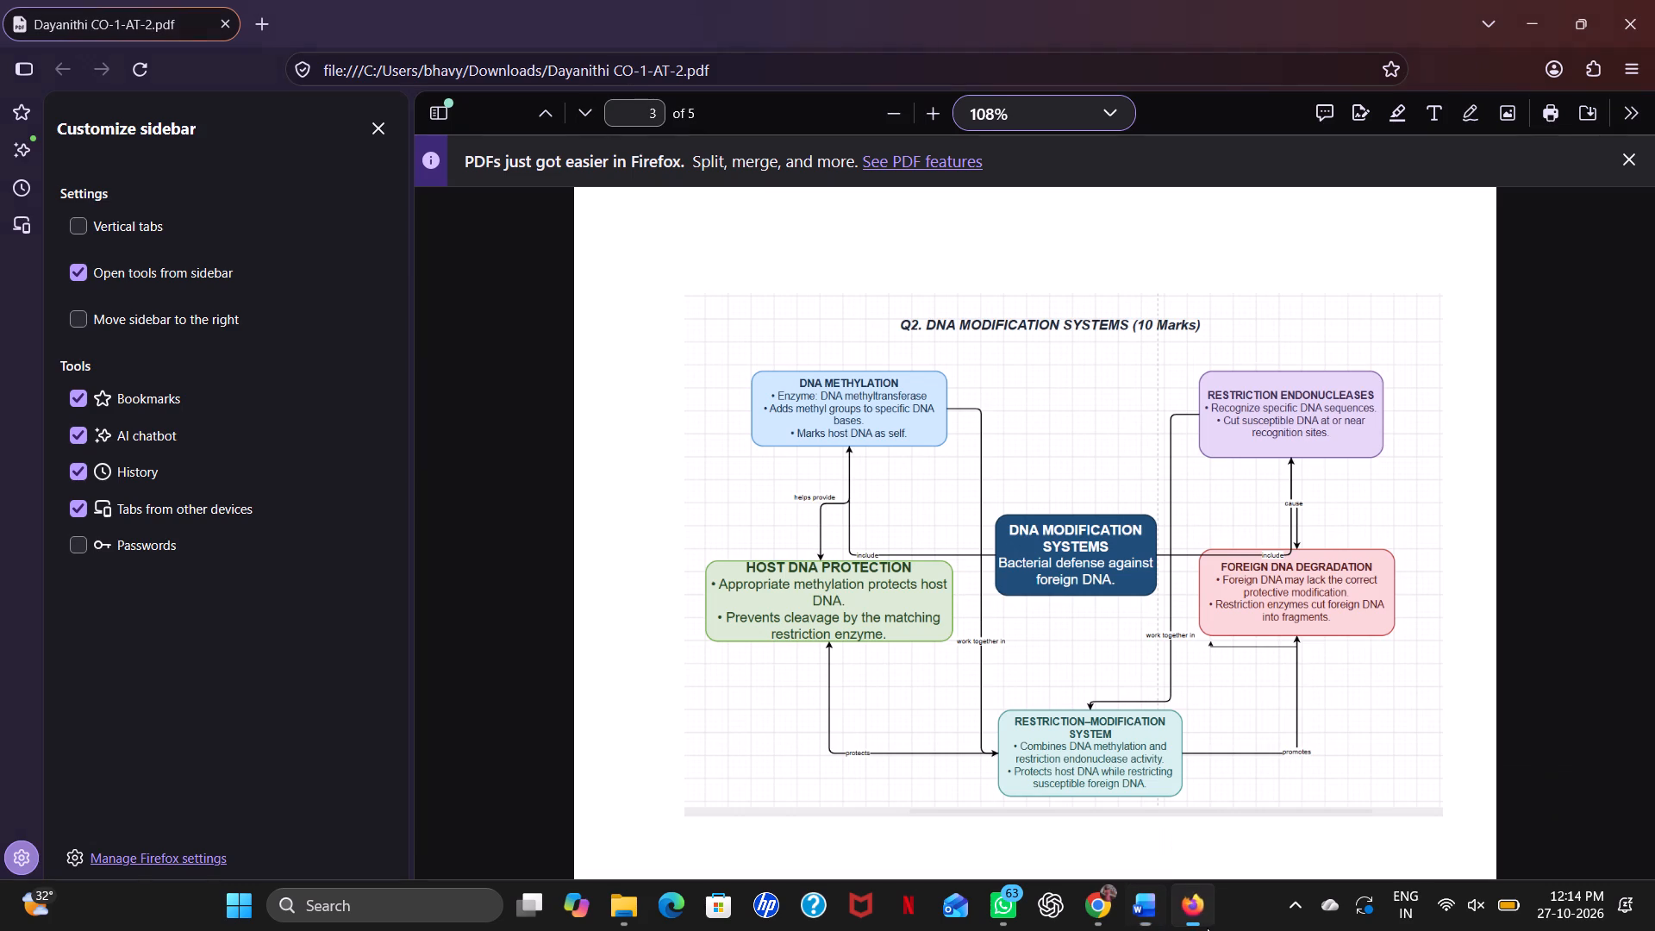
pyautogui.scroll(-7, 920, 443)
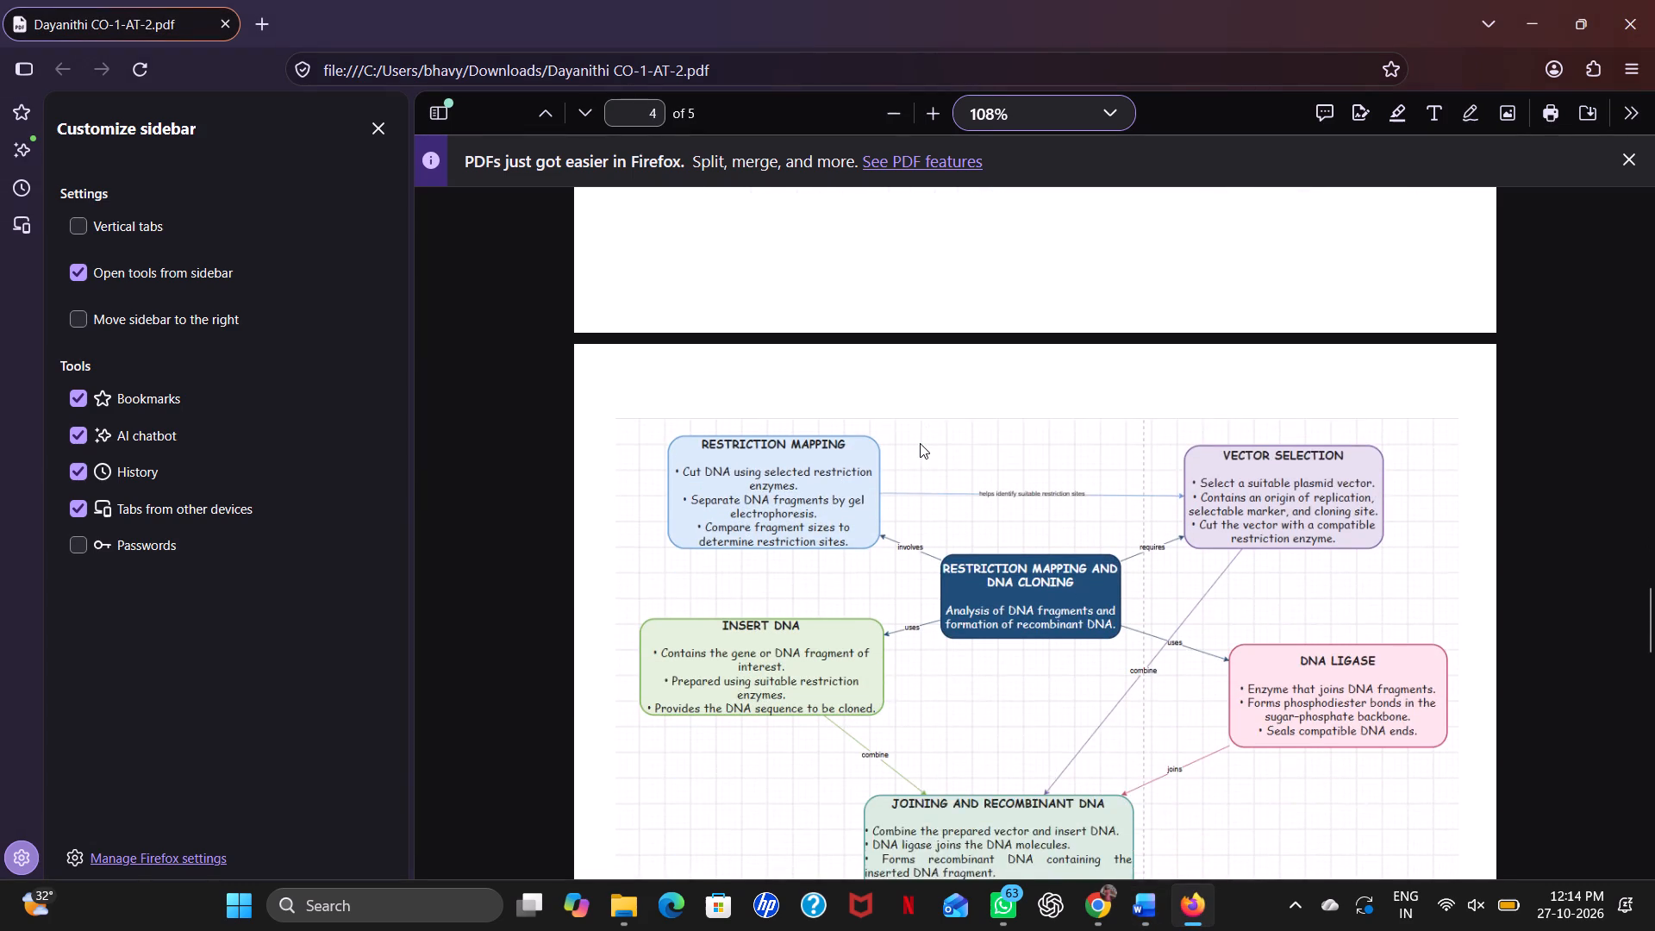
pyautogui.scroll(-8, 920, 443)
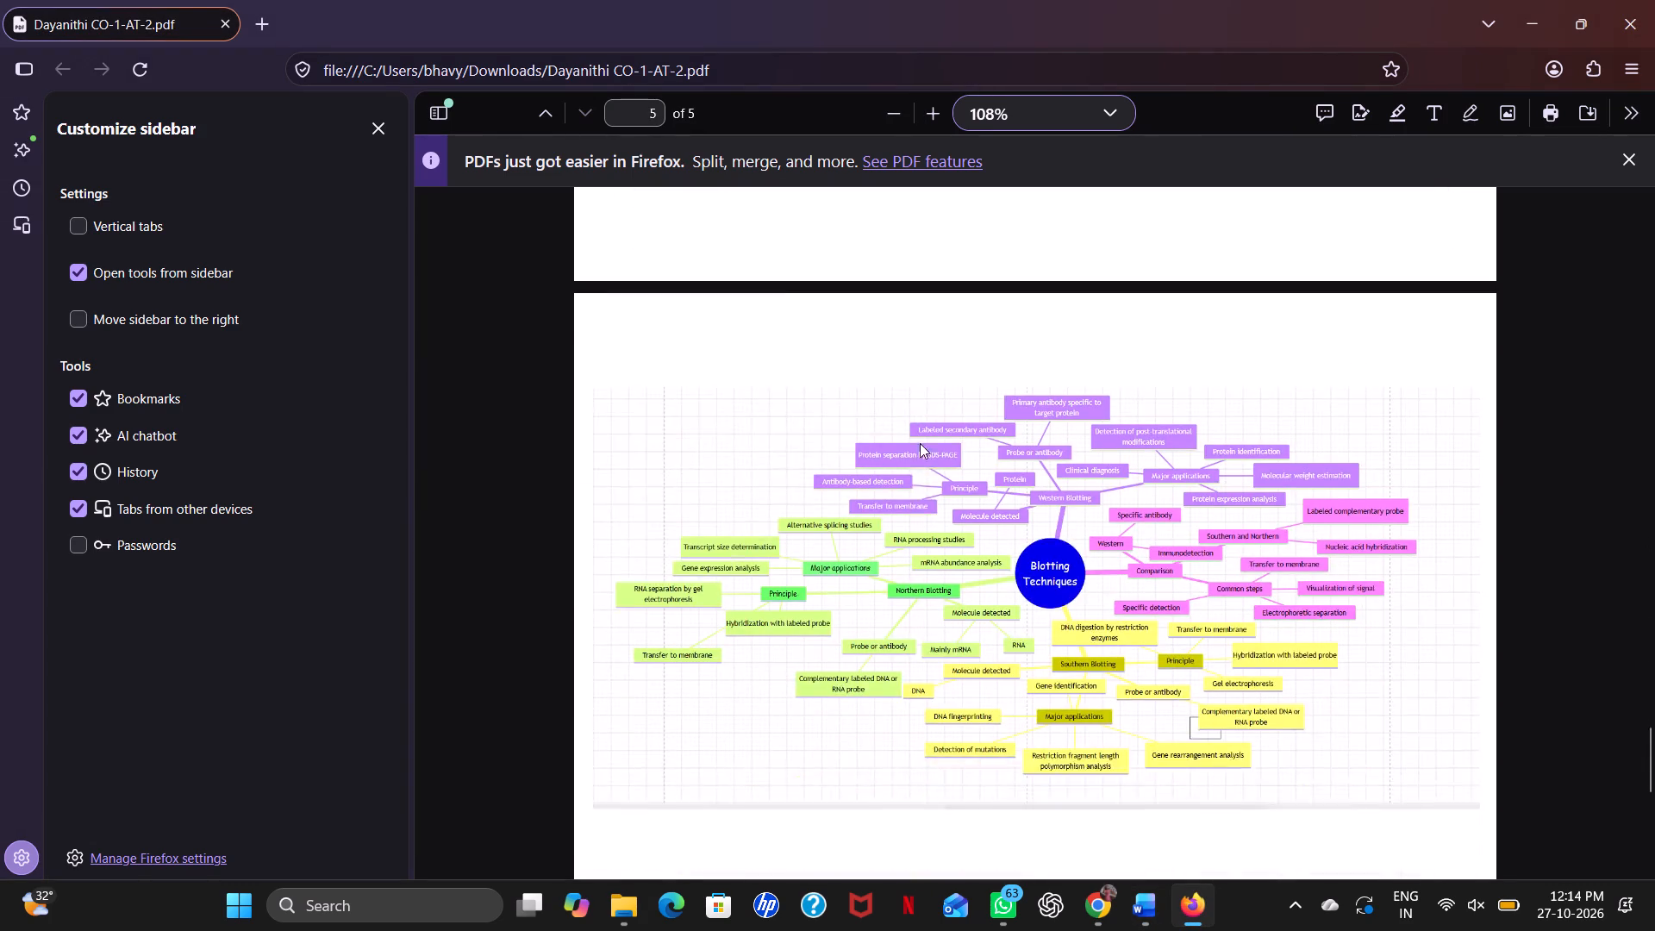
pyautogui.scroll(-1, 920, 443)
pyautogui.scroll(2, 896, 441)
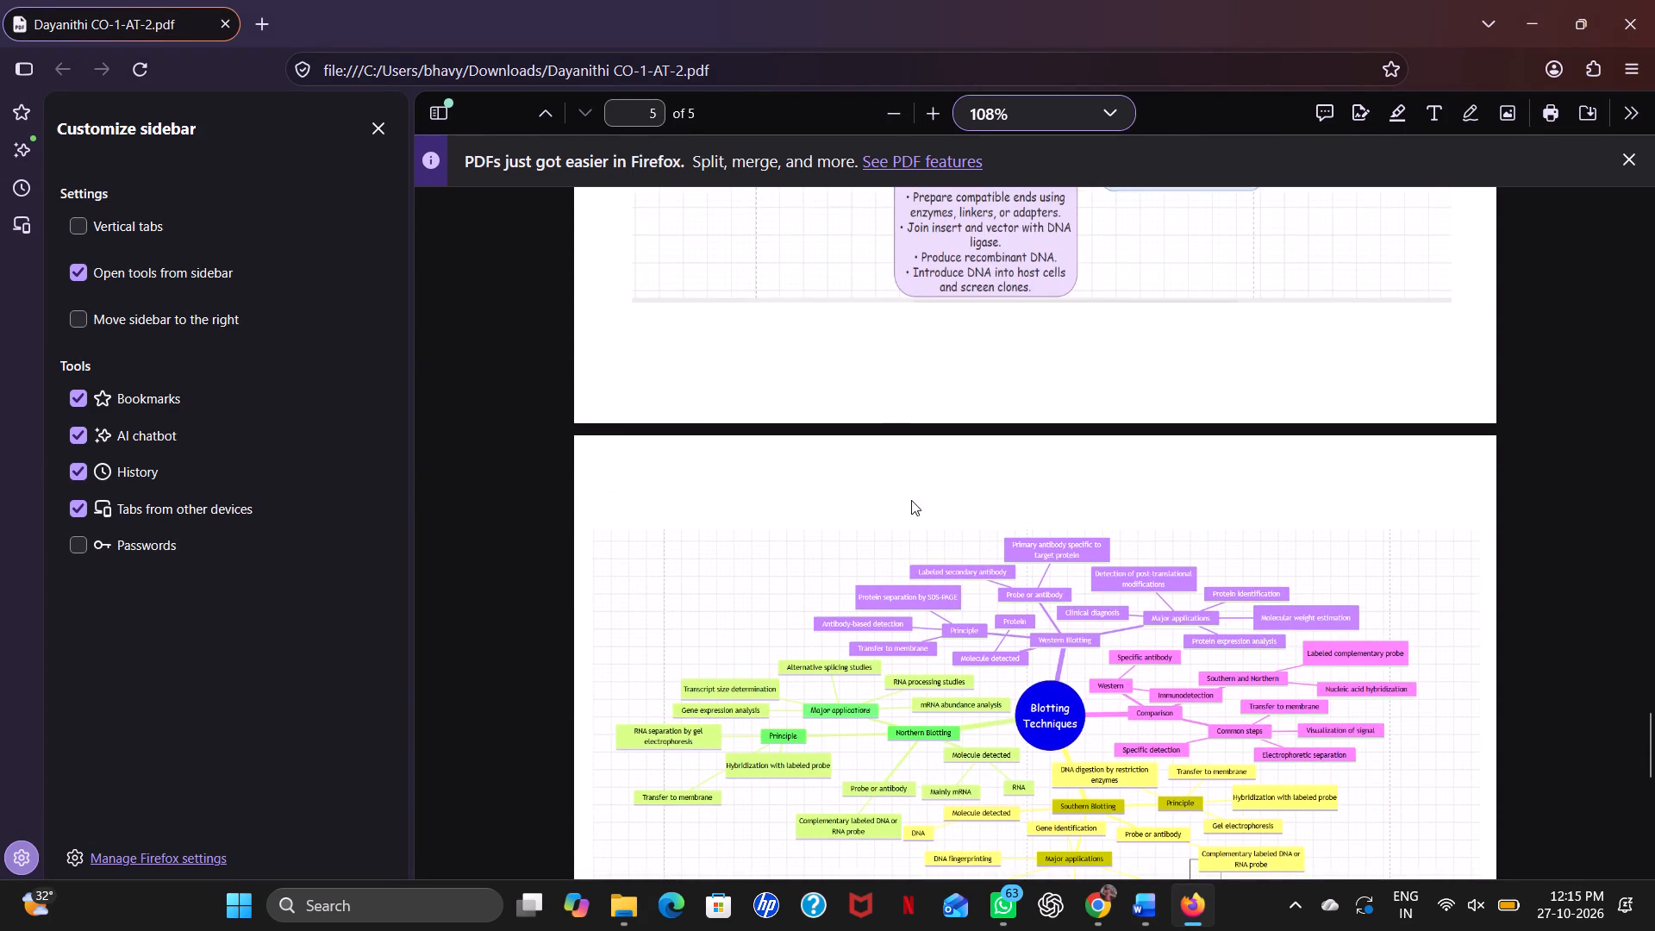
pyautogui.scroll(12, 911, 500)
pyautogui.scroll(-1, 911, 500)
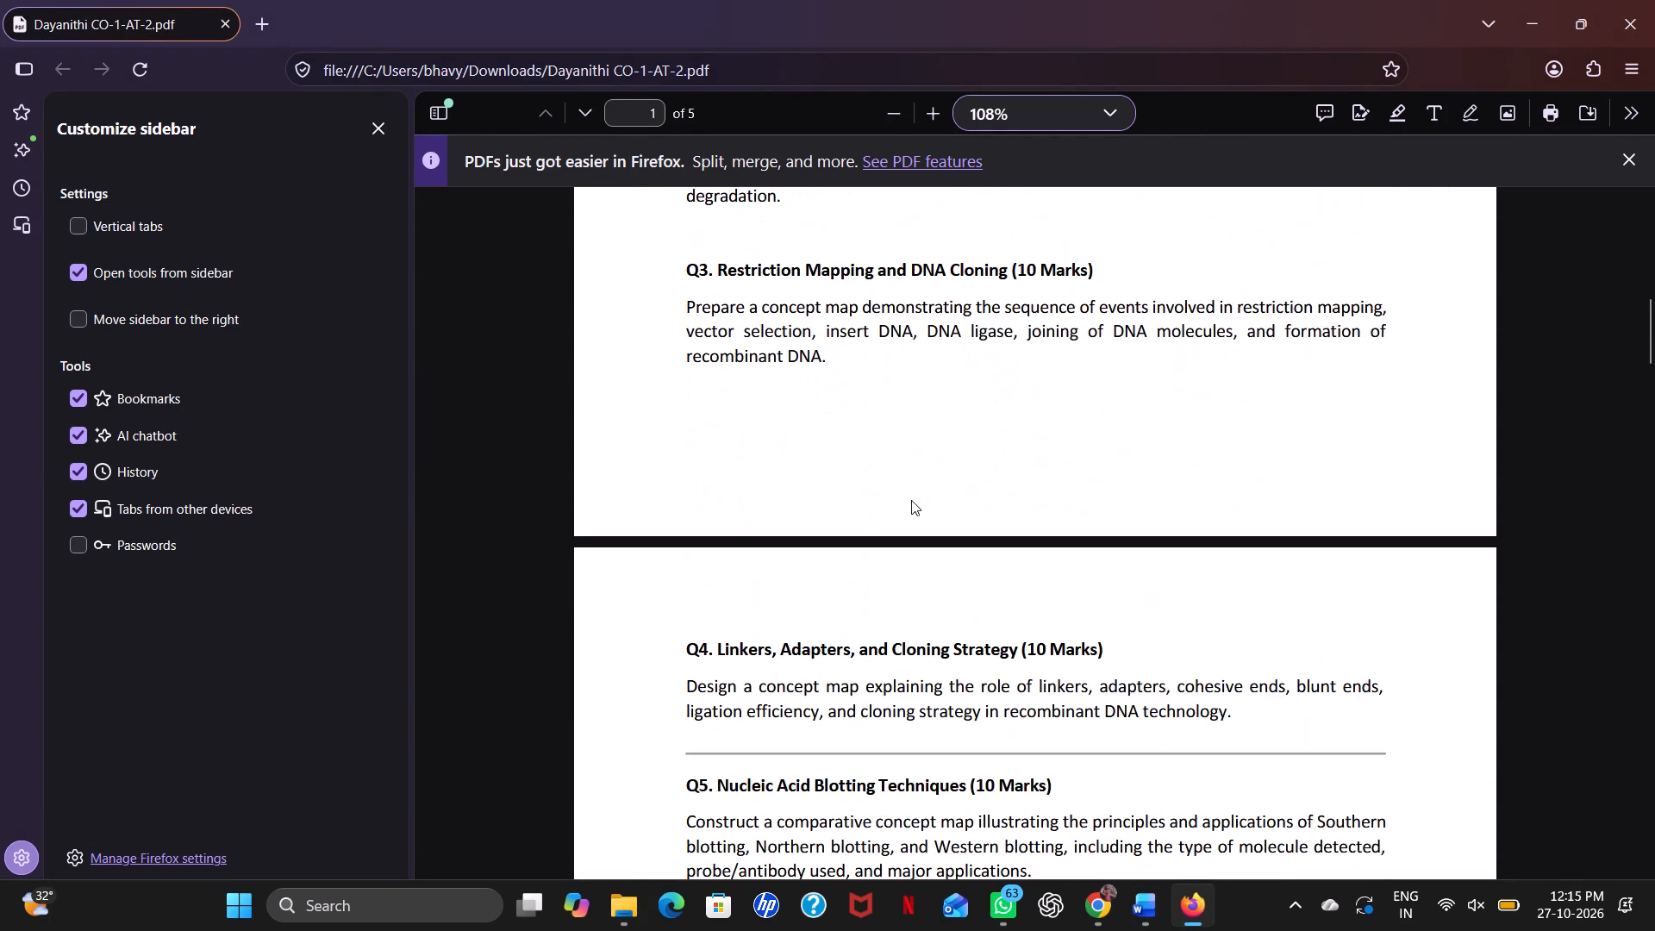
pyautogui.scroll(-2, 911, 500)
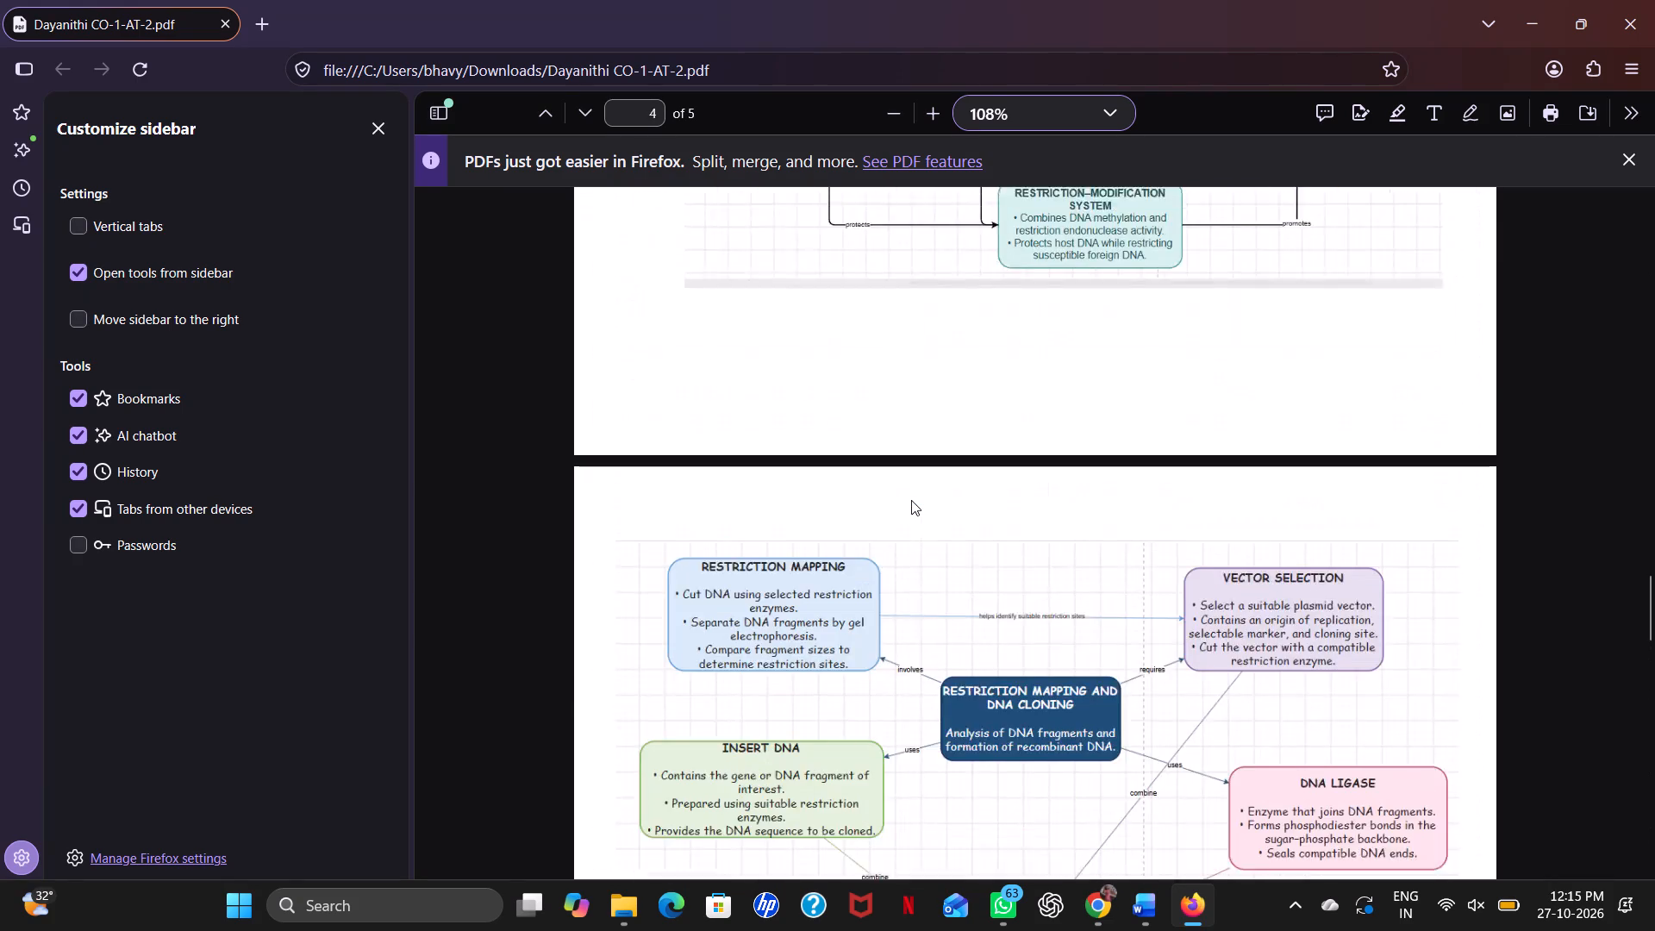
pyautogui.scroll(-2, 911, 500)
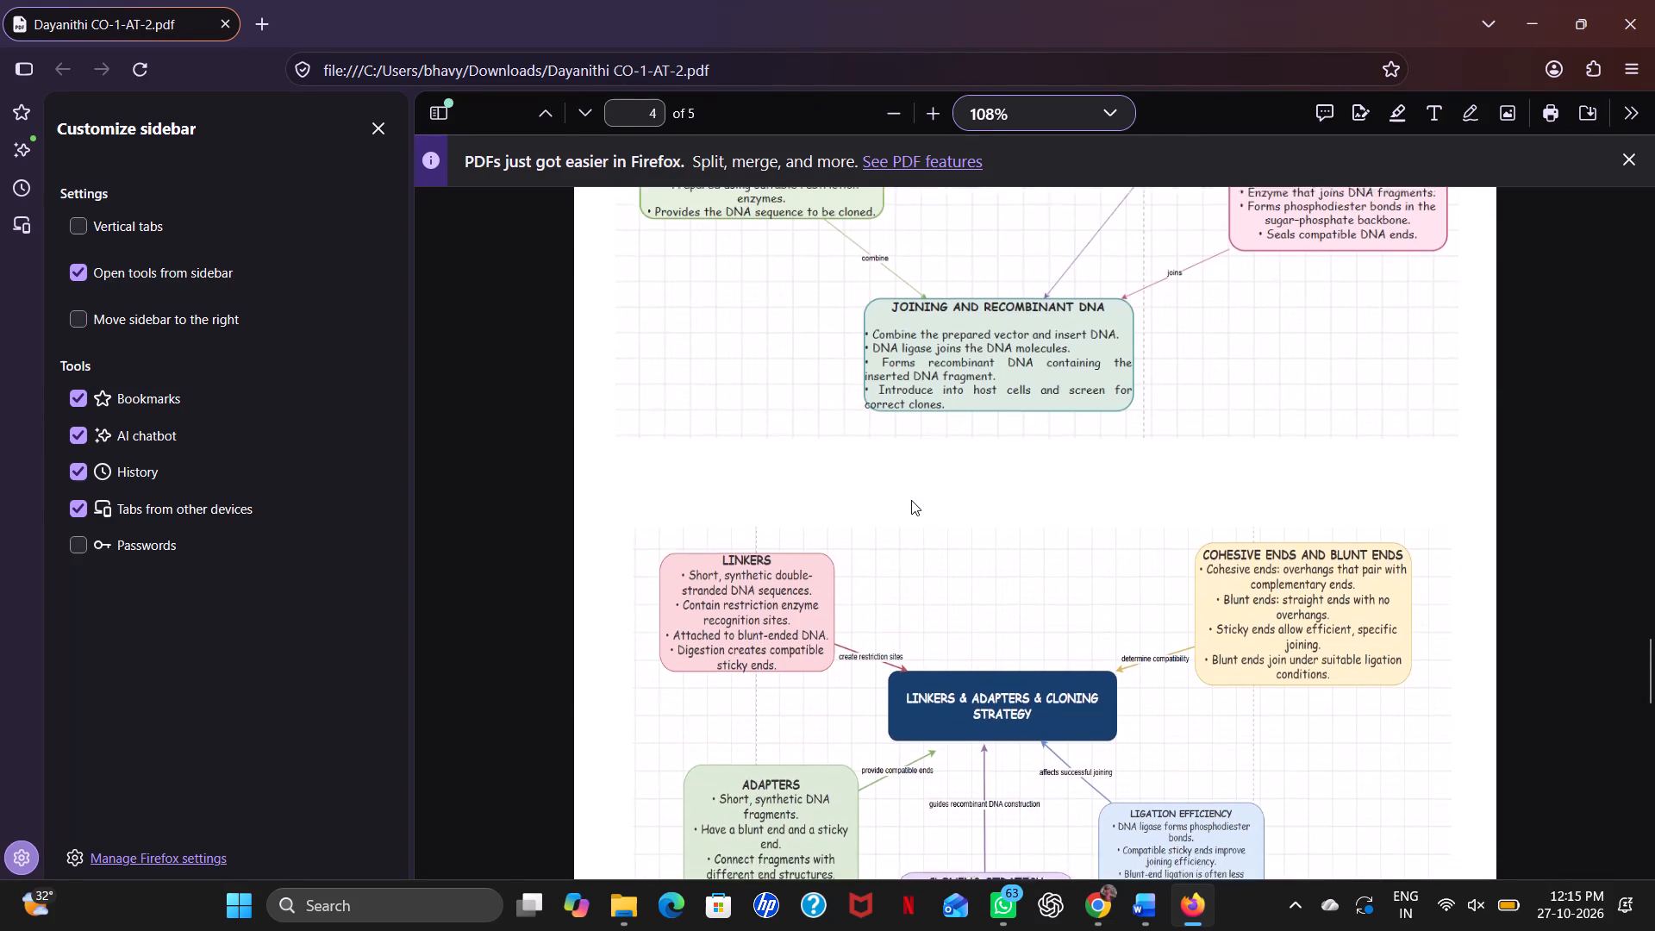
pyautogui.scroll(-3, 911, 500)
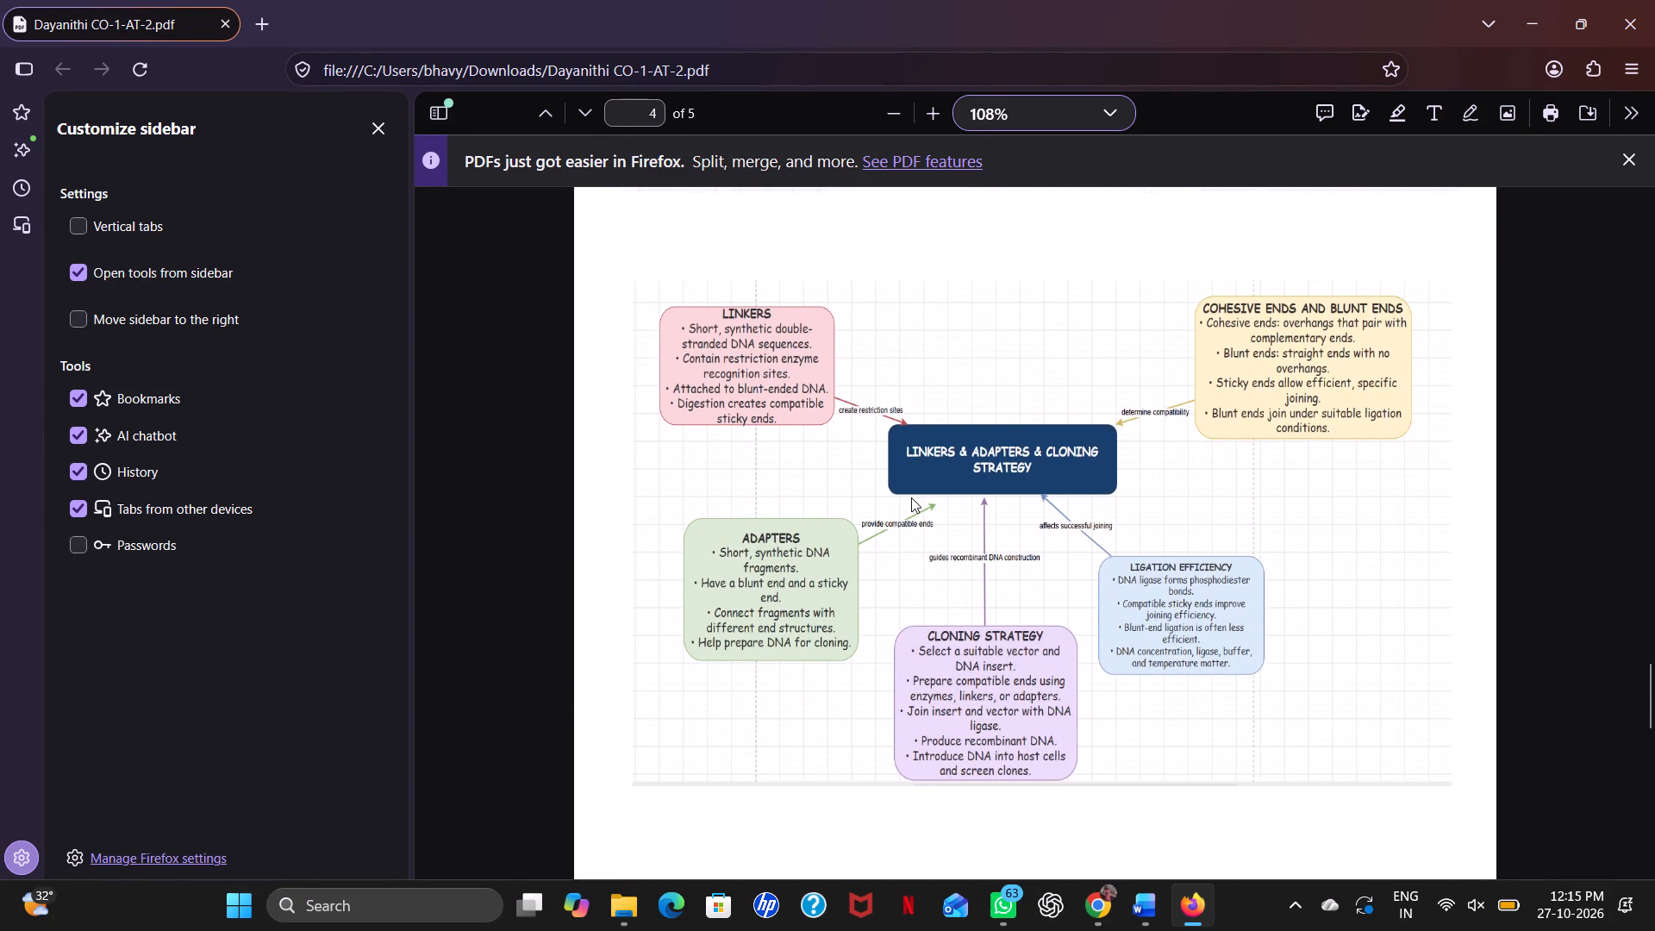
pyautogui.scroll(-1, 911, 497)
pyautogui.press('Print')
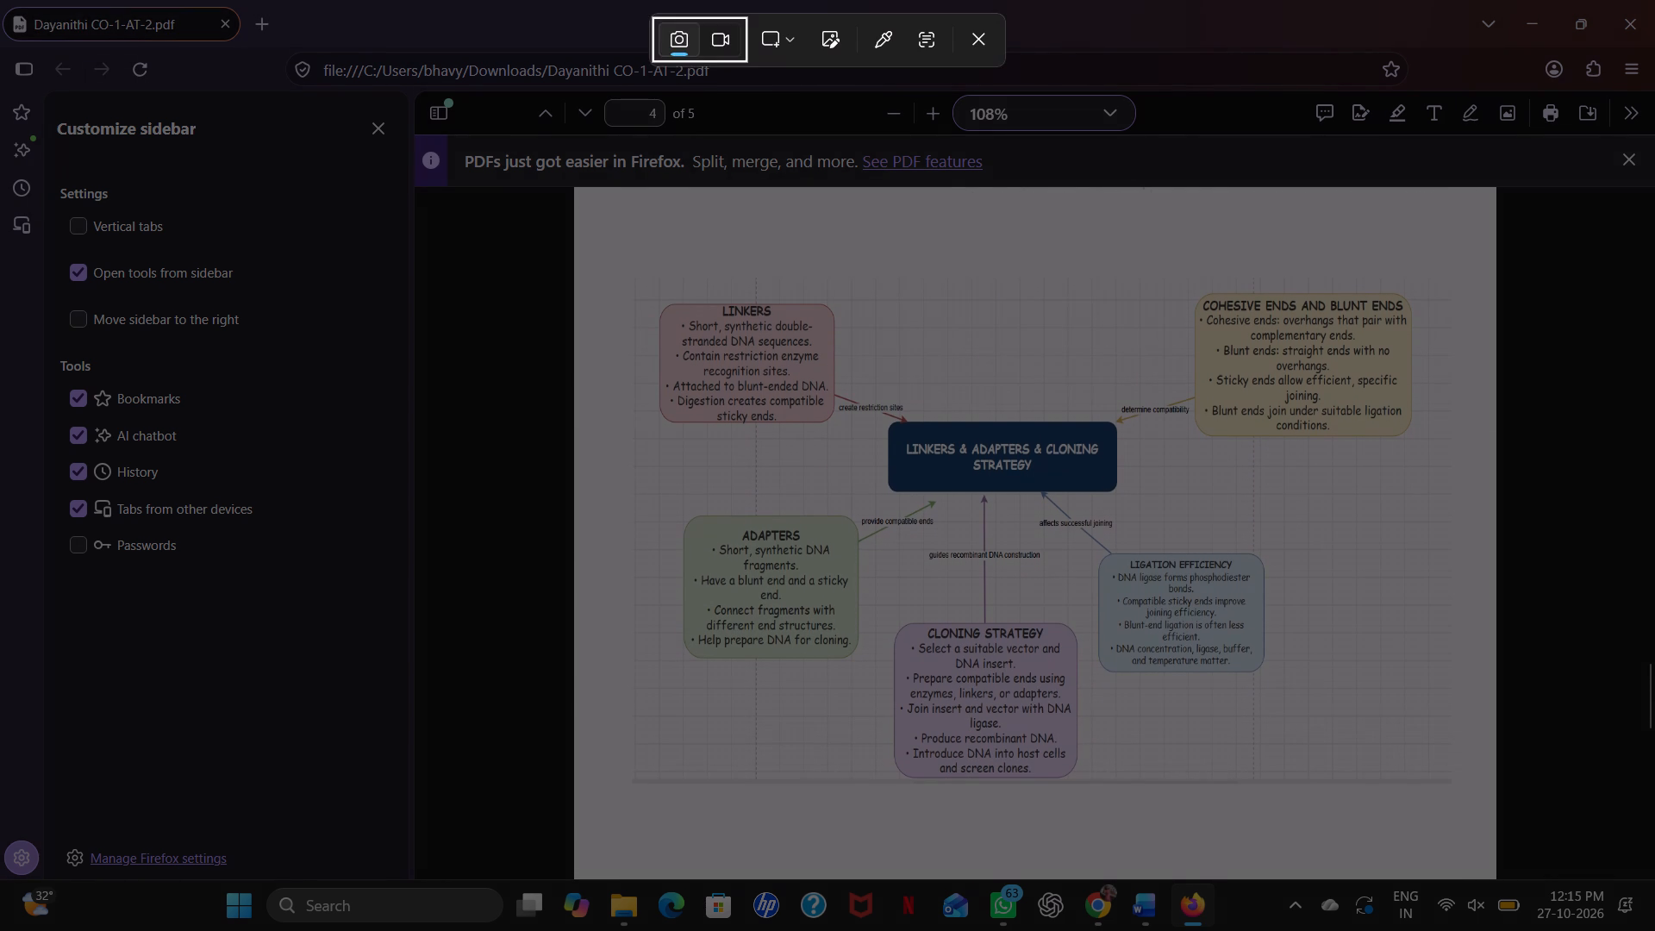
pyautogui.moveTo(626, 263); pyautogui.dragTo(1315, 761)
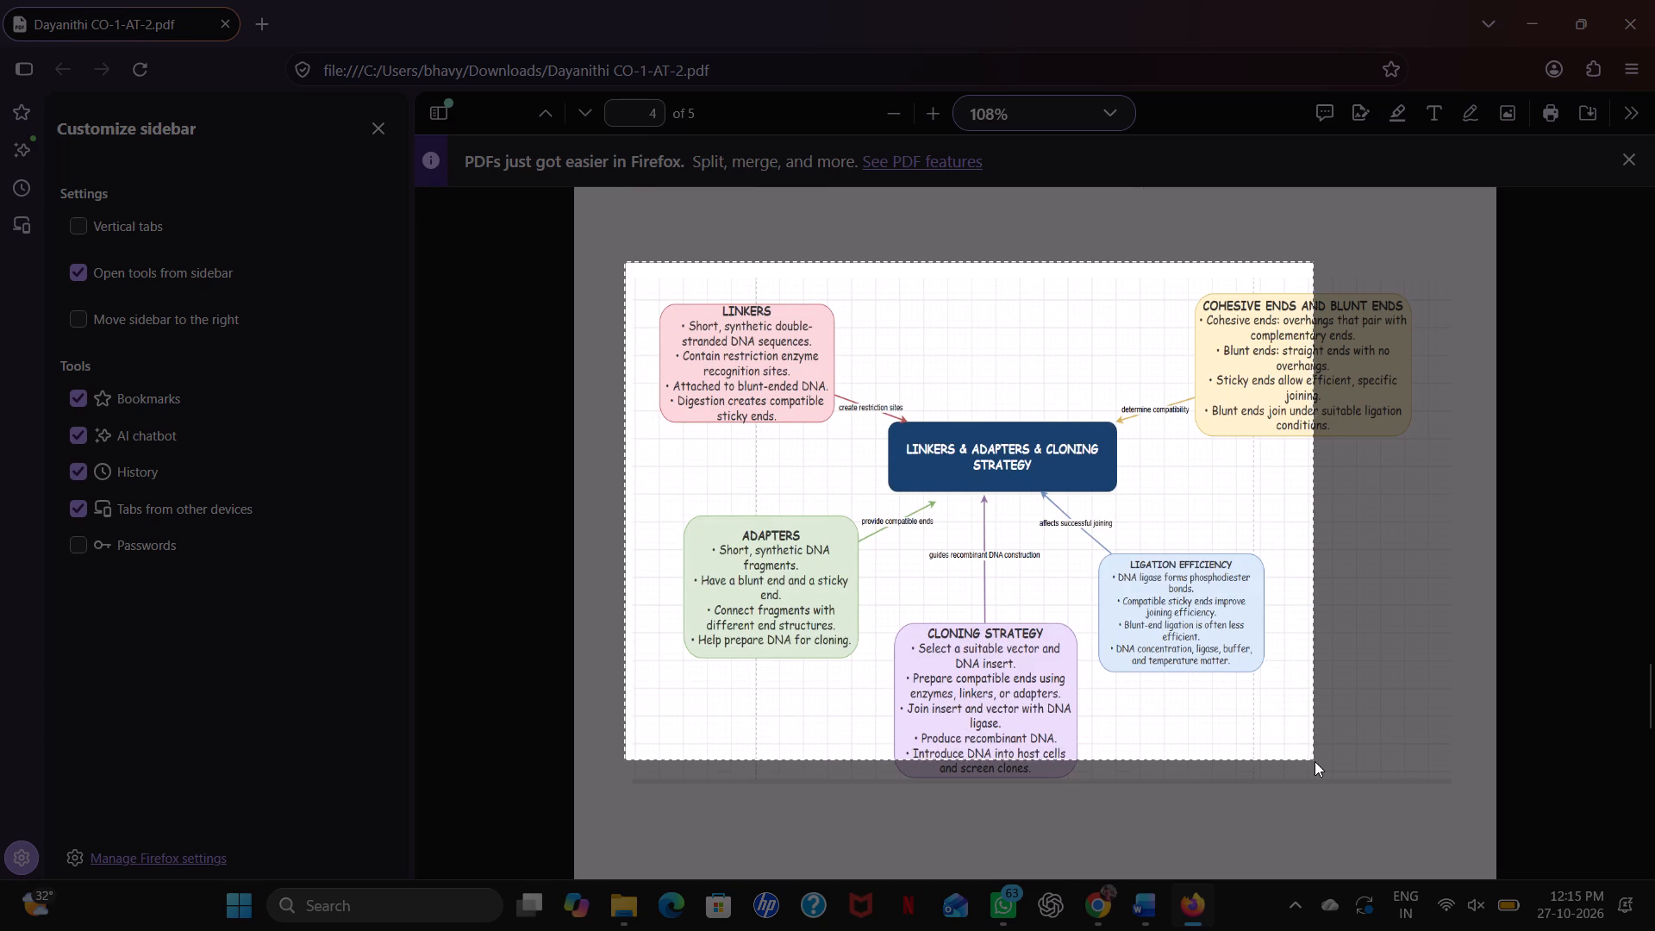
pyautogui.moveTo(1315, 761); pyautogui.dragTo(1446, 785)
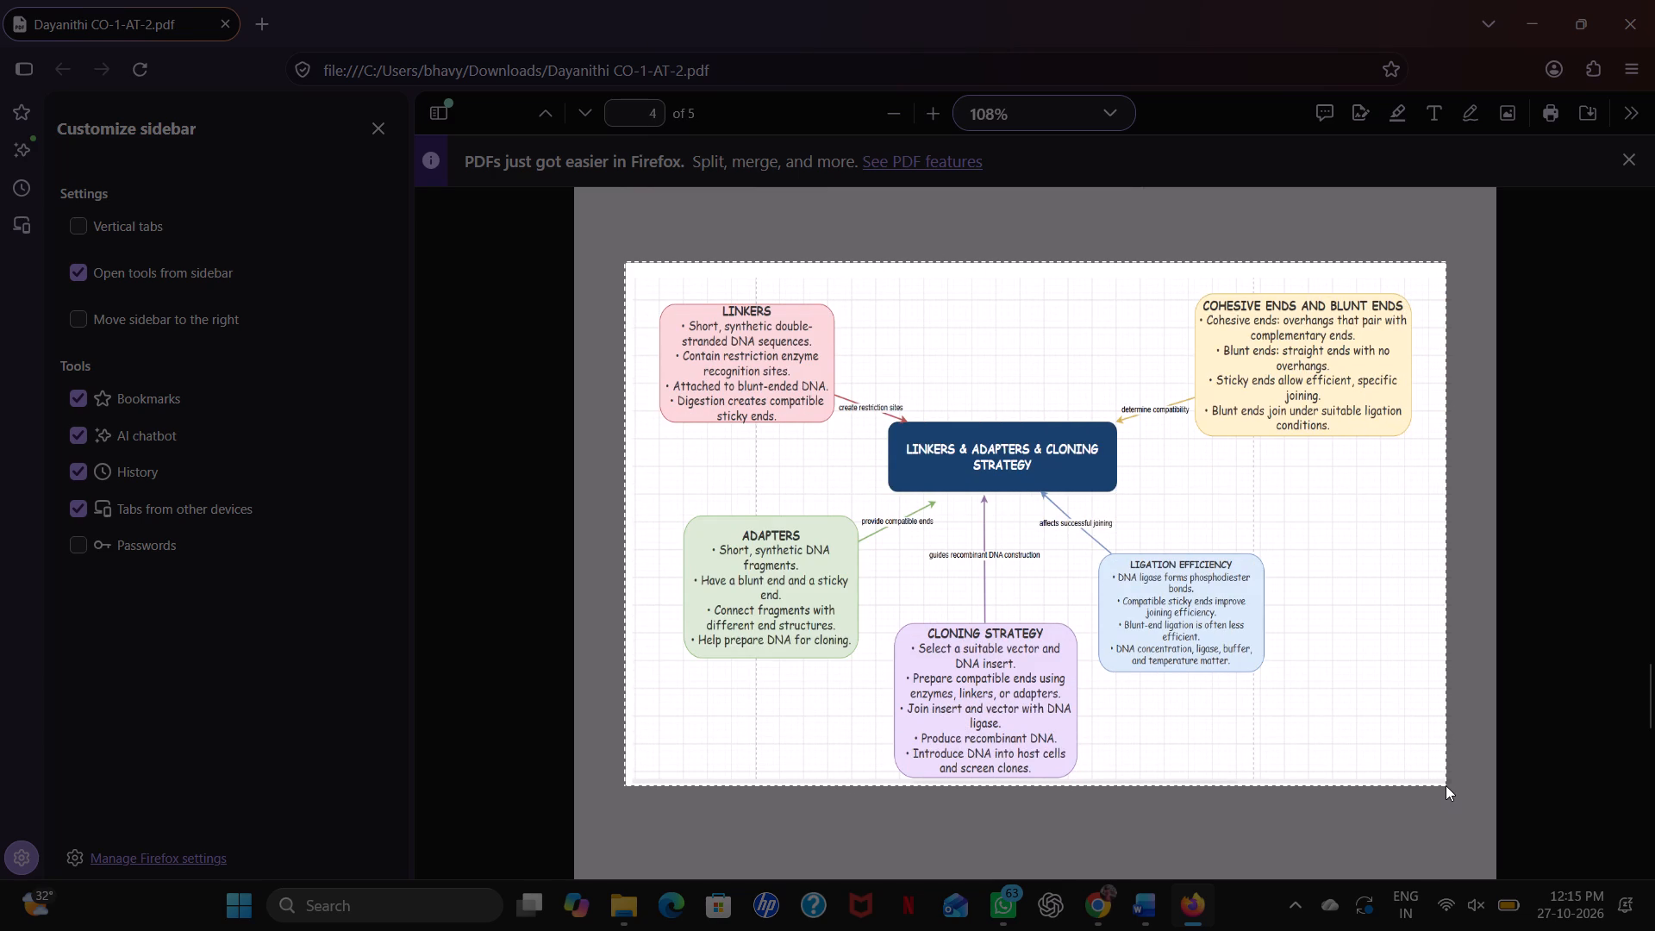
pyautogui.moveTo(1446, 785); pyautogui.dragTo(1448, 786)
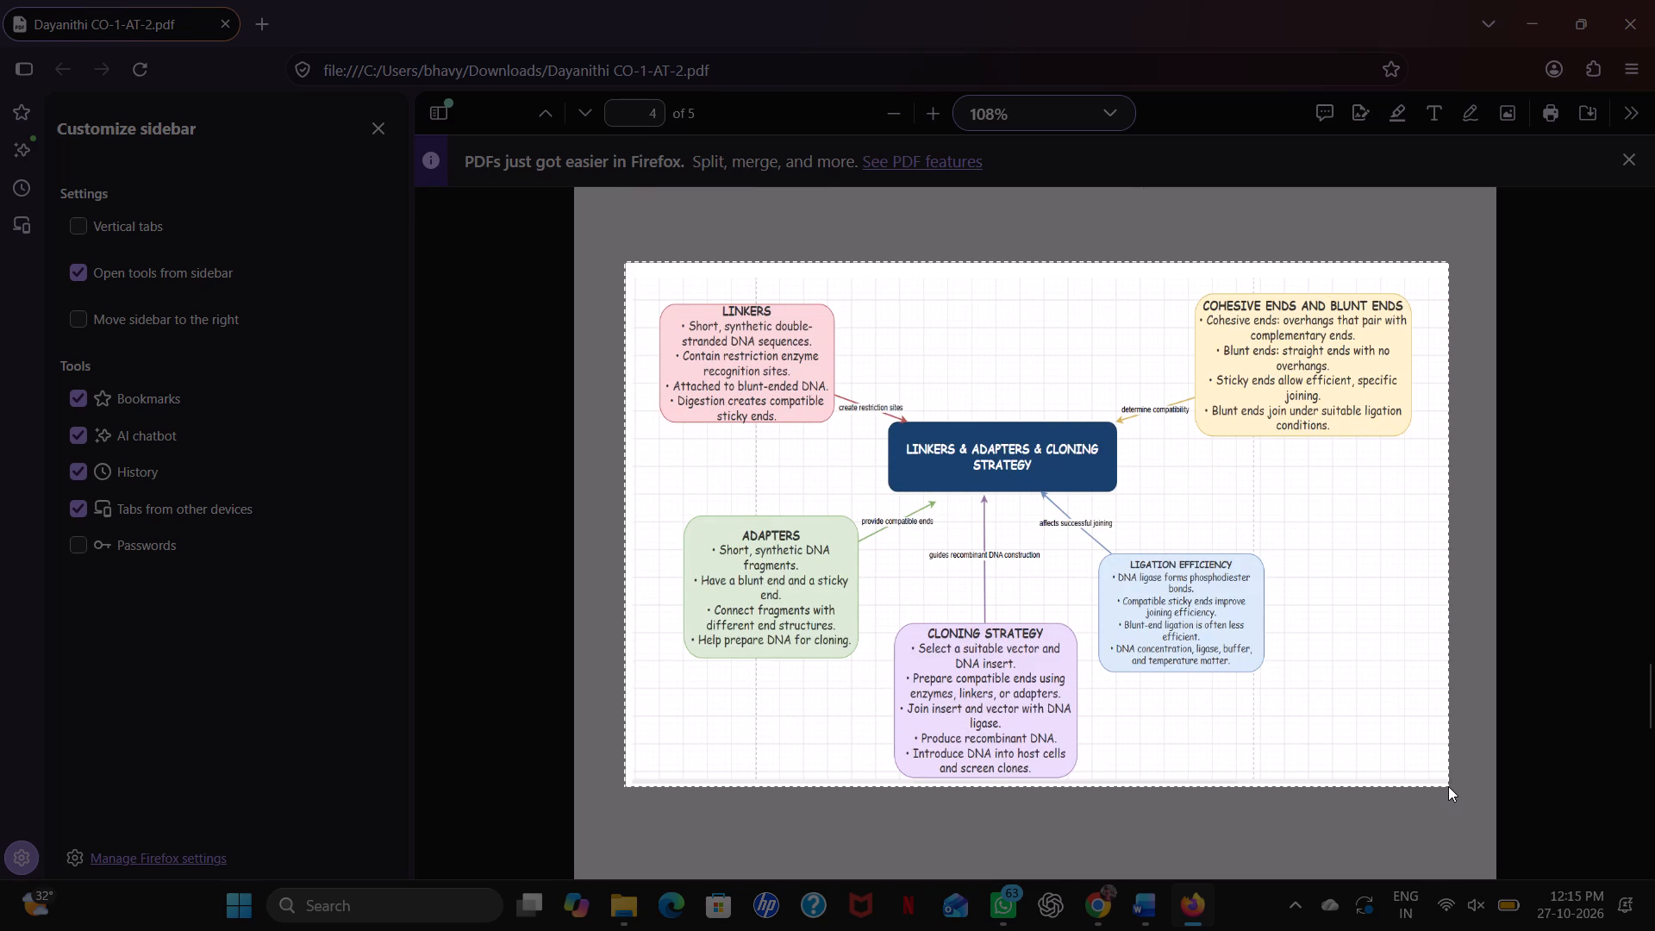
pyautogui.moveTo(1448, 786); pyautogui.dragTo(1450, 797)
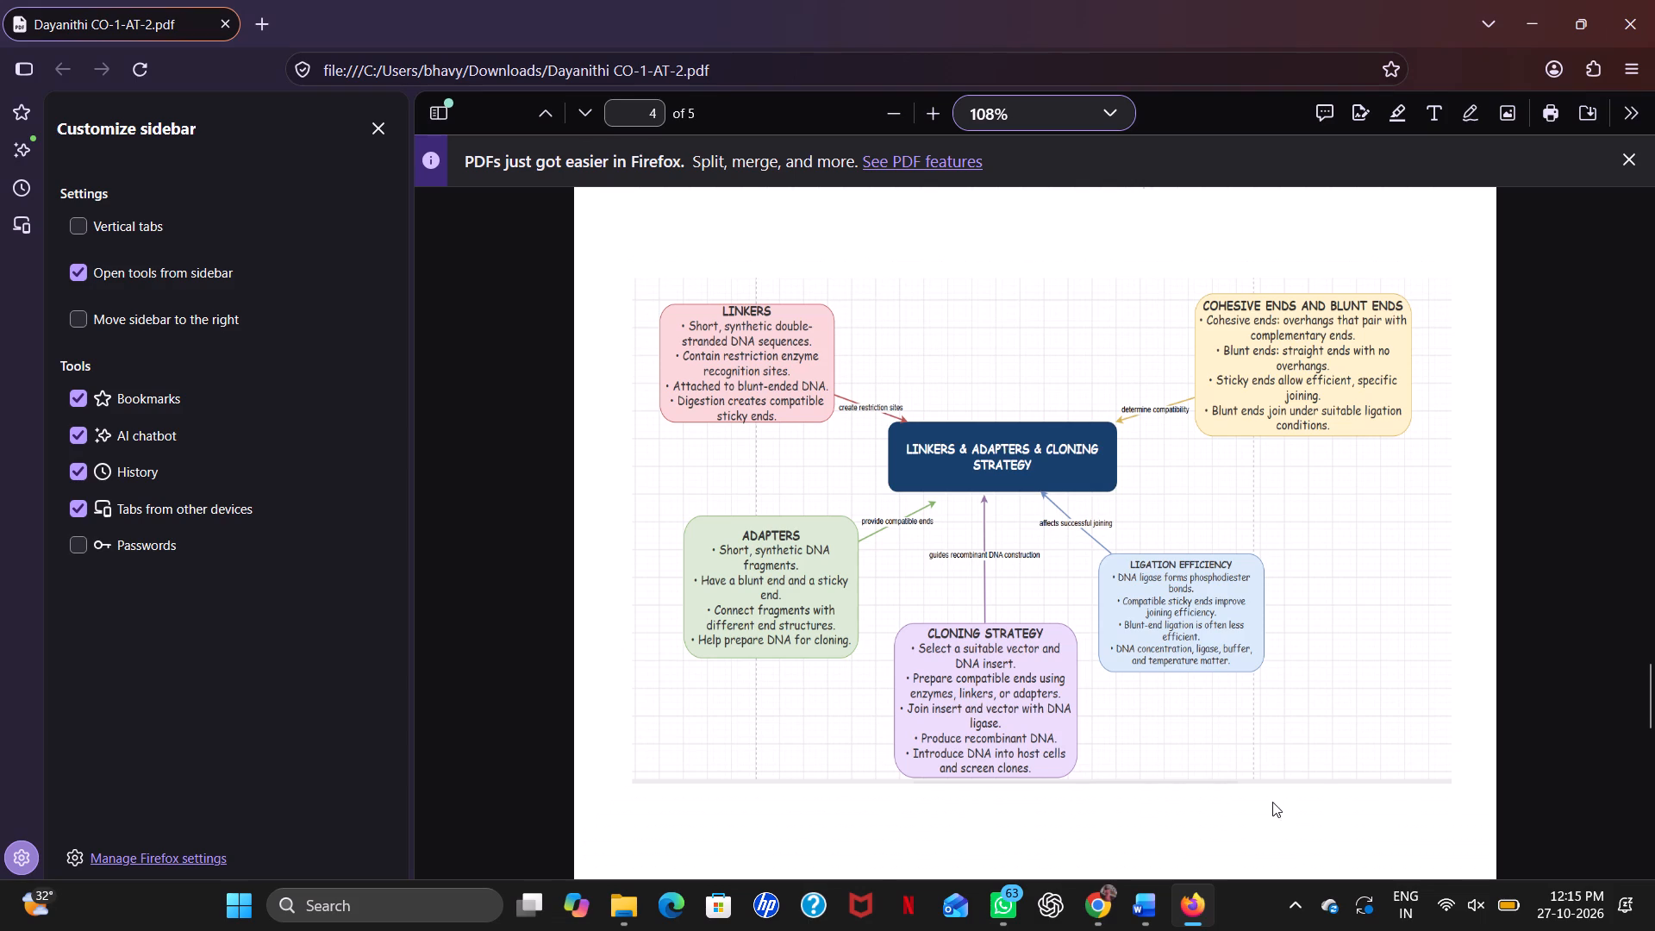
pyautogui.click(1136, 906)
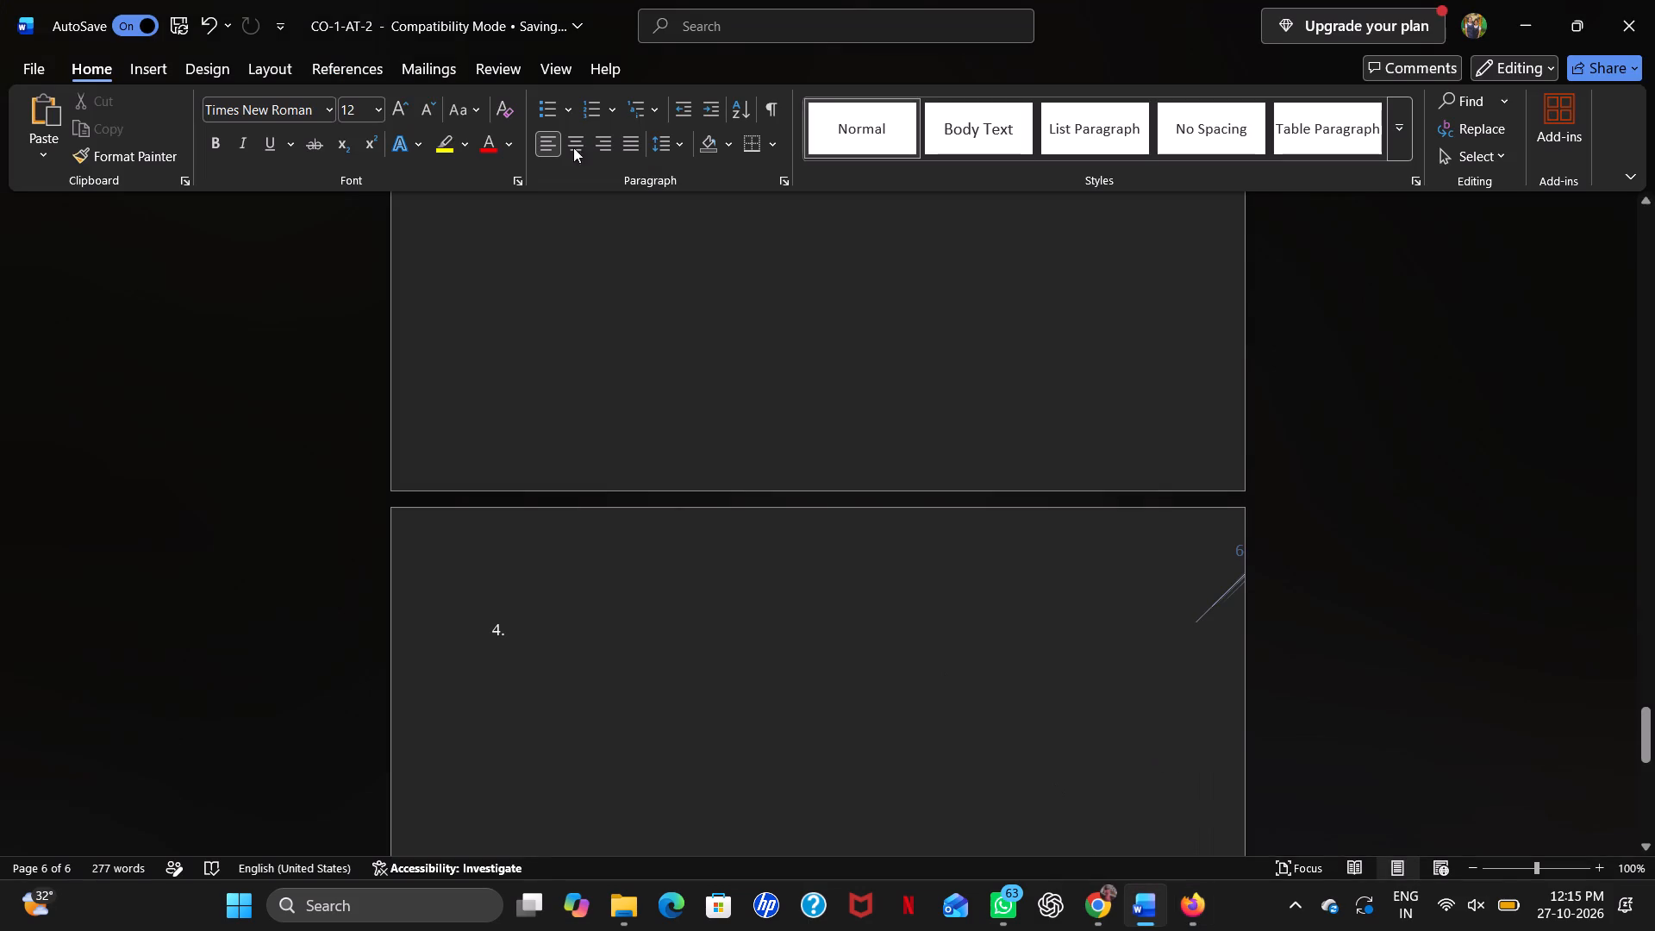
pyautogui.click(143, 72)
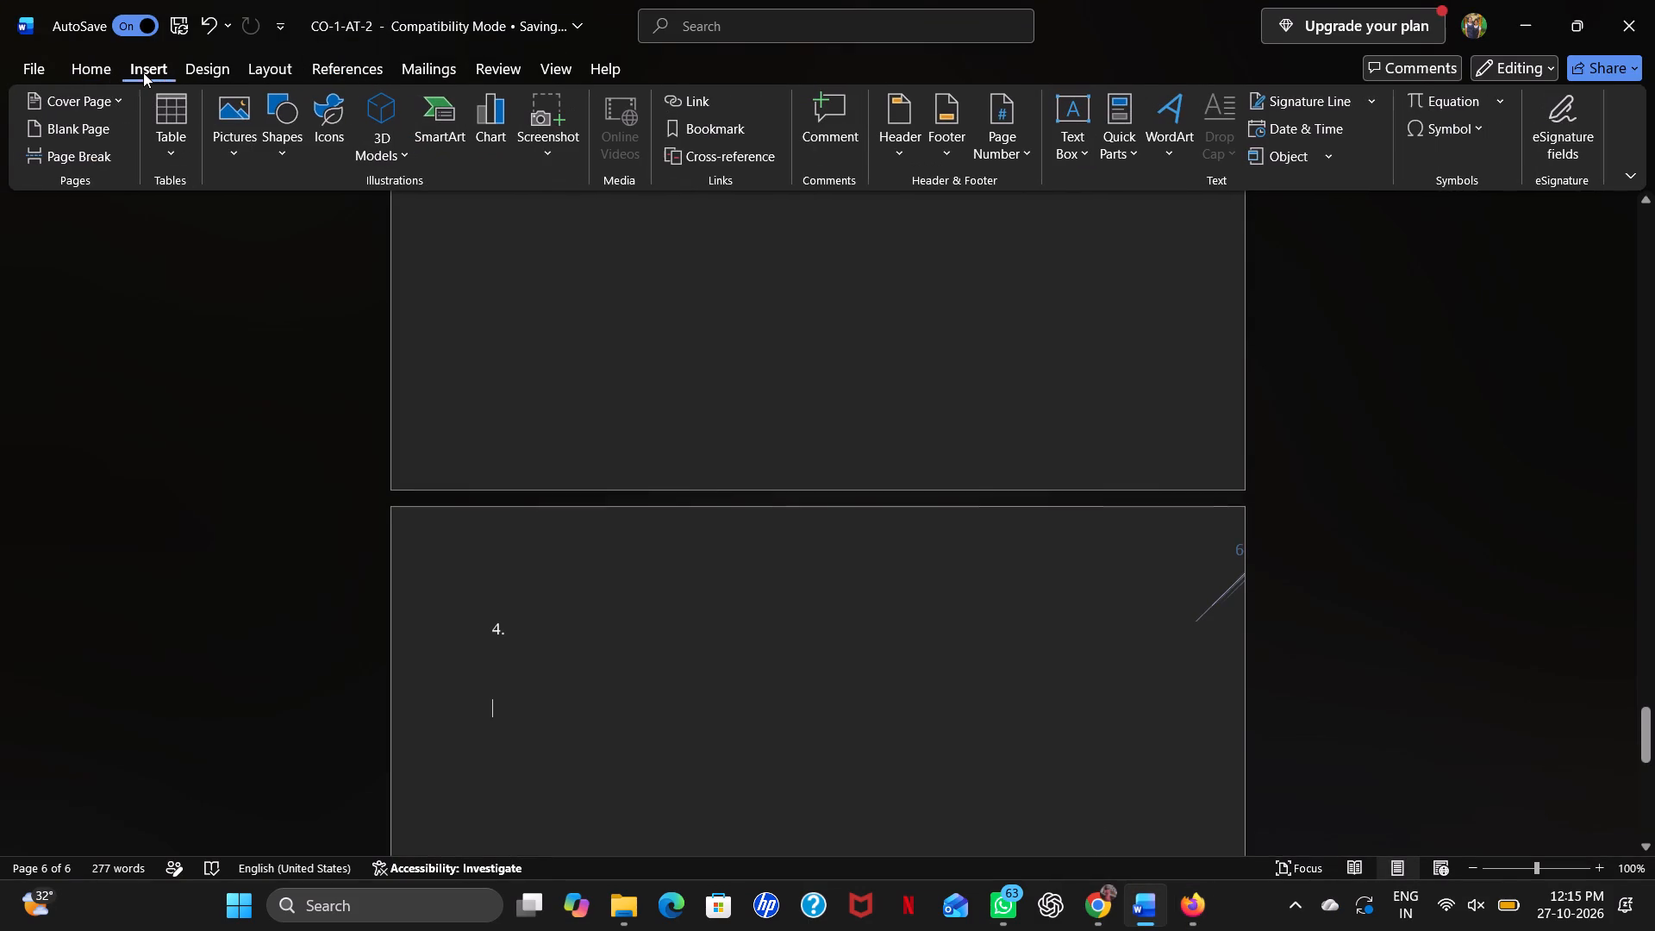
pyautogui.click(240, 132)
pyautogui.click(295, 210)
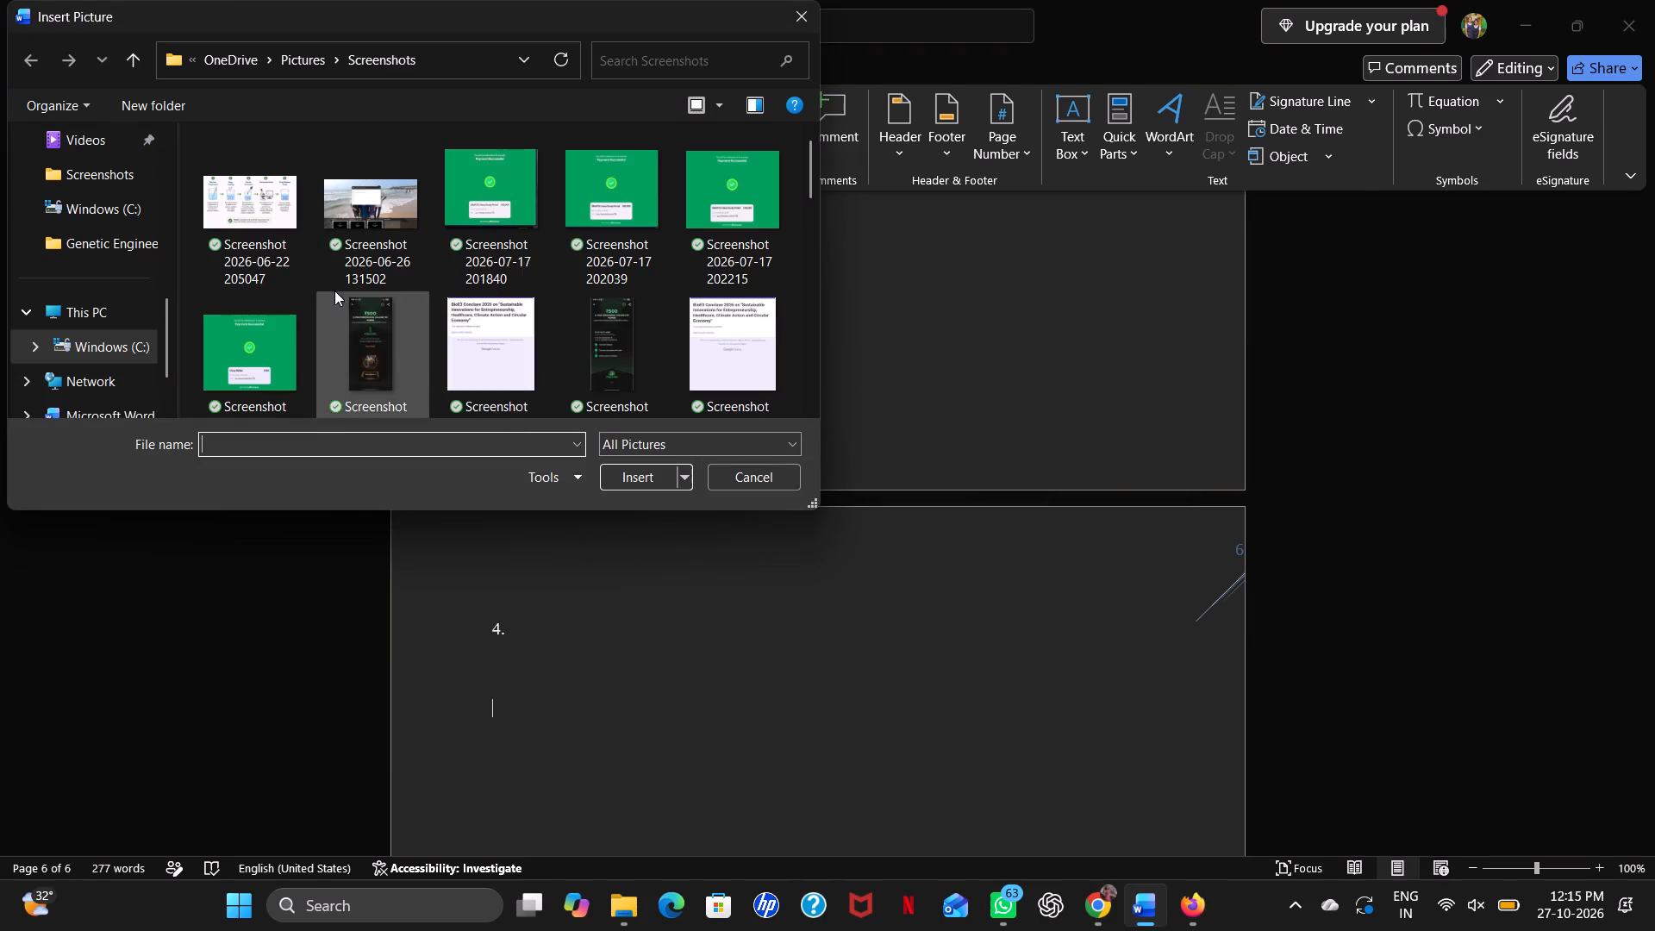
pyautogui.scroll(-10, 334, 291)
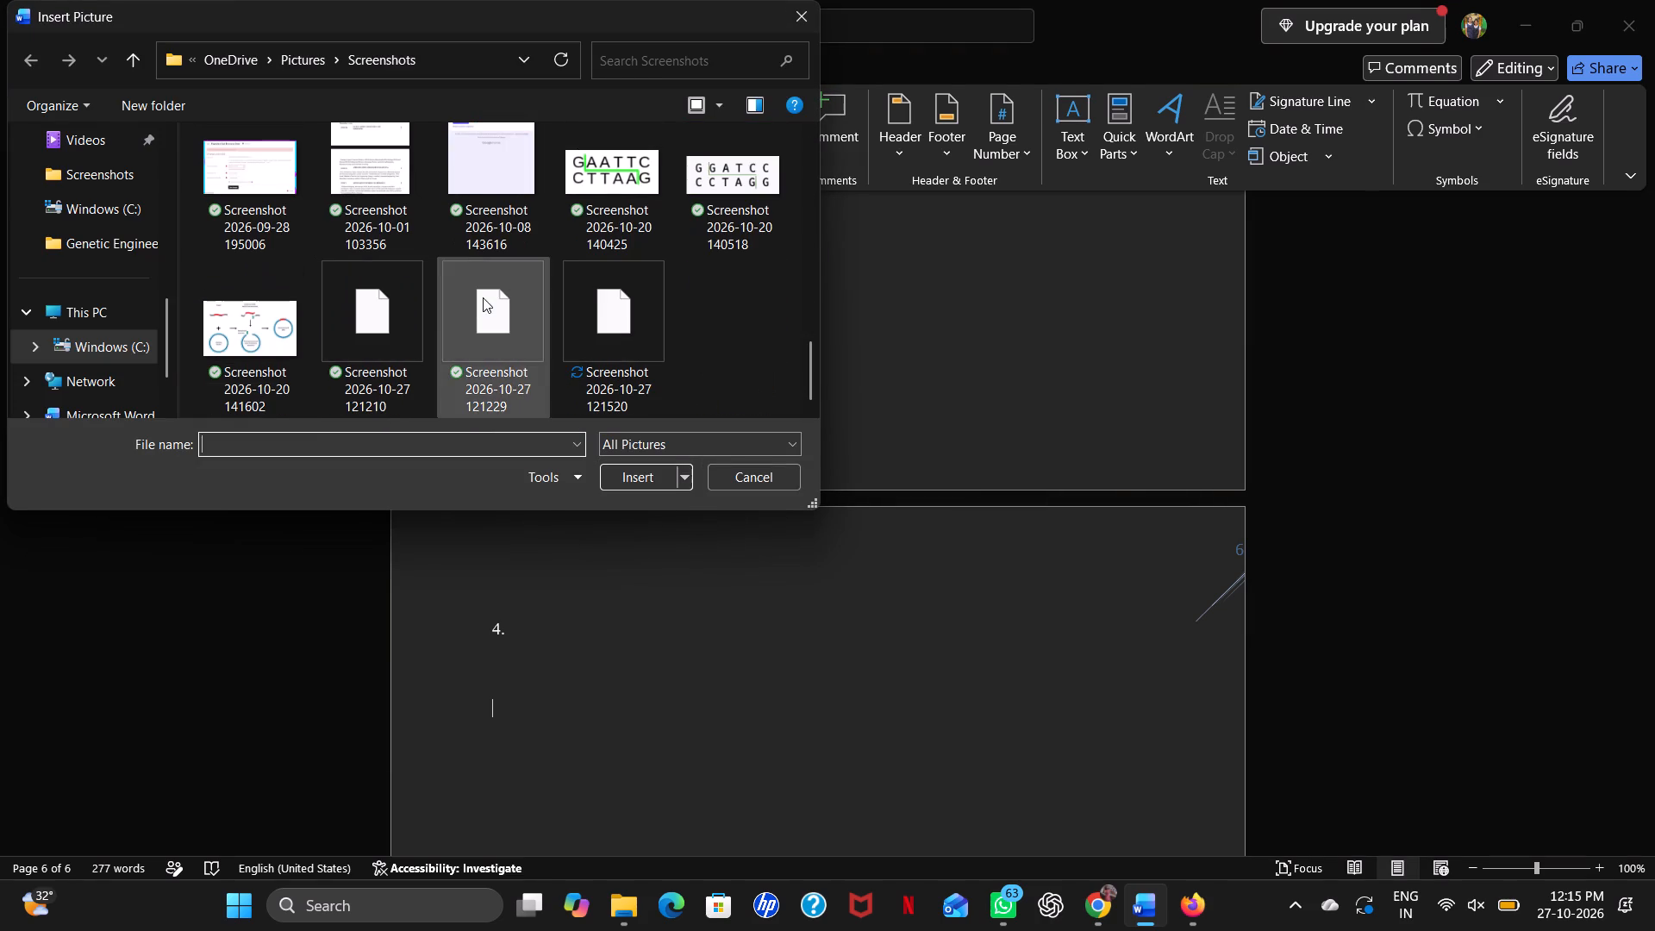
pyautogui.doubleClick(614, 316)
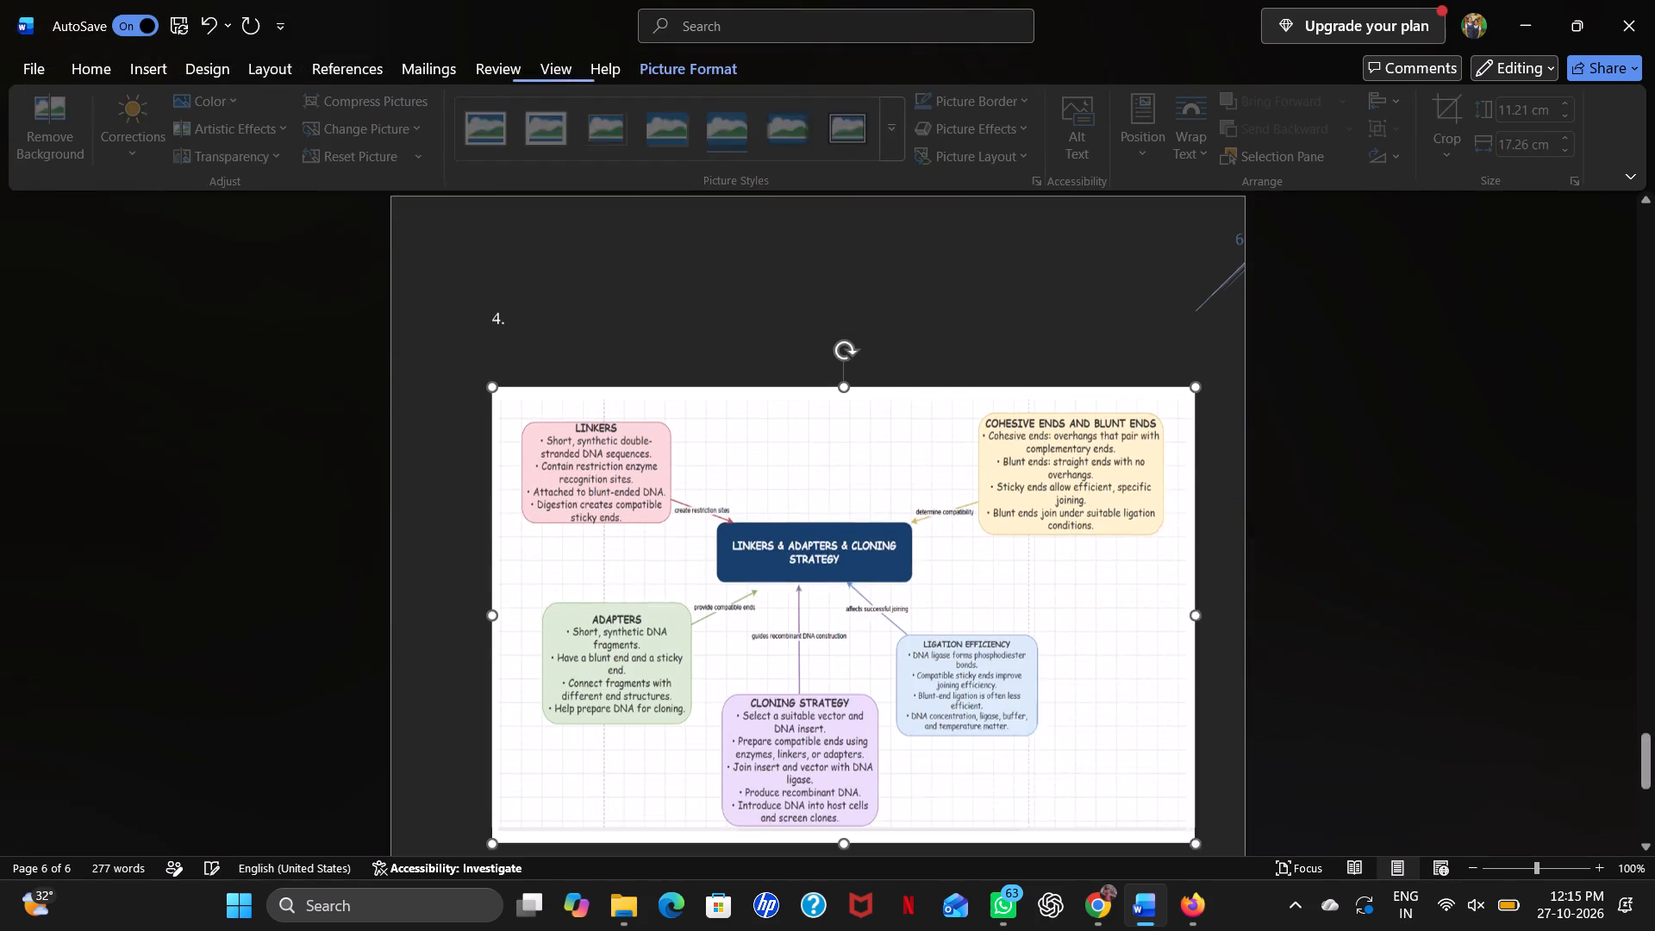
# Stretch the Linkers & Adapters & Cloning Strategy picture downward to a height of about 16.15 cm, keeping its width.
pyautogui.scroll(-1, 865, 568)
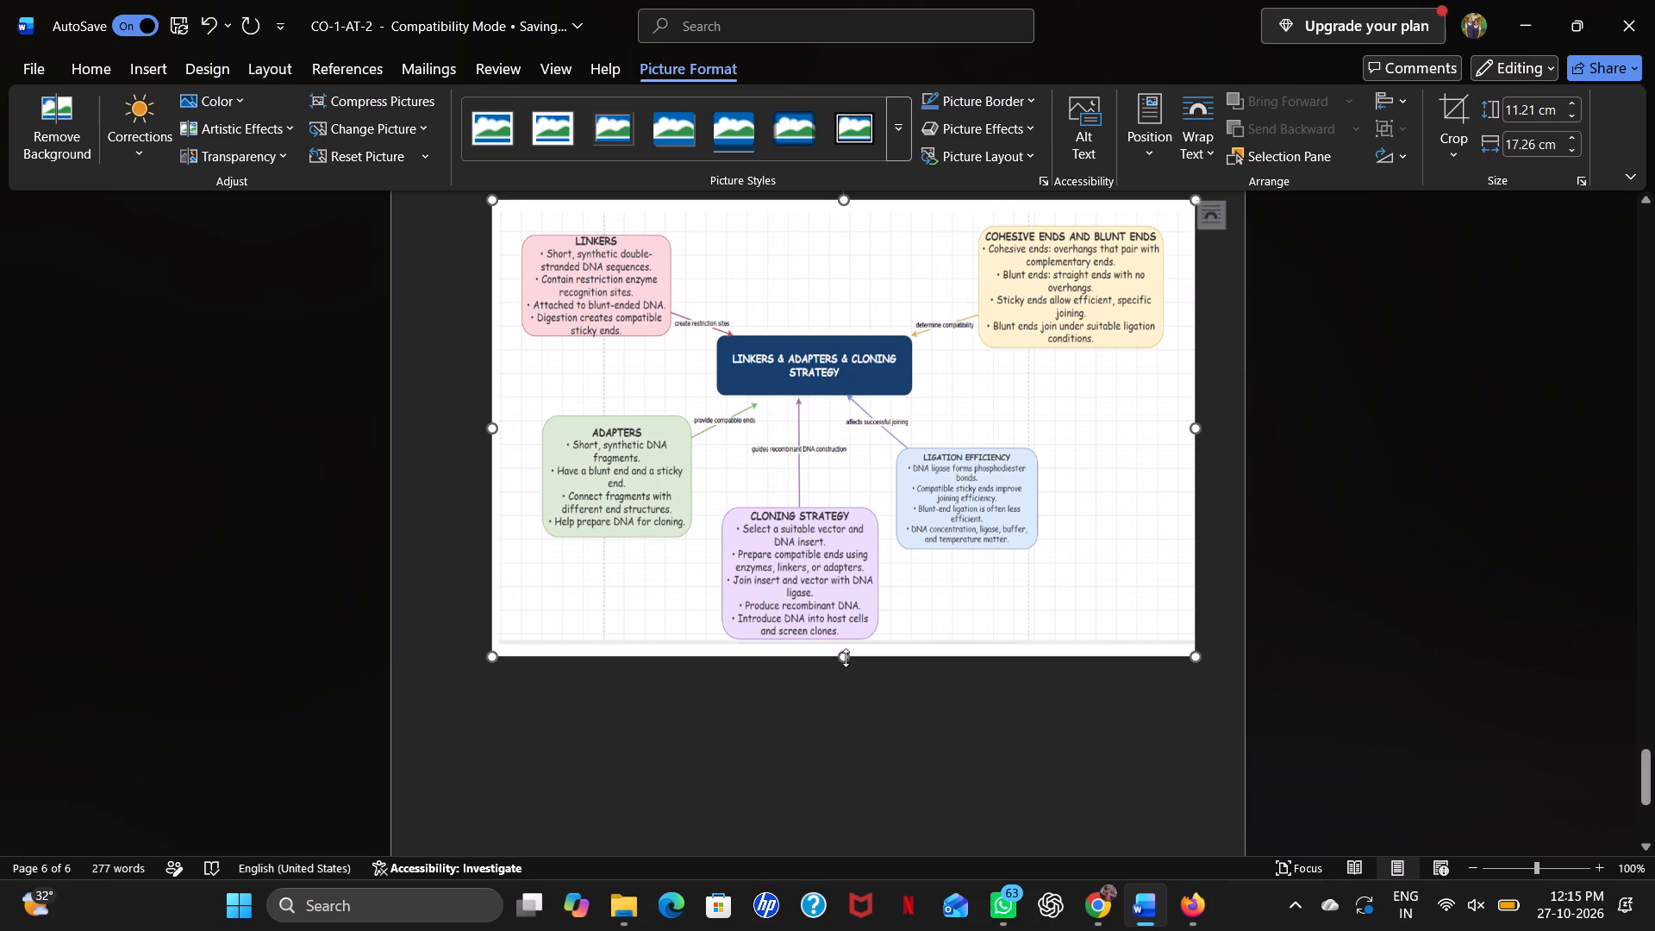
pyautogui.moveTo(846, 658); pyautogui.dragTo(862, 804)
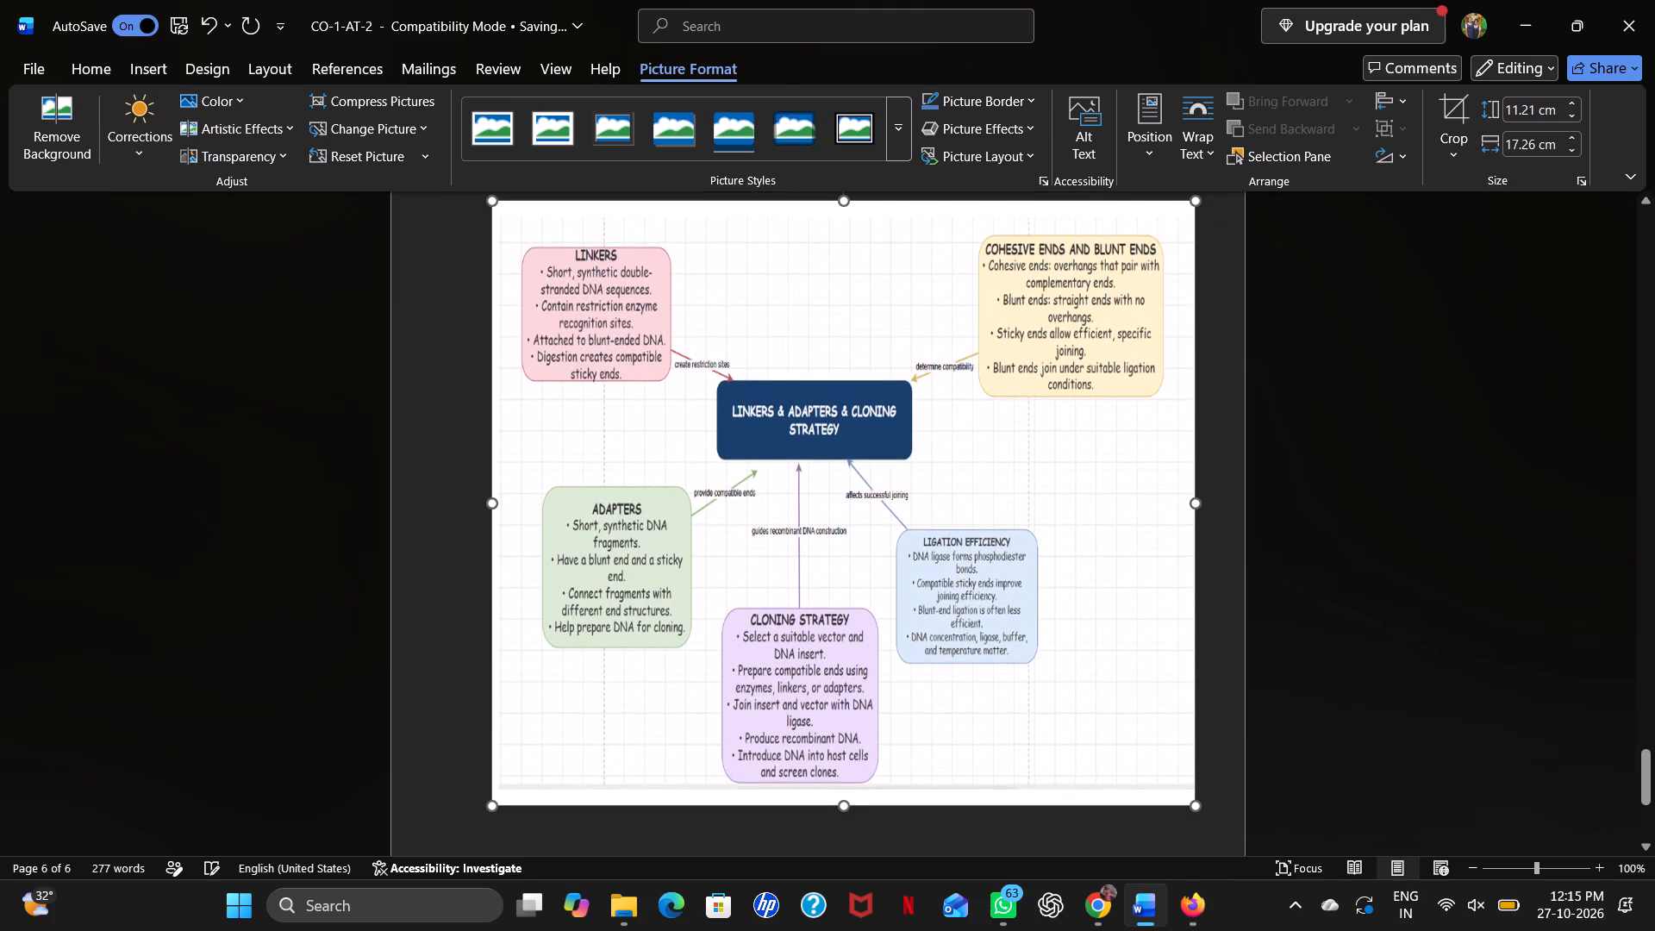
pyautogui.scroll(-1, 871, 539)
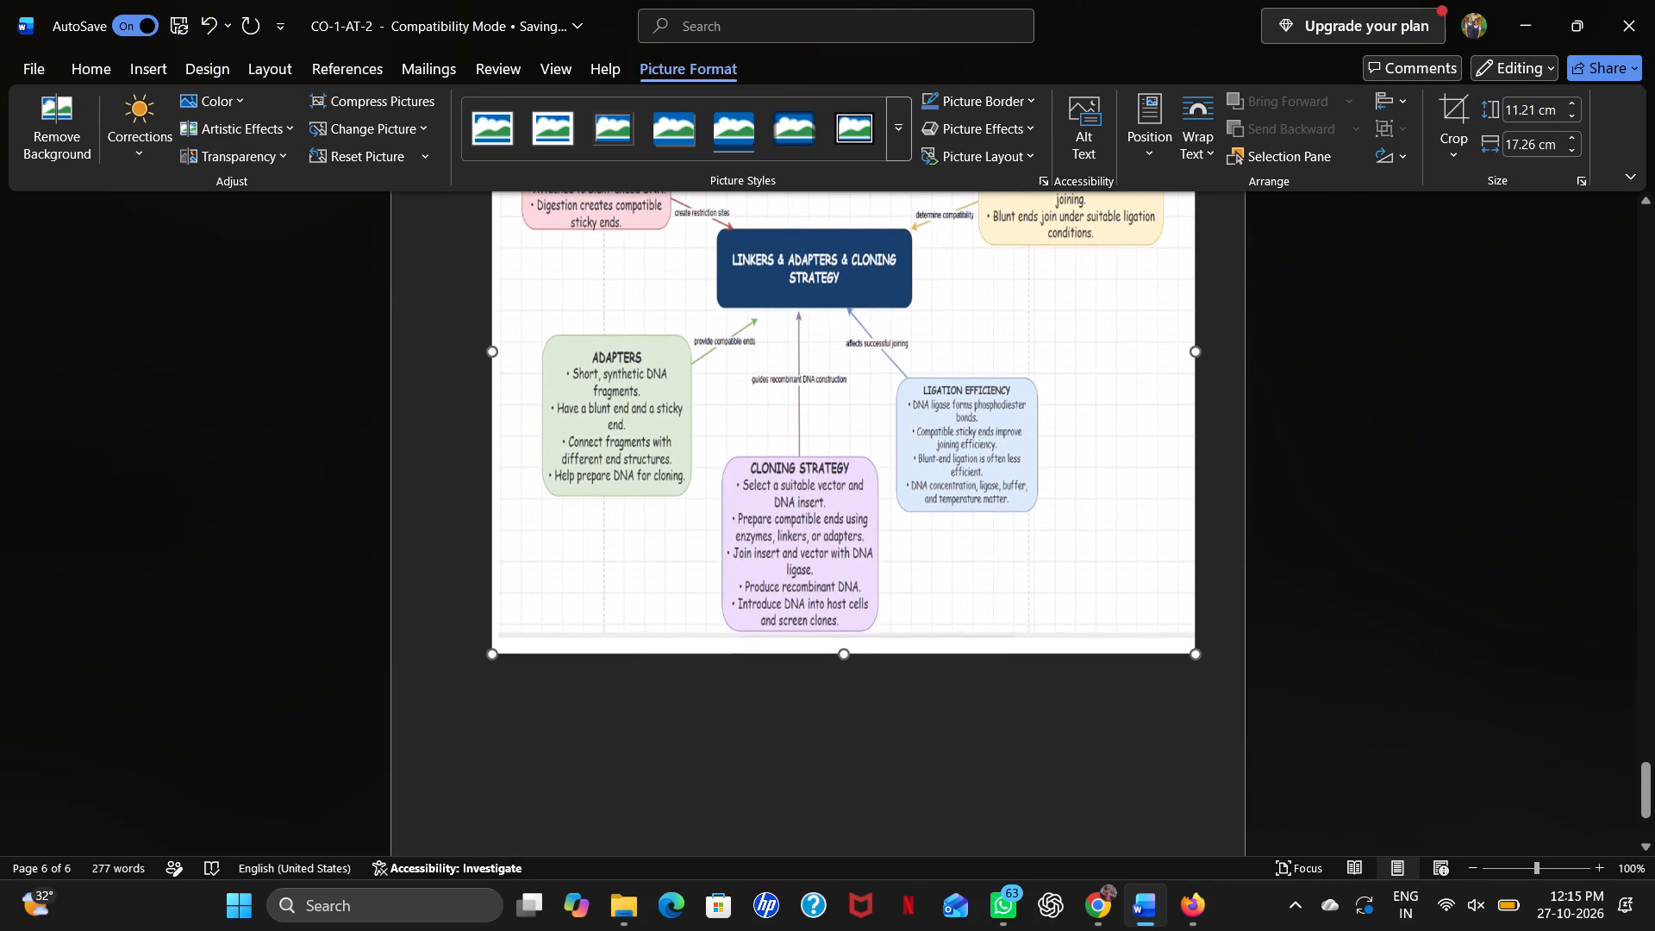
pyautogui.moveTo(847, 657); pyautogui.dragTo(851, 689)
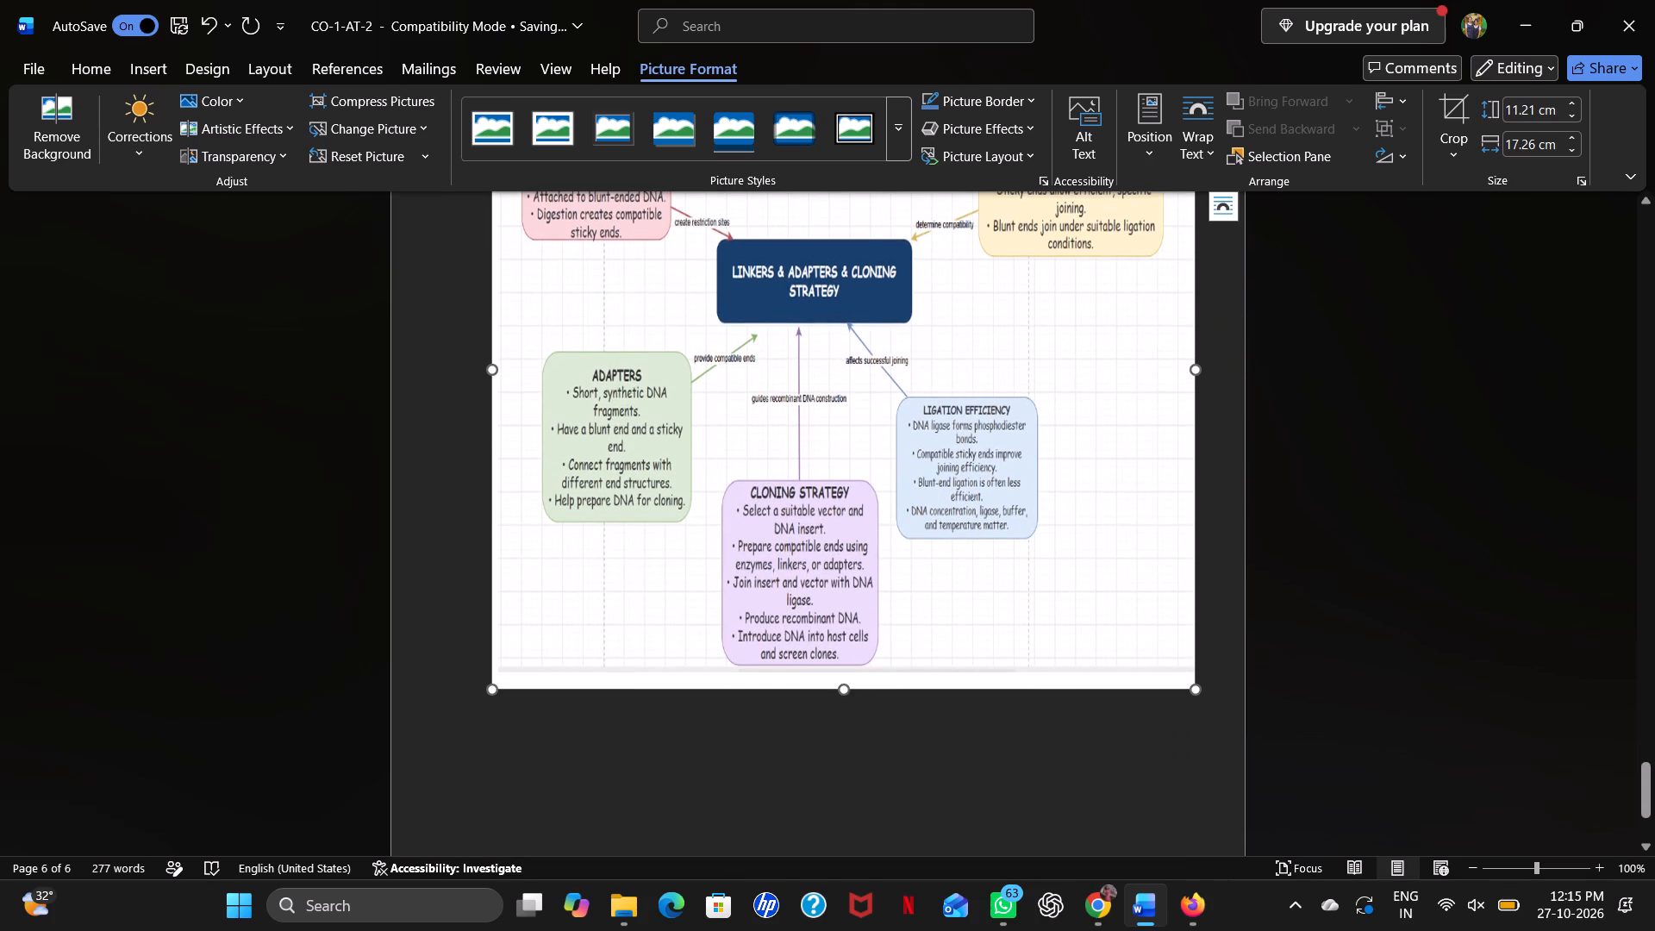
pyautogui.scroll(-3, 851, 689)
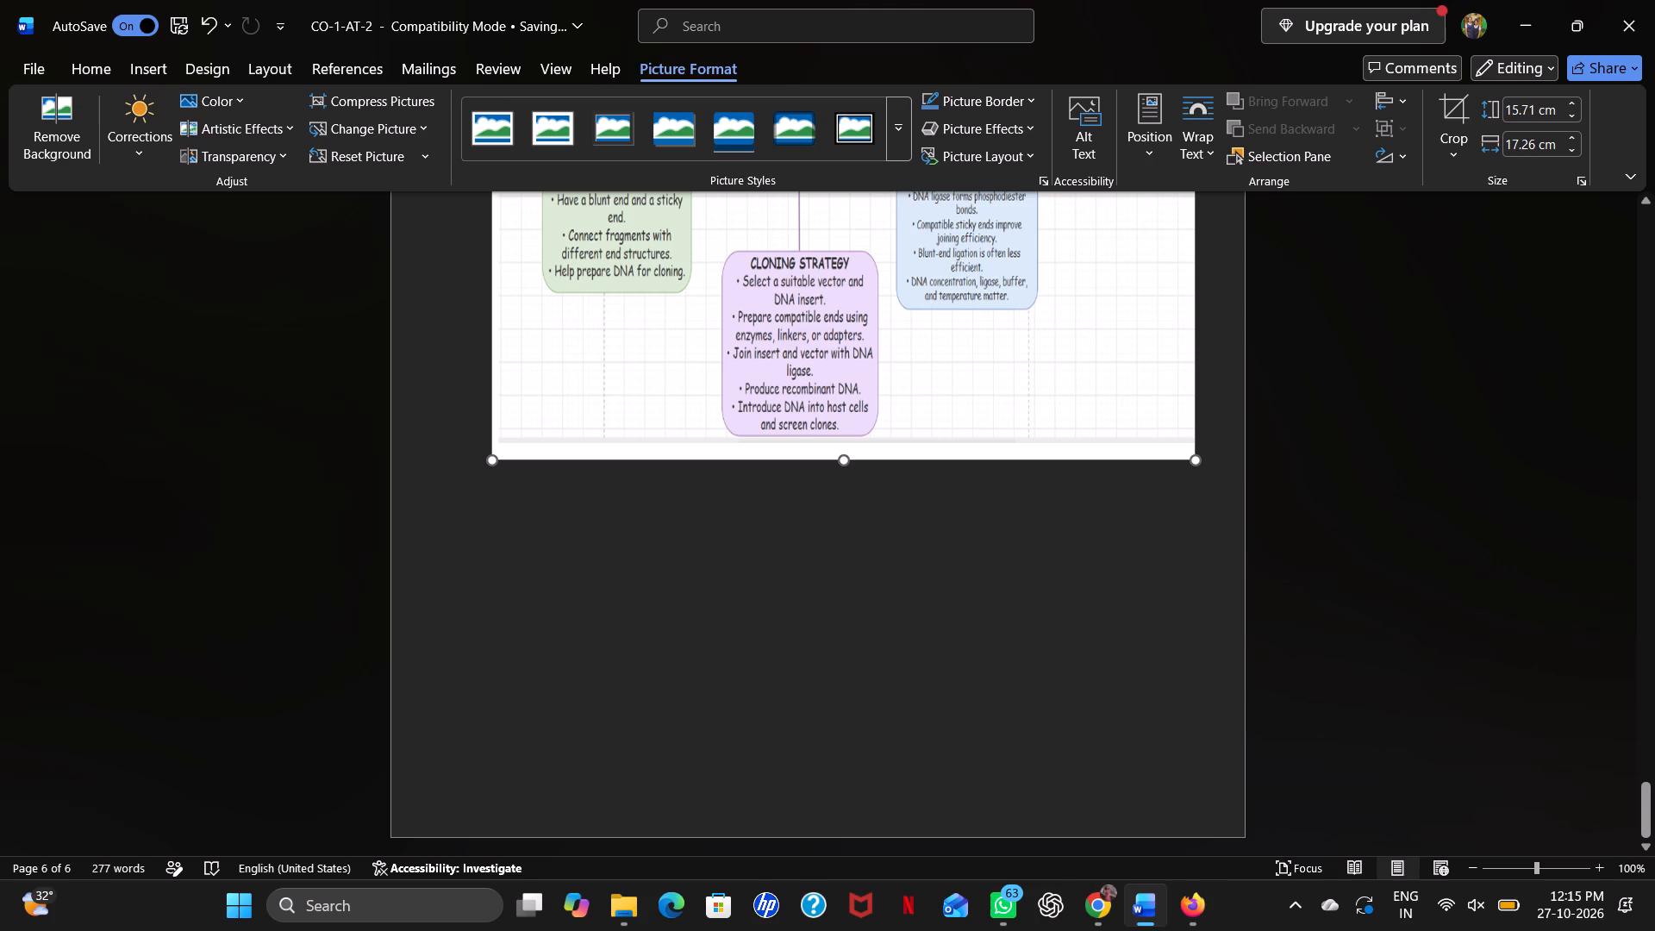
pyautogui.click(845, 468)
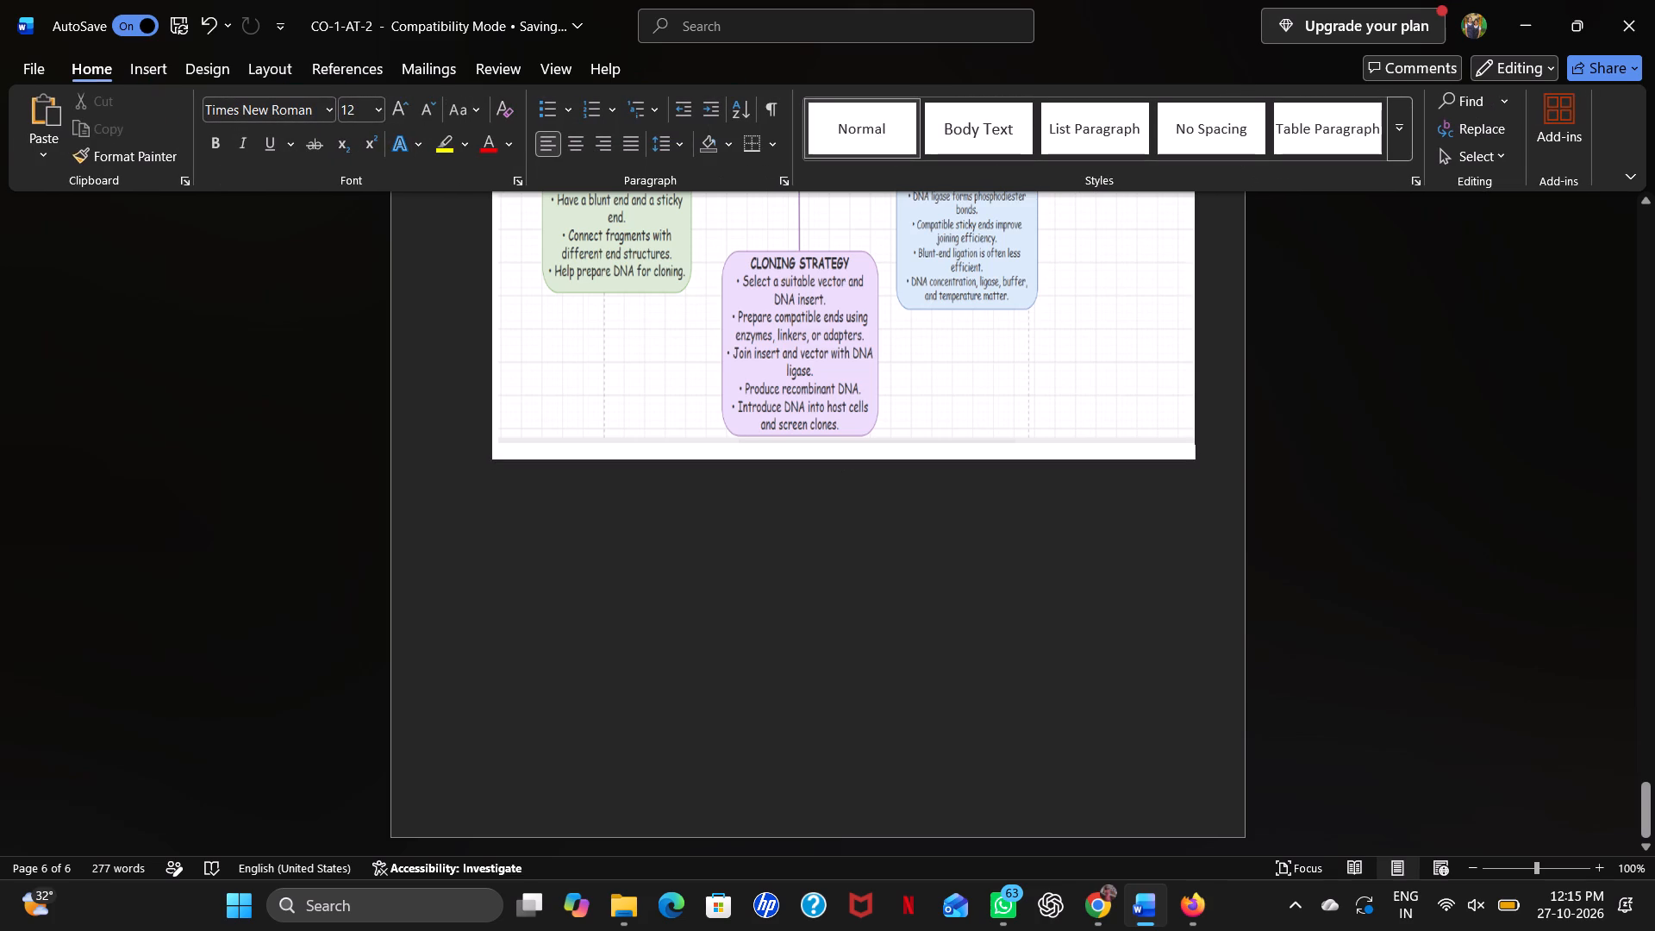
pyautogui.click(844, 387)
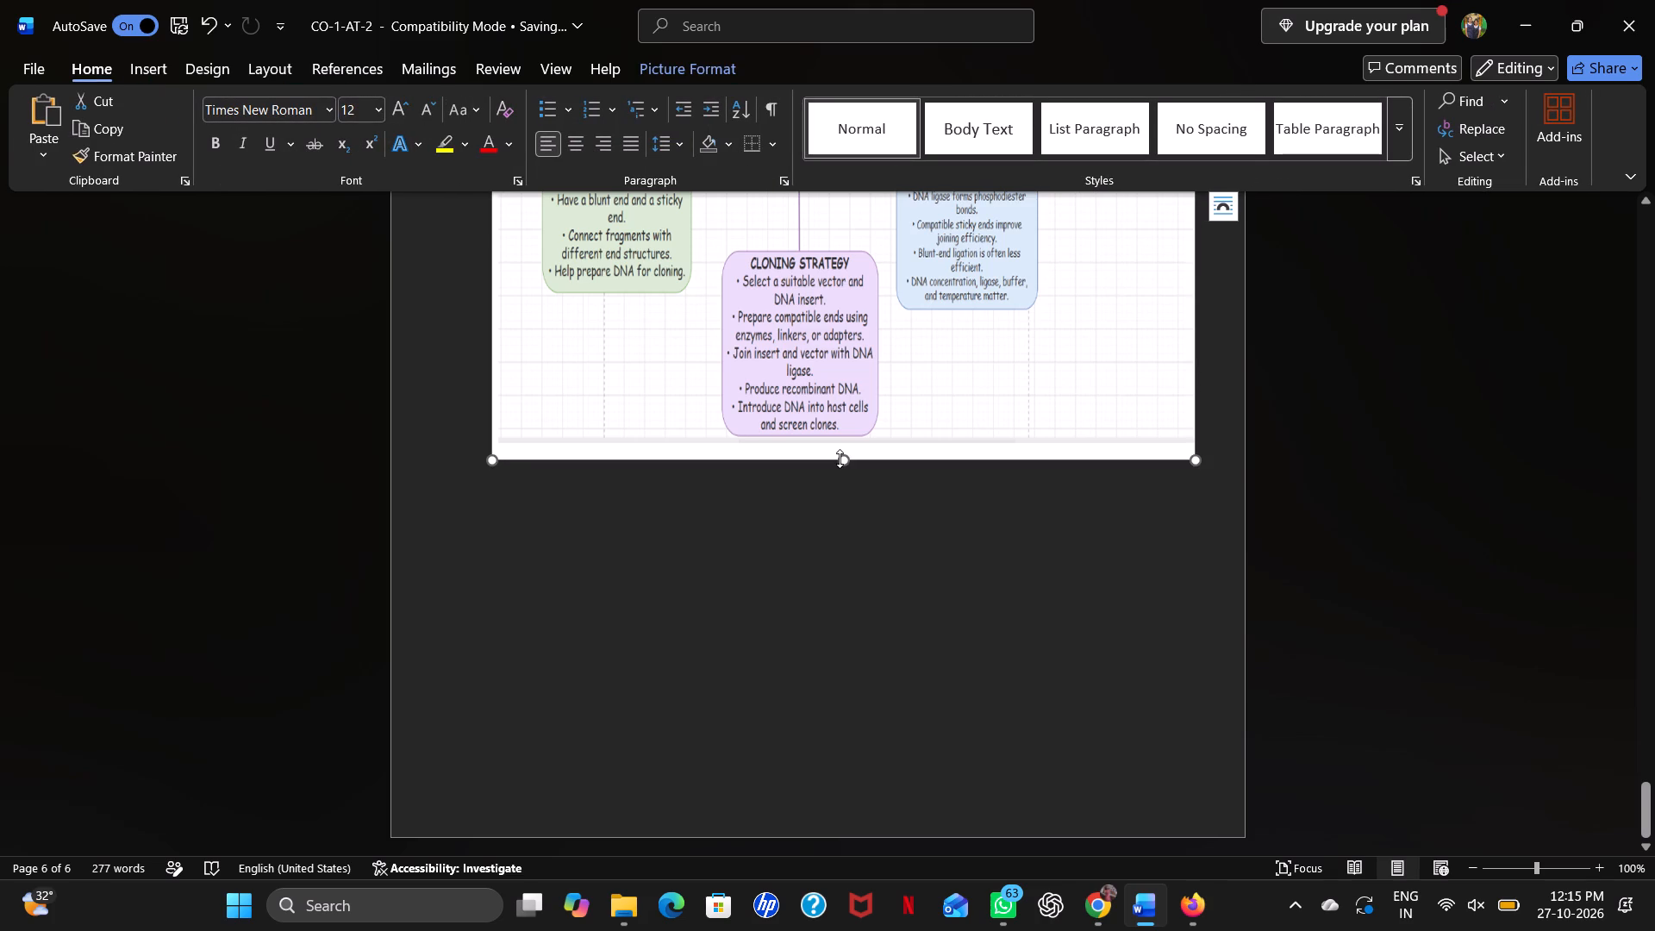
pyautogui.moveTo(840, 459); pyautogui.dragTo(843, 478)
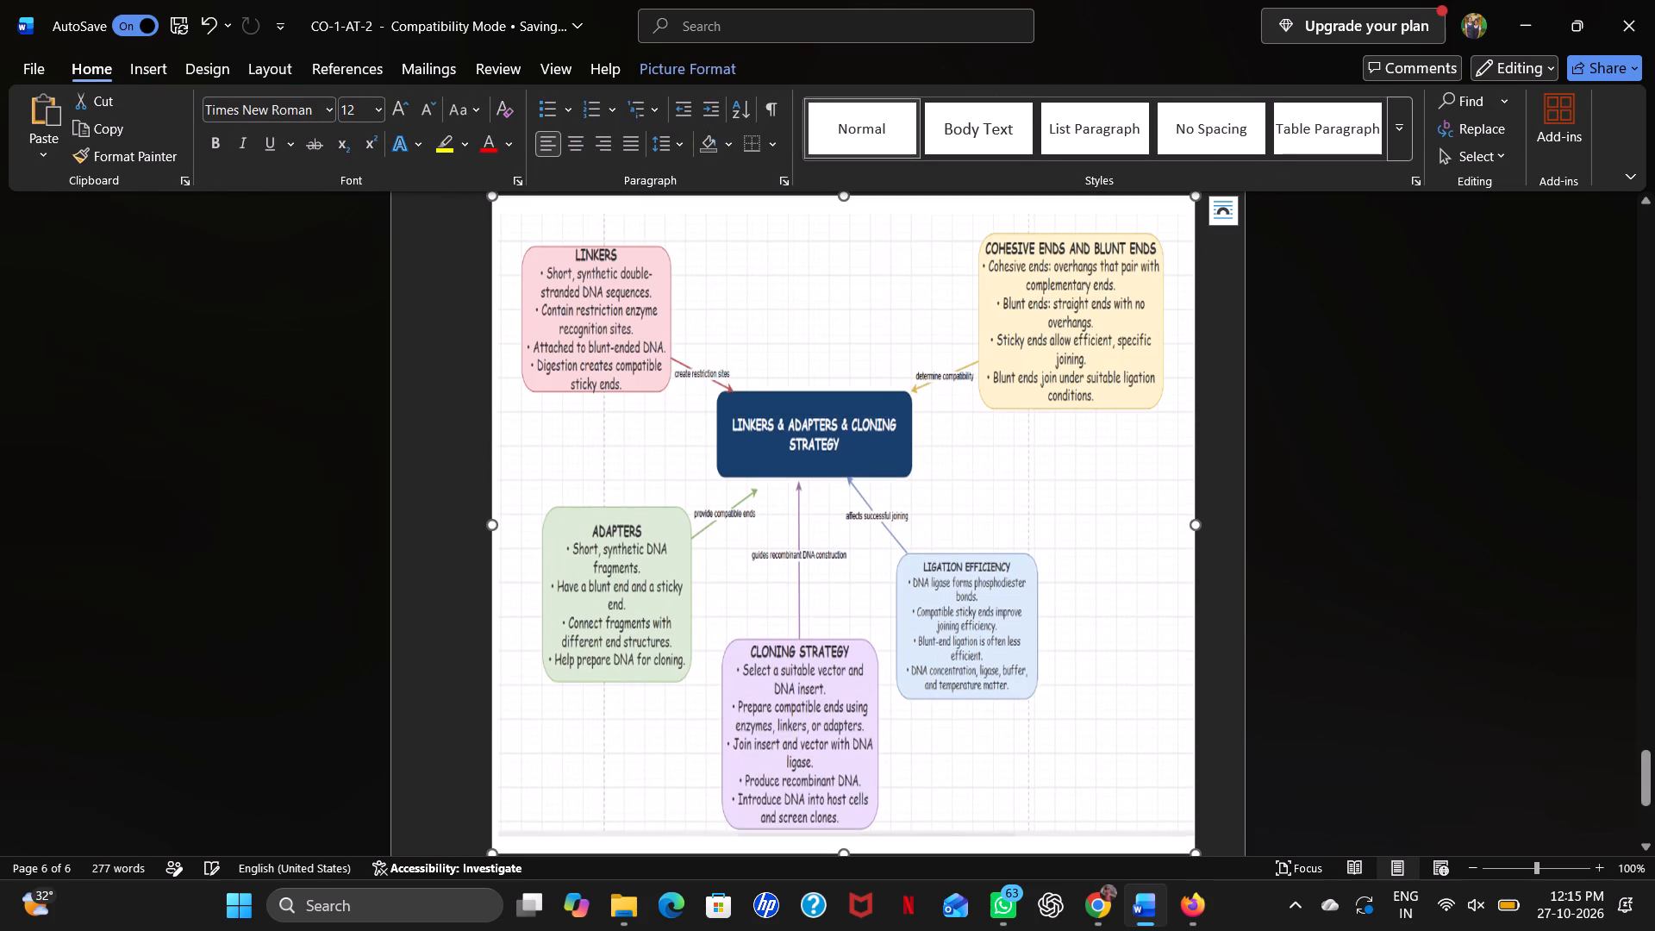
pyautogui.scroll(-2, 911, 507)
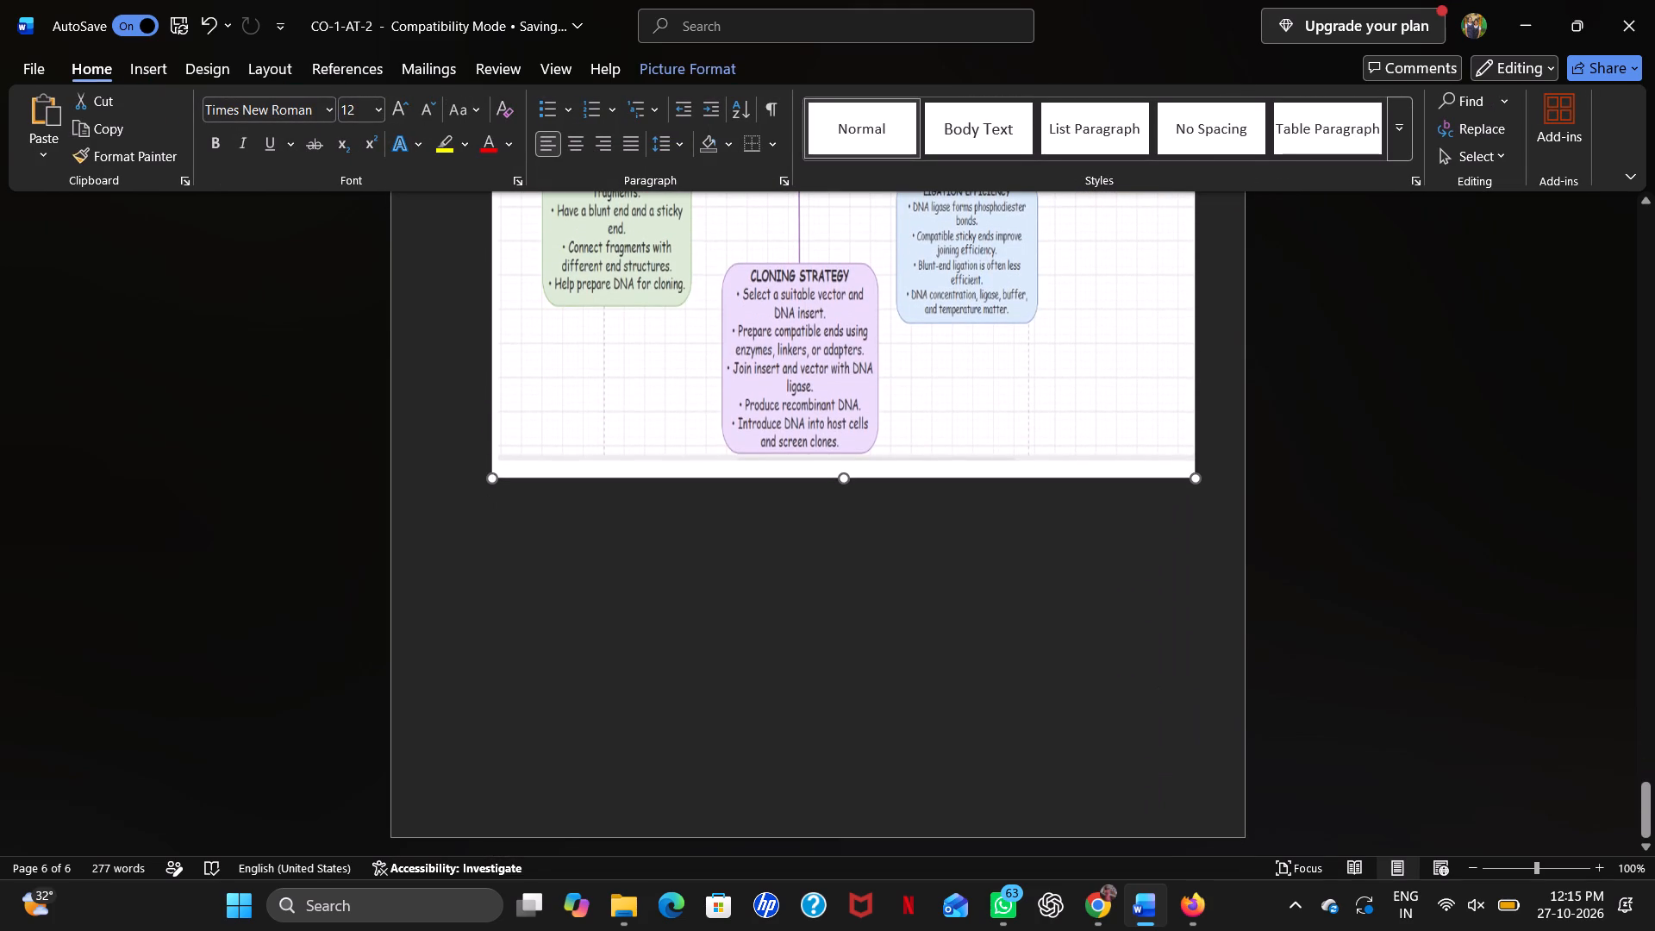
pyautogui.click(927, 603)
pyautogui.click(927, 603)
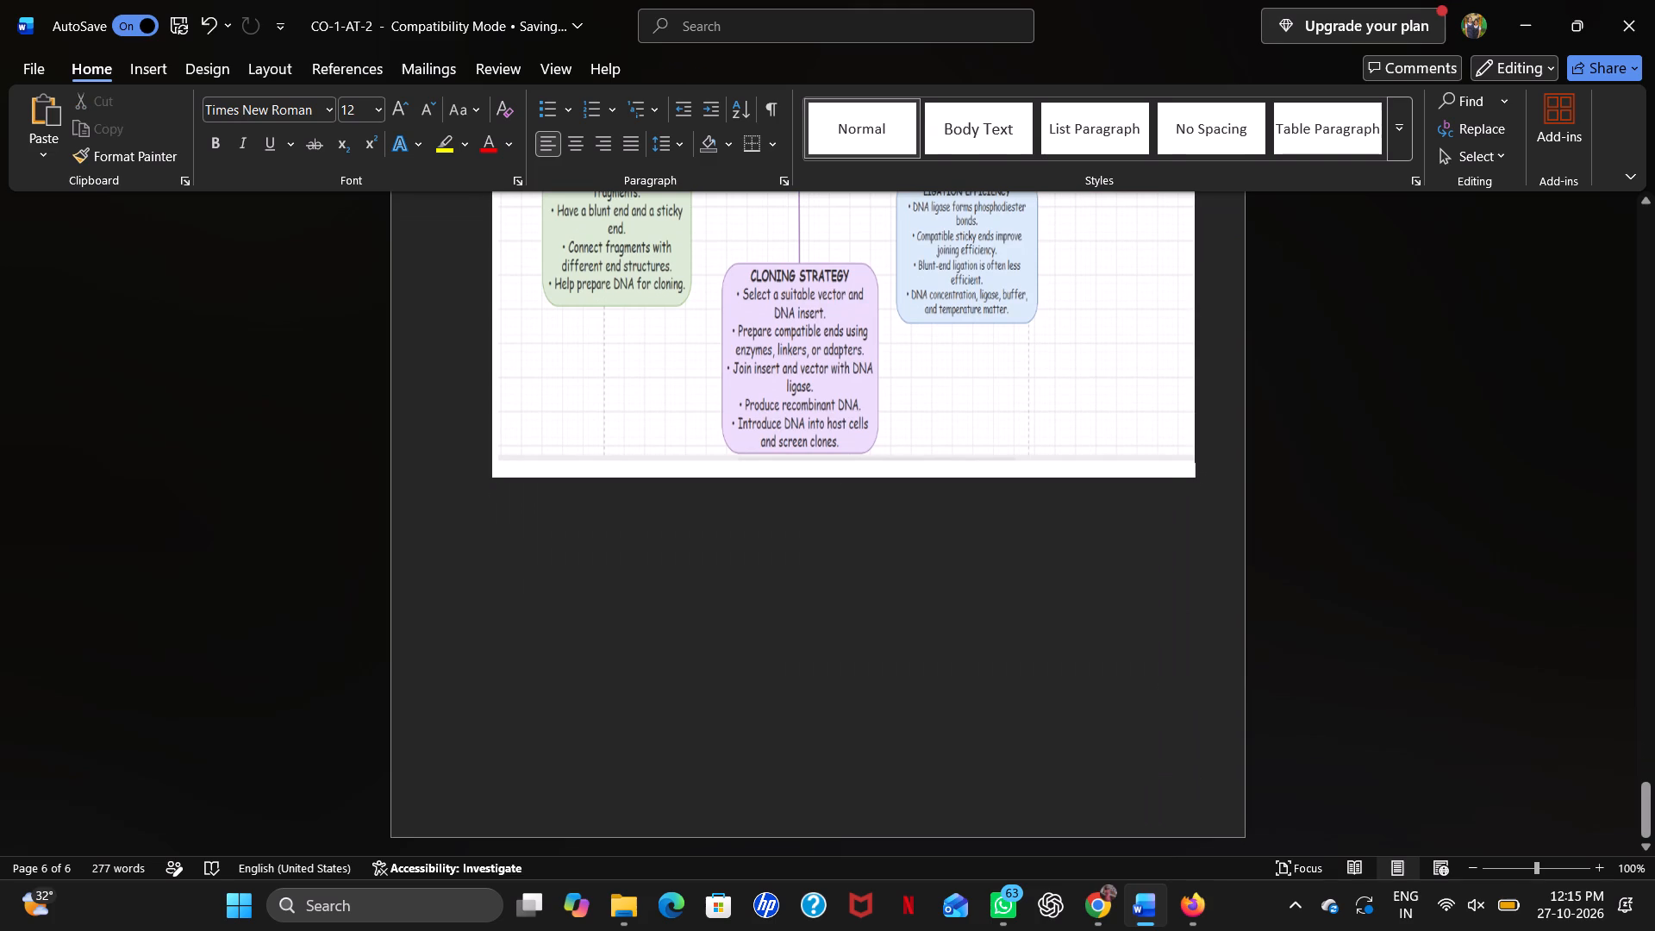
pyautogui.doubleClick(705, 661)
pyautogui.scroll(-5, 705, 661)
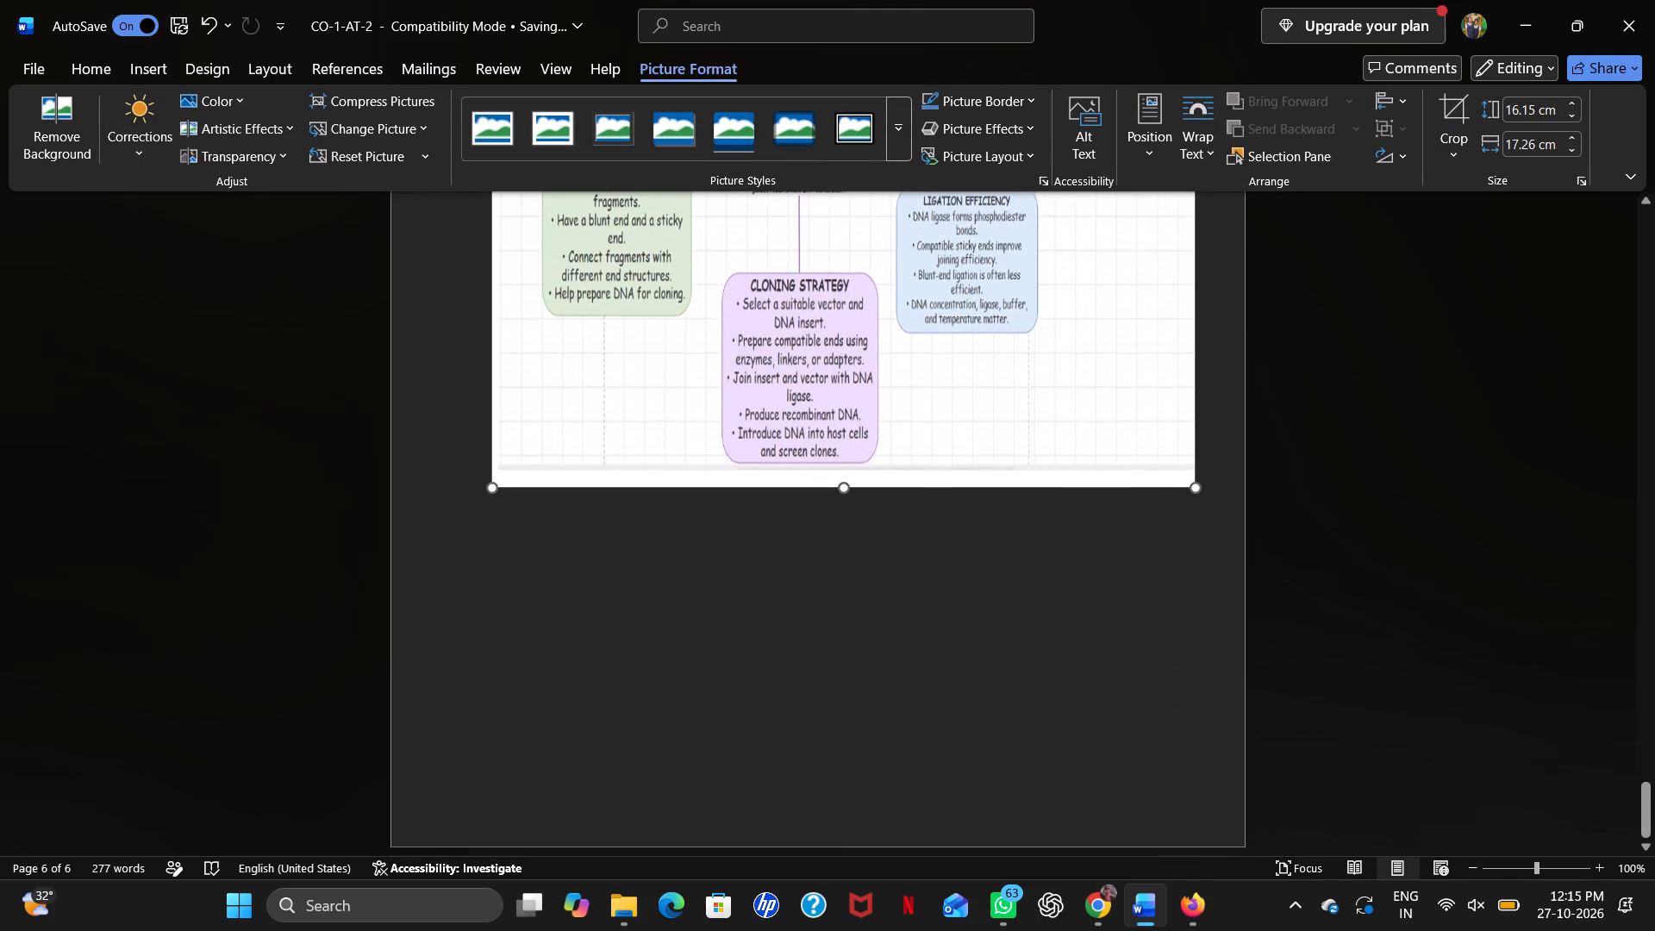
pyautogui.click(644, 720)
# Set the Linkers & Adapters & Cloning Strategy picture to Tight text wrapping.
pyautogui.scroll(2, 644, 720)
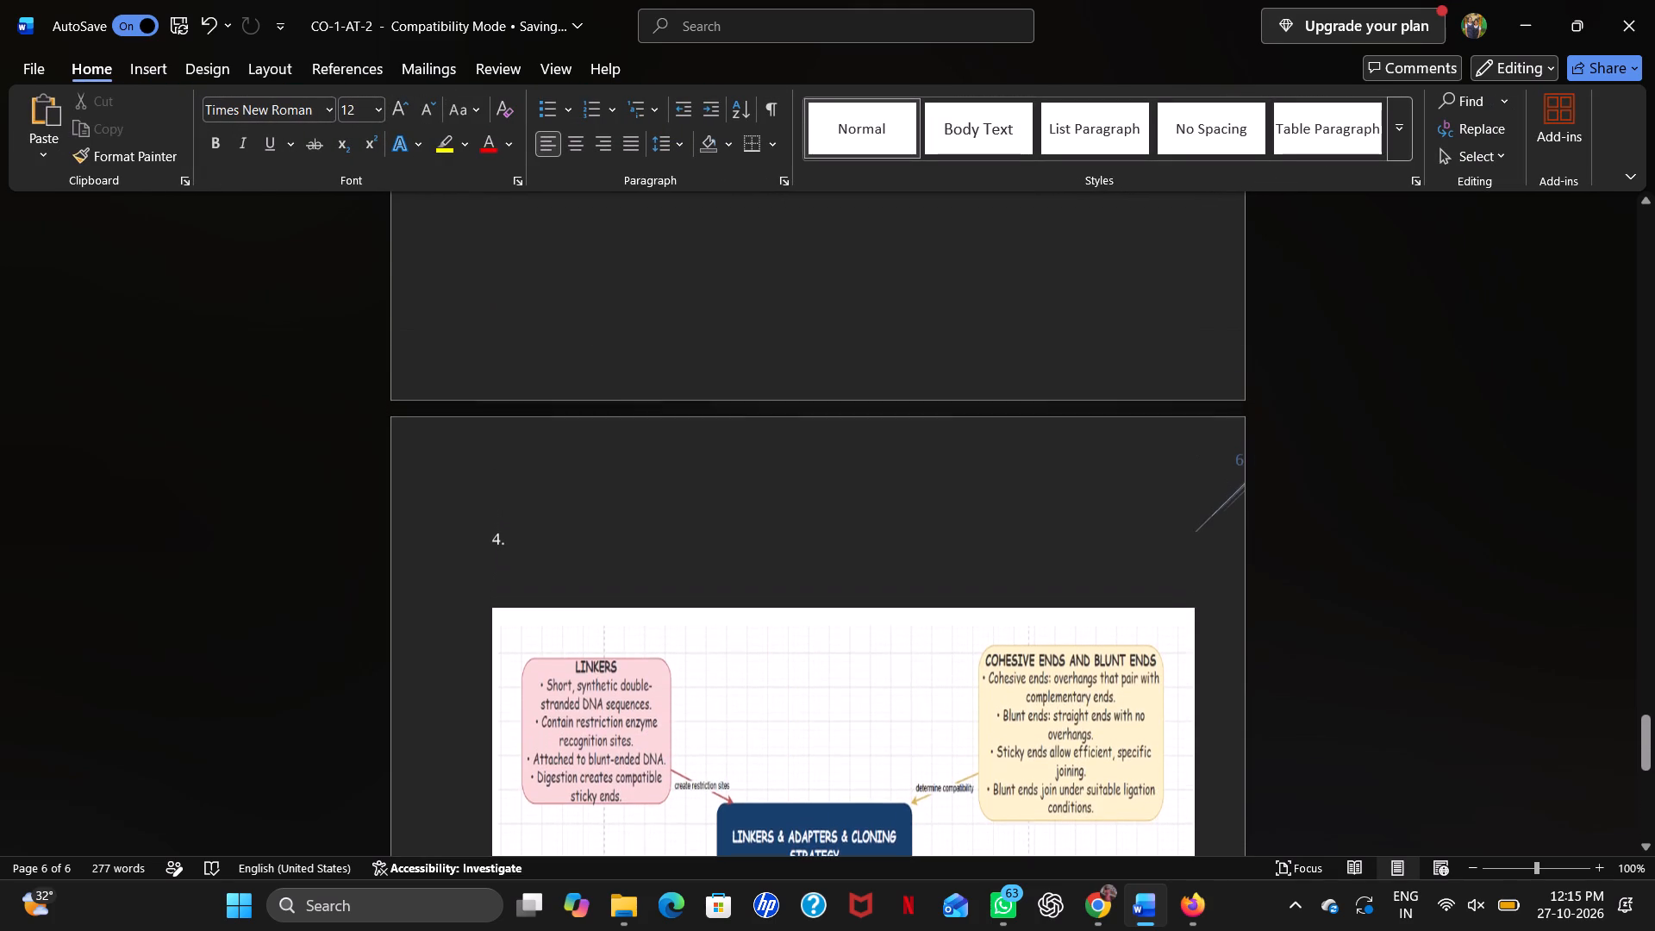
pyautogui.click(946, 711)
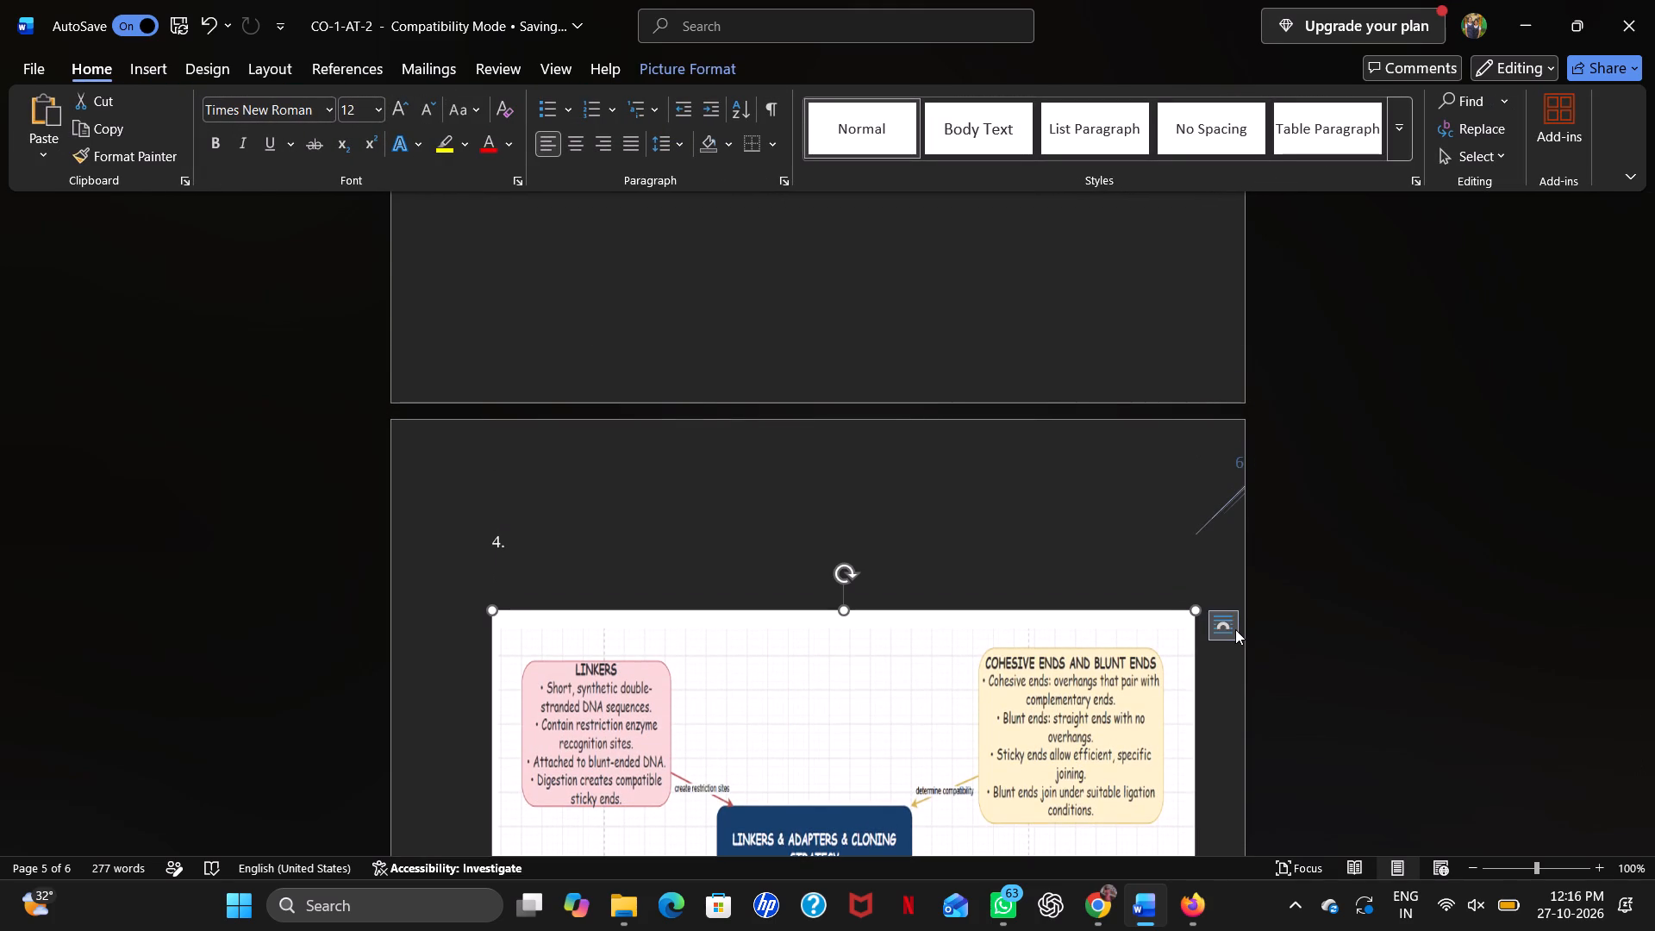
pyautogui.click(1235, 629)
pyautogui.click(1322, 679)
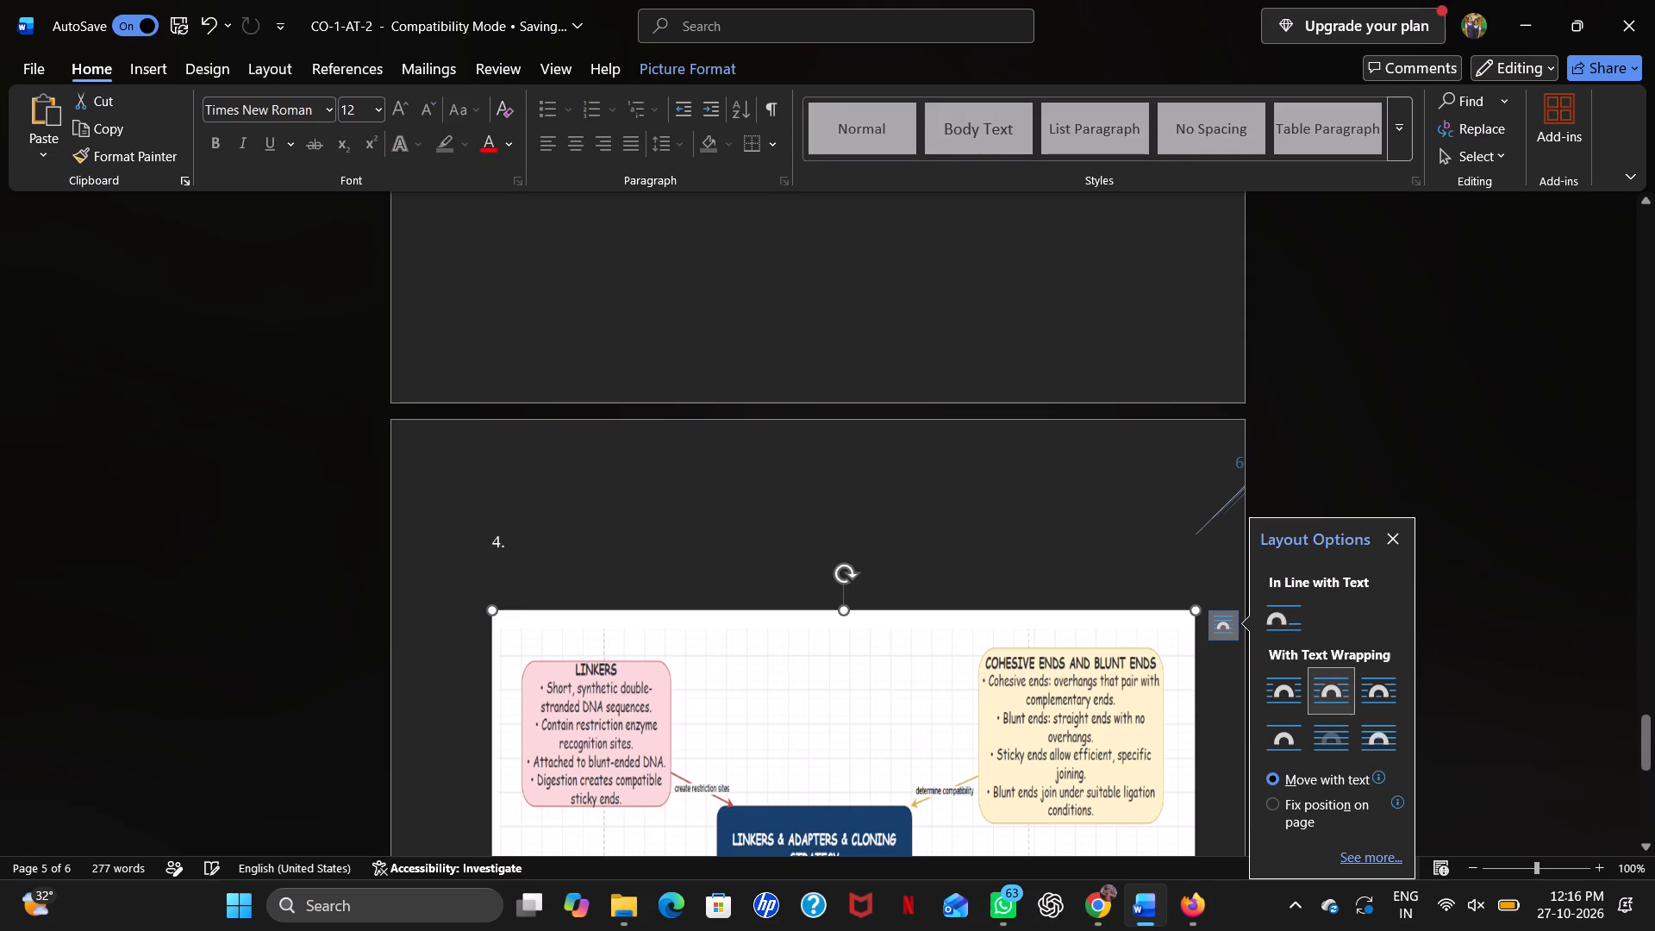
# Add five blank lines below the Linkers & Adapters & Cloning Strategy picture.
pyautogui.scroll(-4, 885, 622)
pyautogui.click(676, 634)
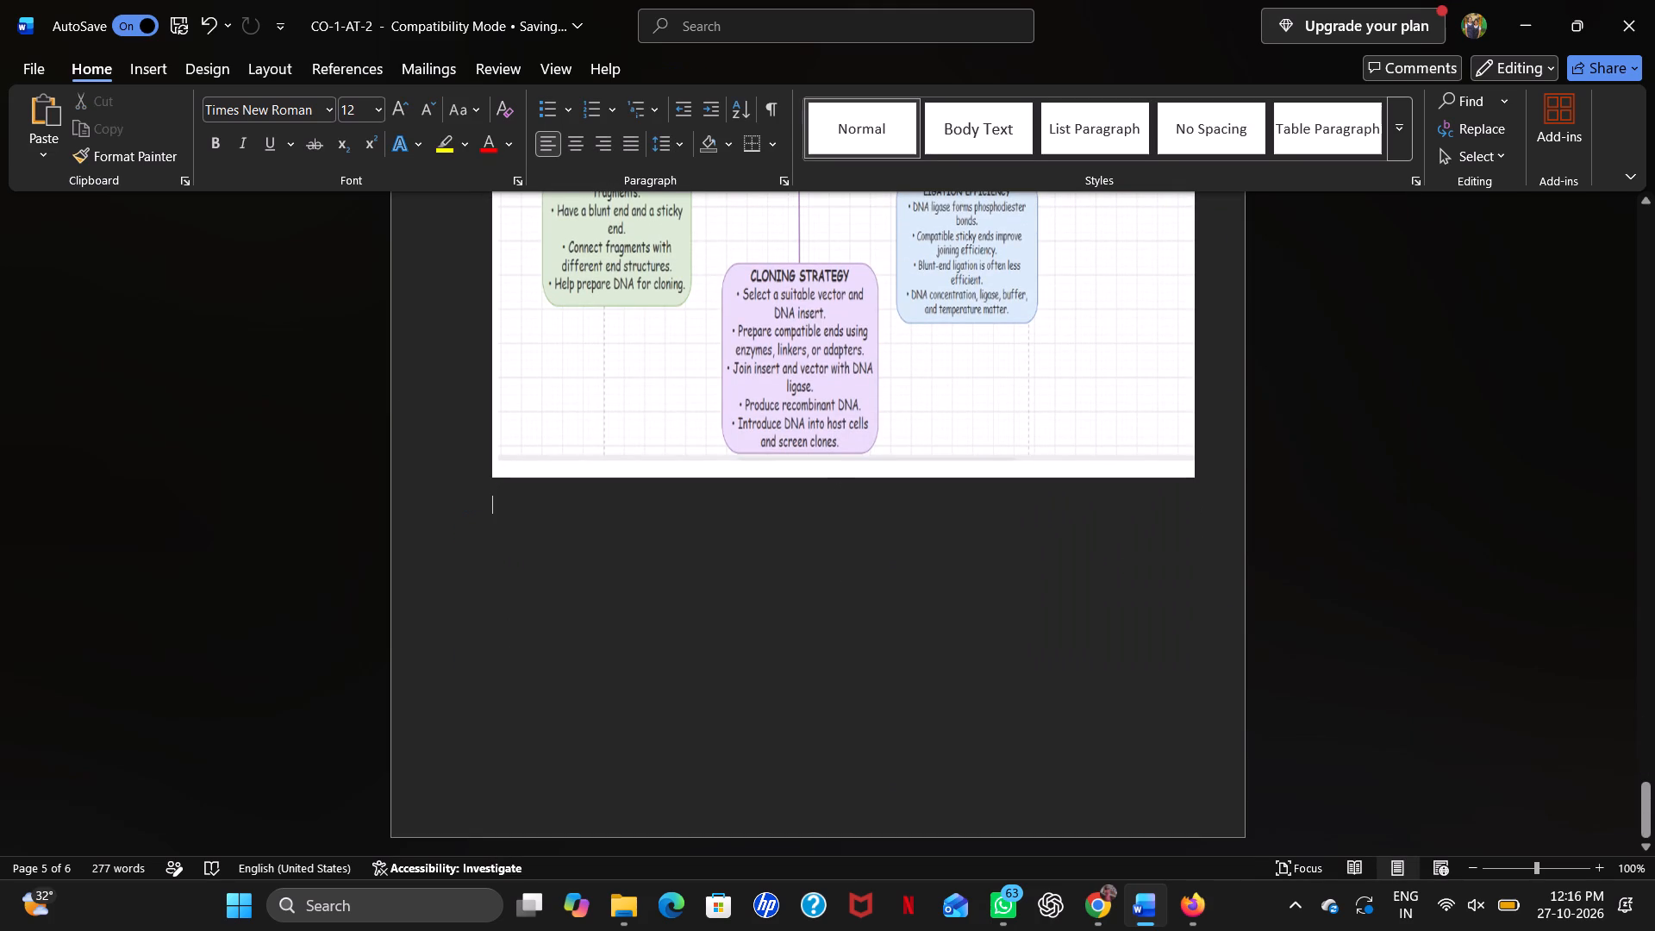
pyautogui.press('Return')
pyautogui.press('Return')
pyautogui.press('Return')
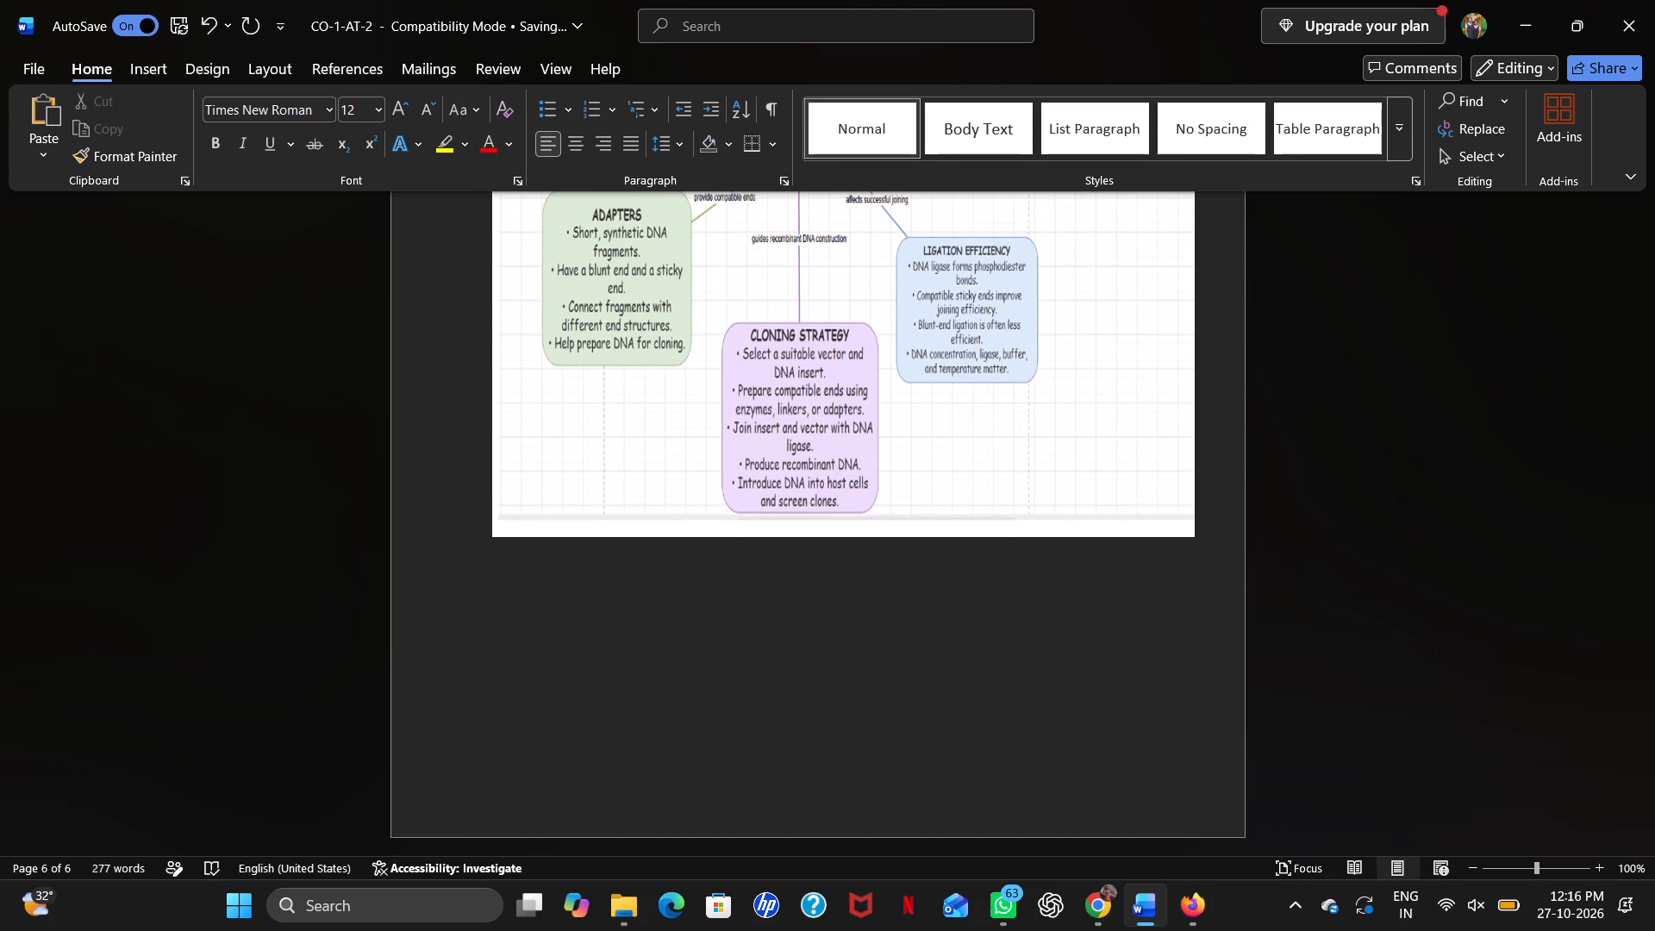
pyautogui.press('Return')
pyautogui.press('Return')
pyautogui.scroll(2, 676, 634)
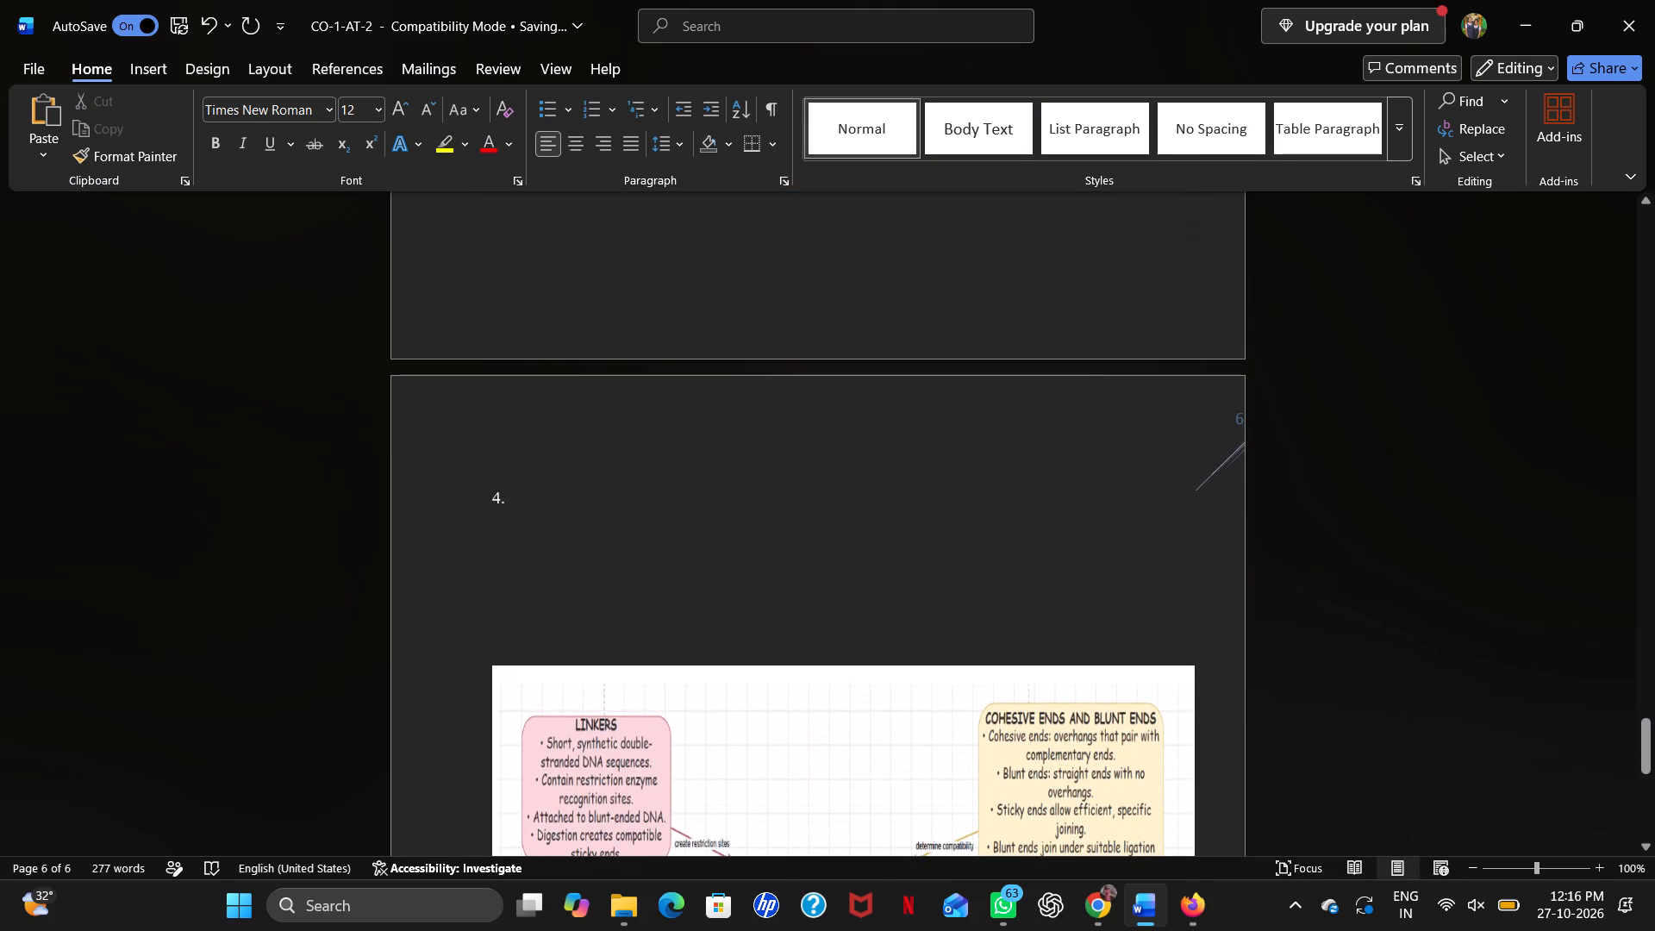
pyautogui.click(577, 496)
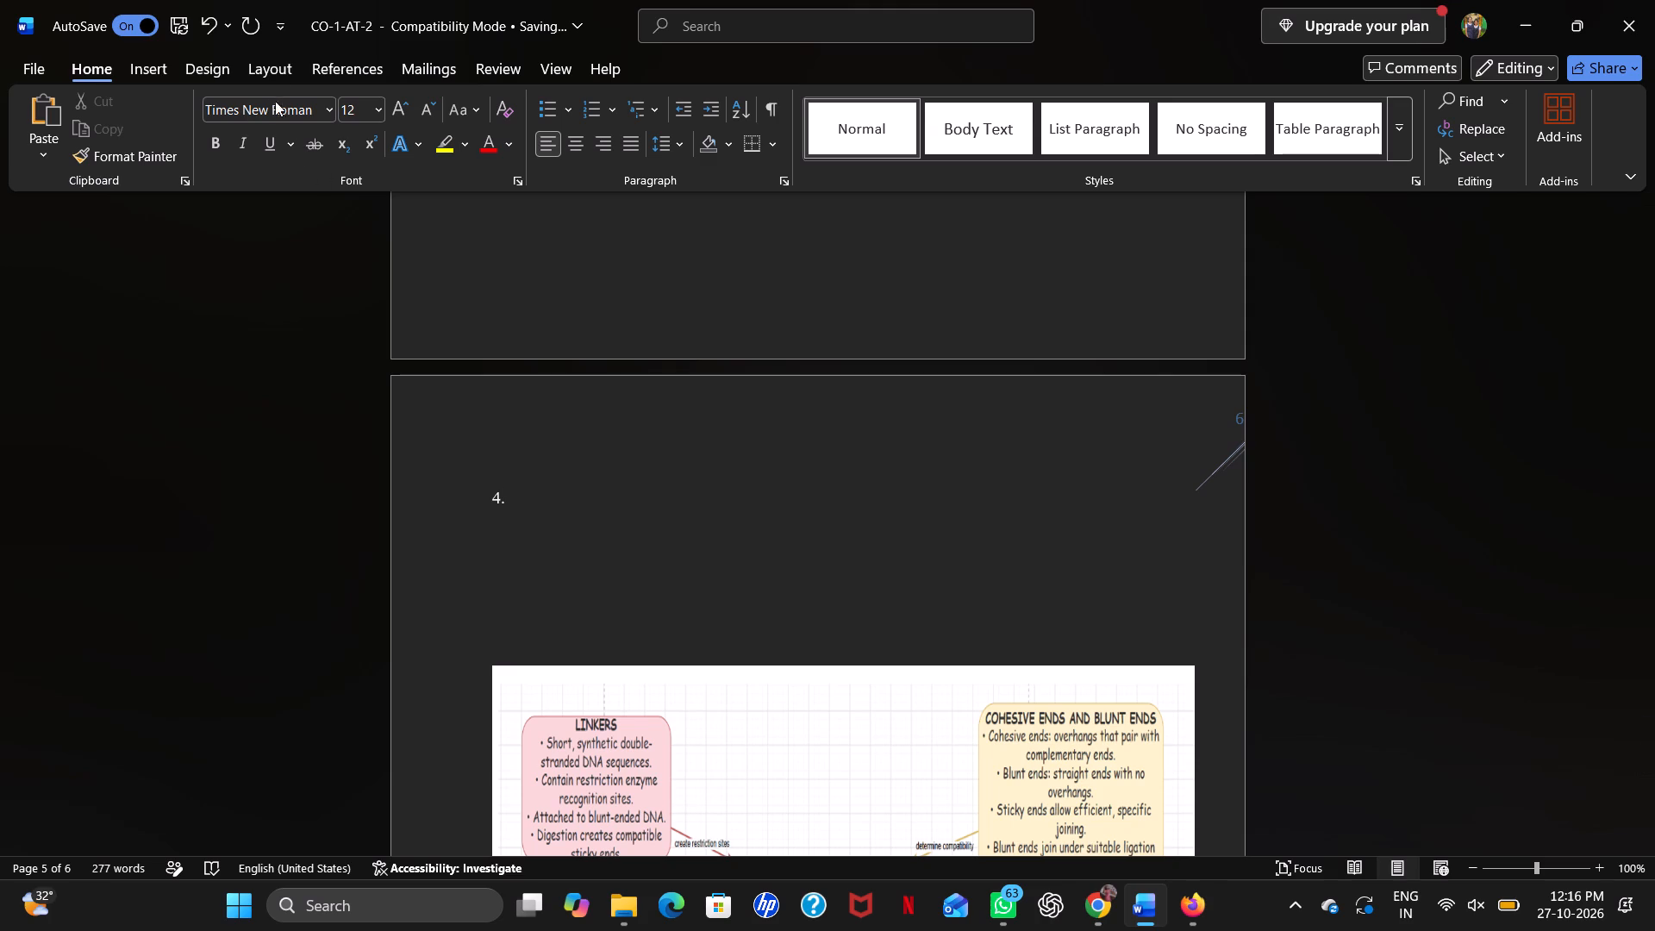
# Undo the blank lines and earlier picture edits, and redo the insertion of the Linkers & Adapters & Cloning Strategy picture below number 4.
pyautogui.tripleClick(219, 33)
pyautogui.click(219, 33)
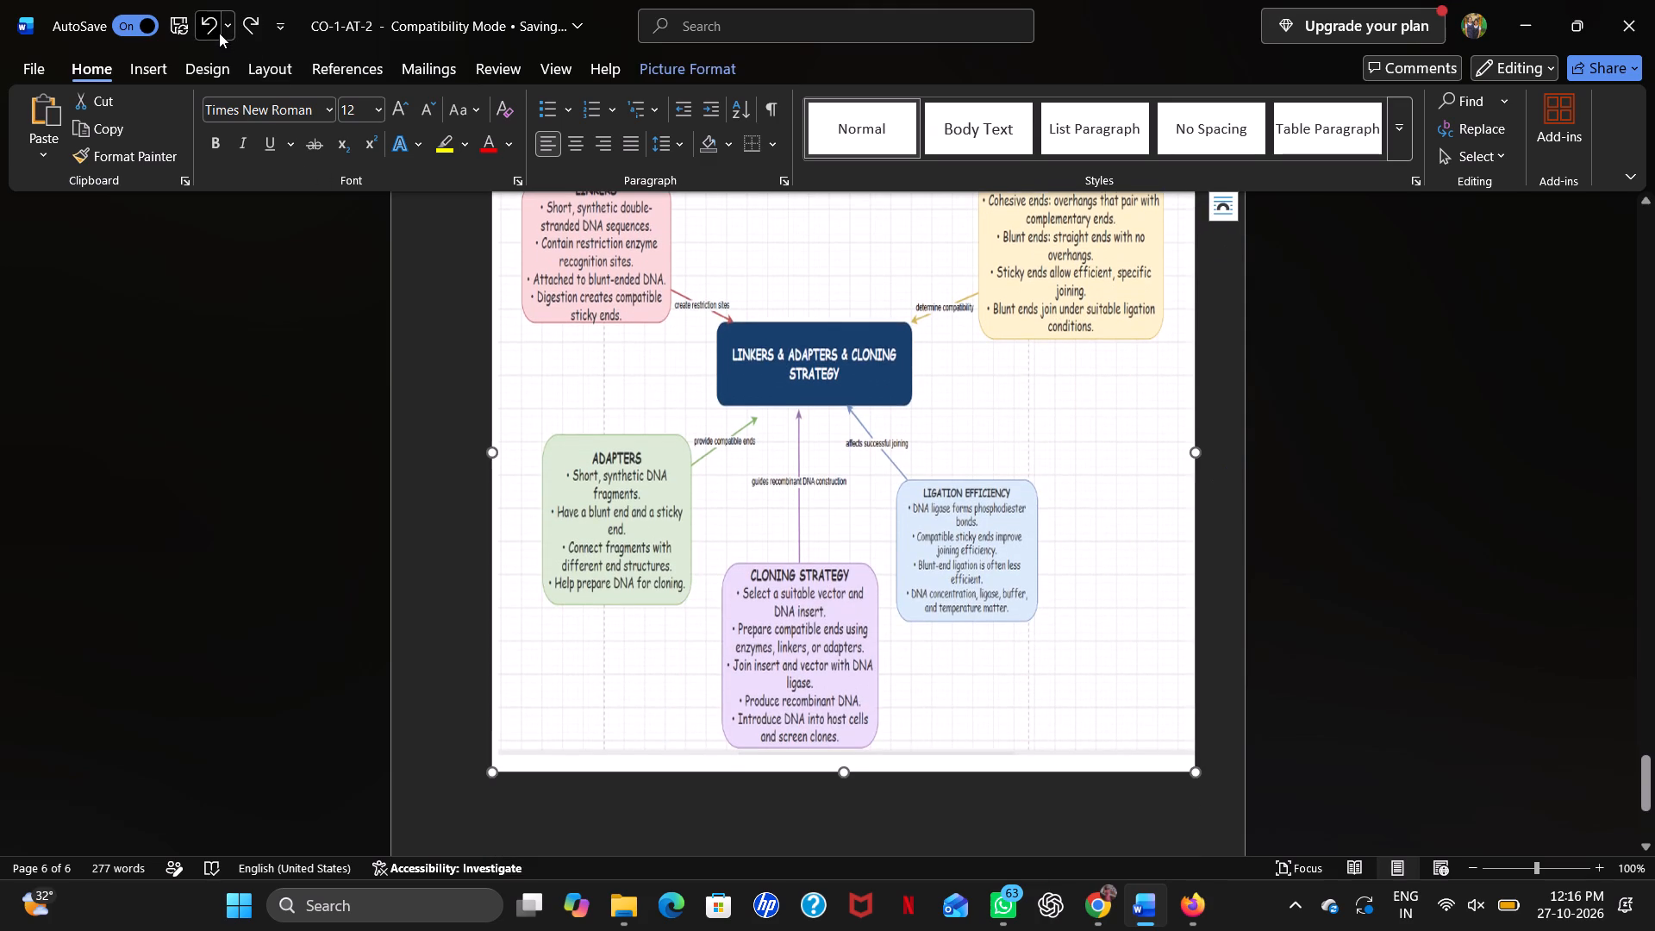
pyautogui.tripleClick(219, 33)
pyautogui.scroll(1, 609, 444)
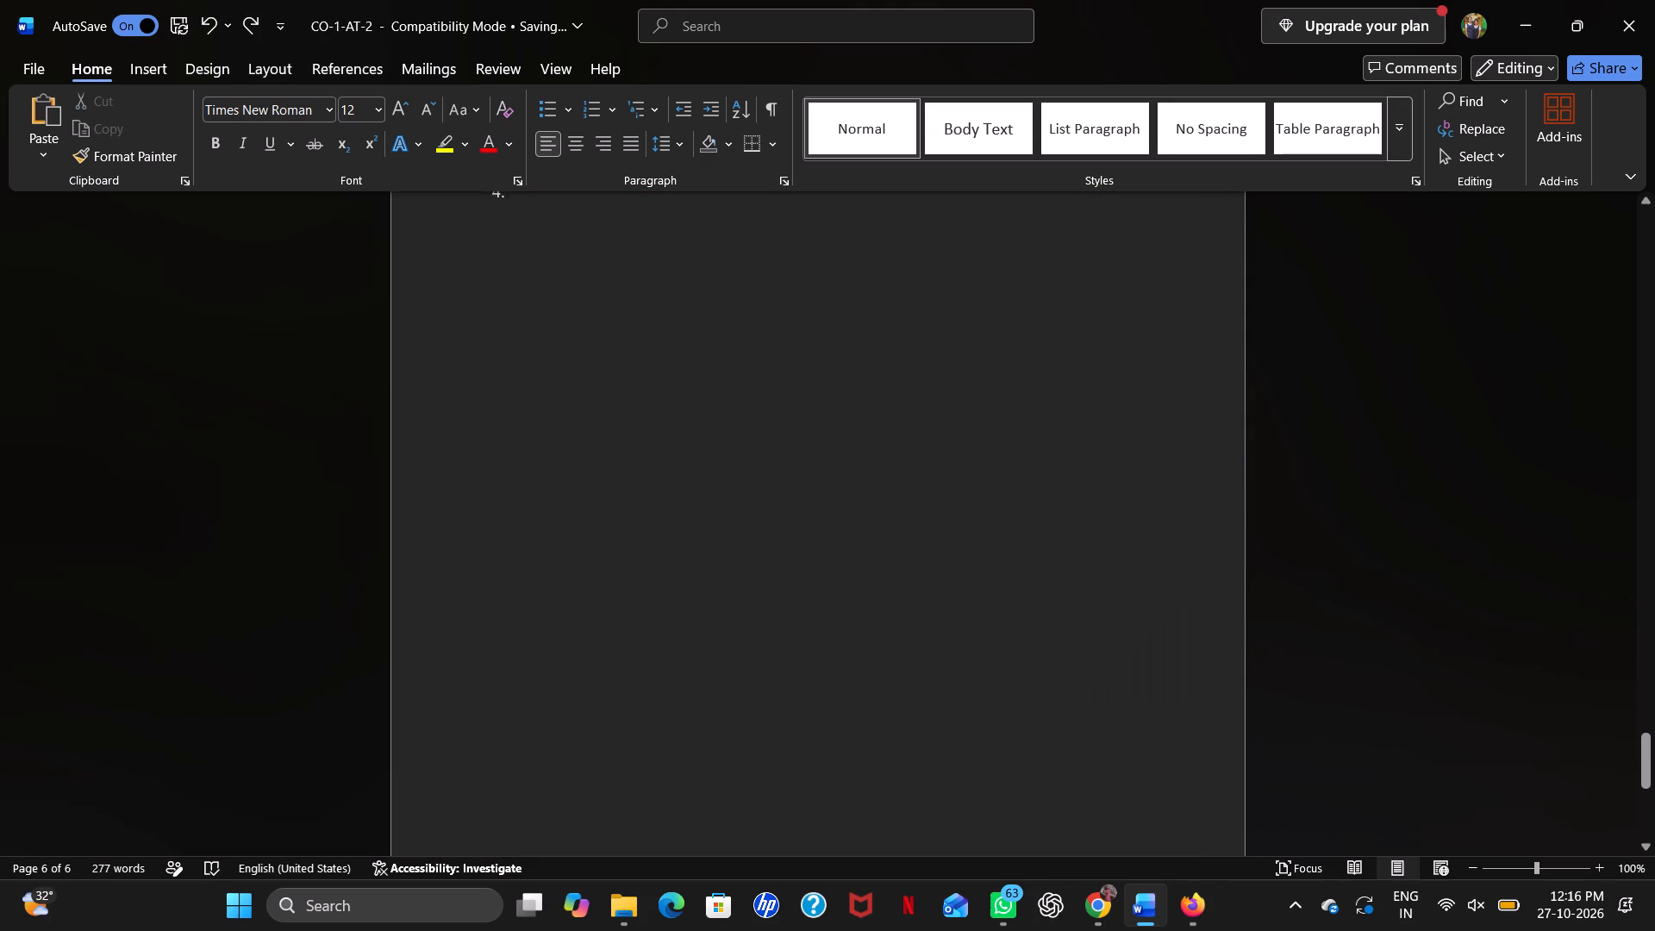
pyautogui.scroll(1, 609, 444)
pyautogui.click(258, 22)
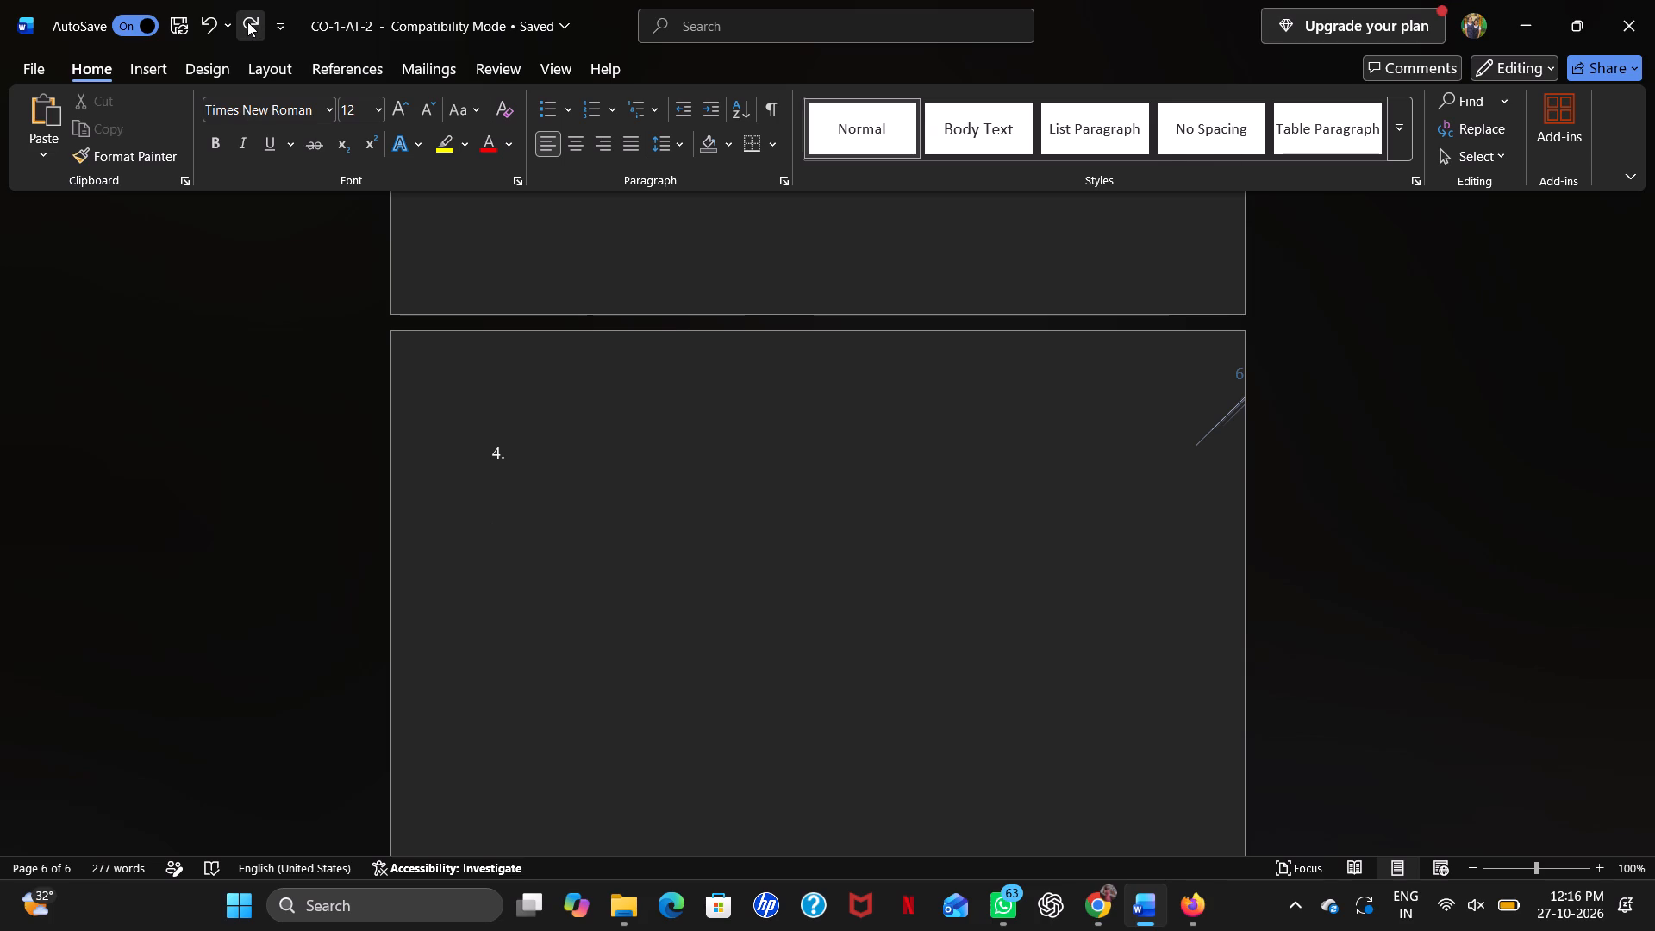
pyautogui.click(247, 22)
# Set the Linkers & Adapters & Cloning Strategy picture to Tight text wrapping.
pyautogui.click(1235, 377)
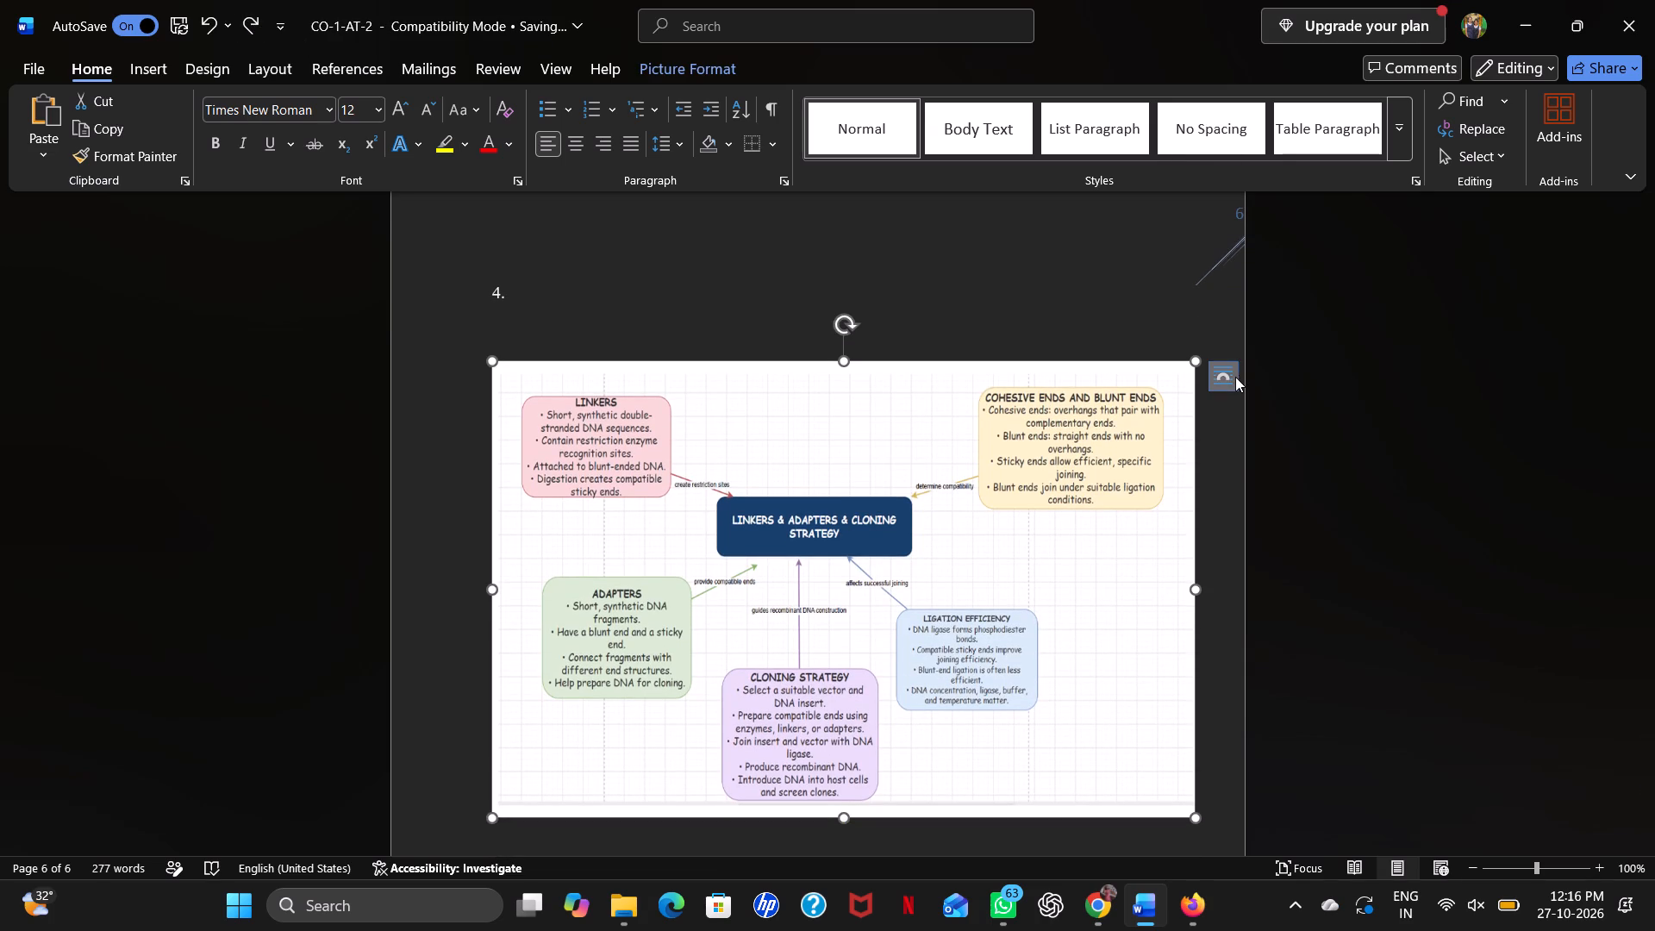
pyautogui.click(1334, 527)
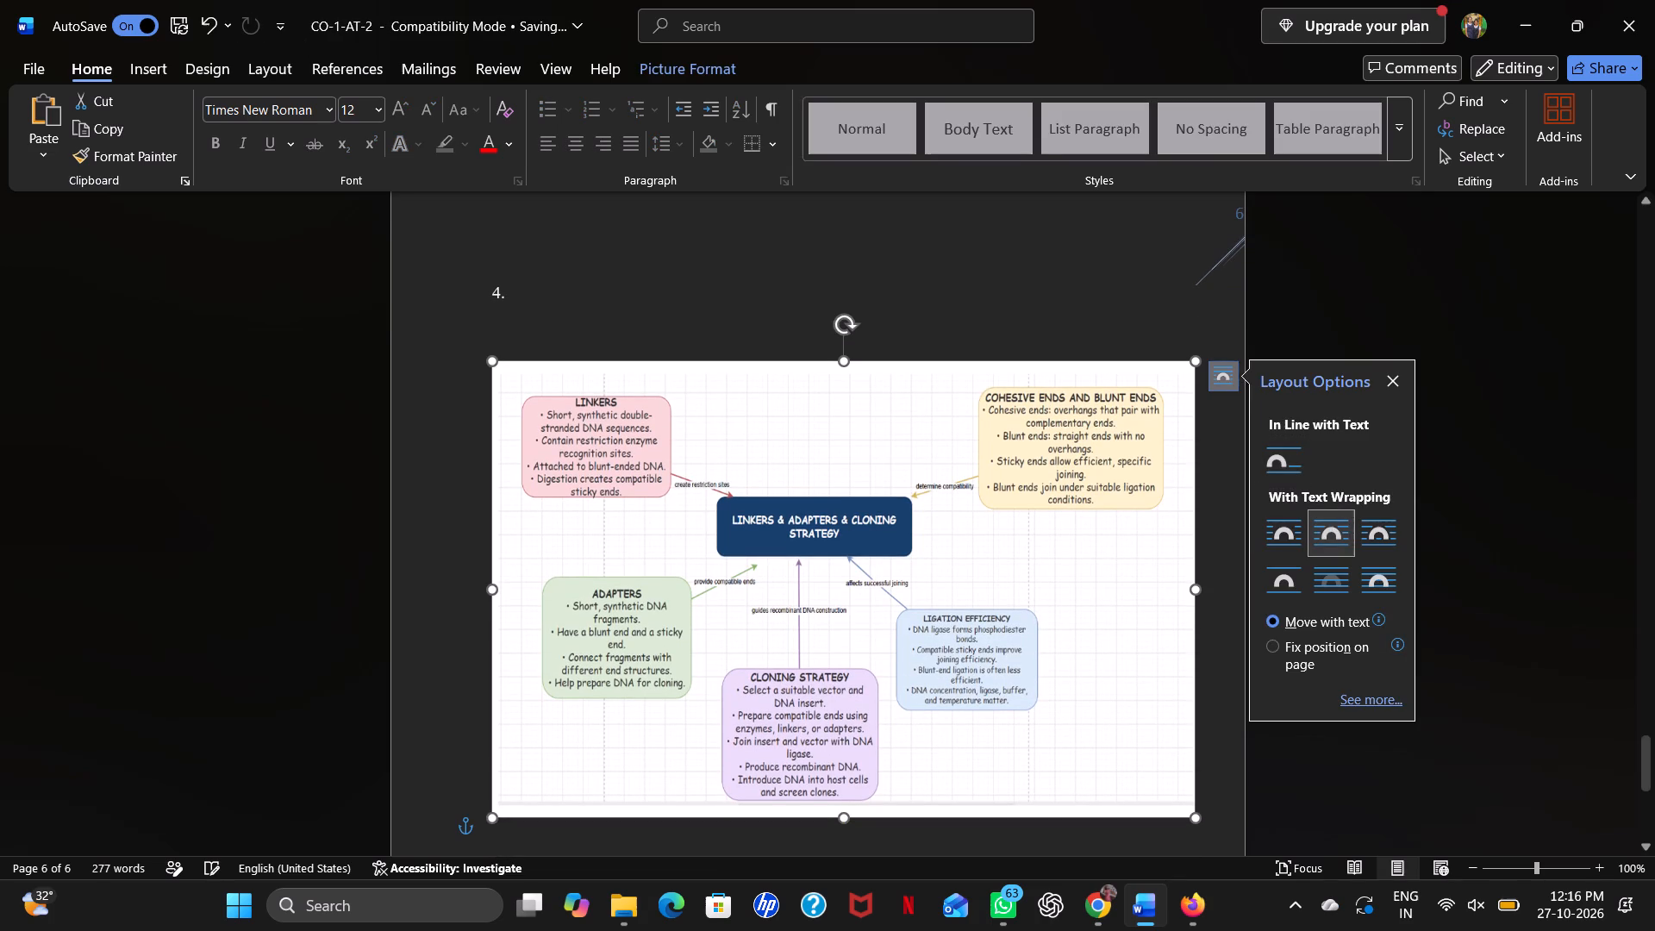
# Stretch the Linkers & Adapters & Cloning Strategy picture downward, keeping its width.
pyautogui.scroll(-1, 931, 559)
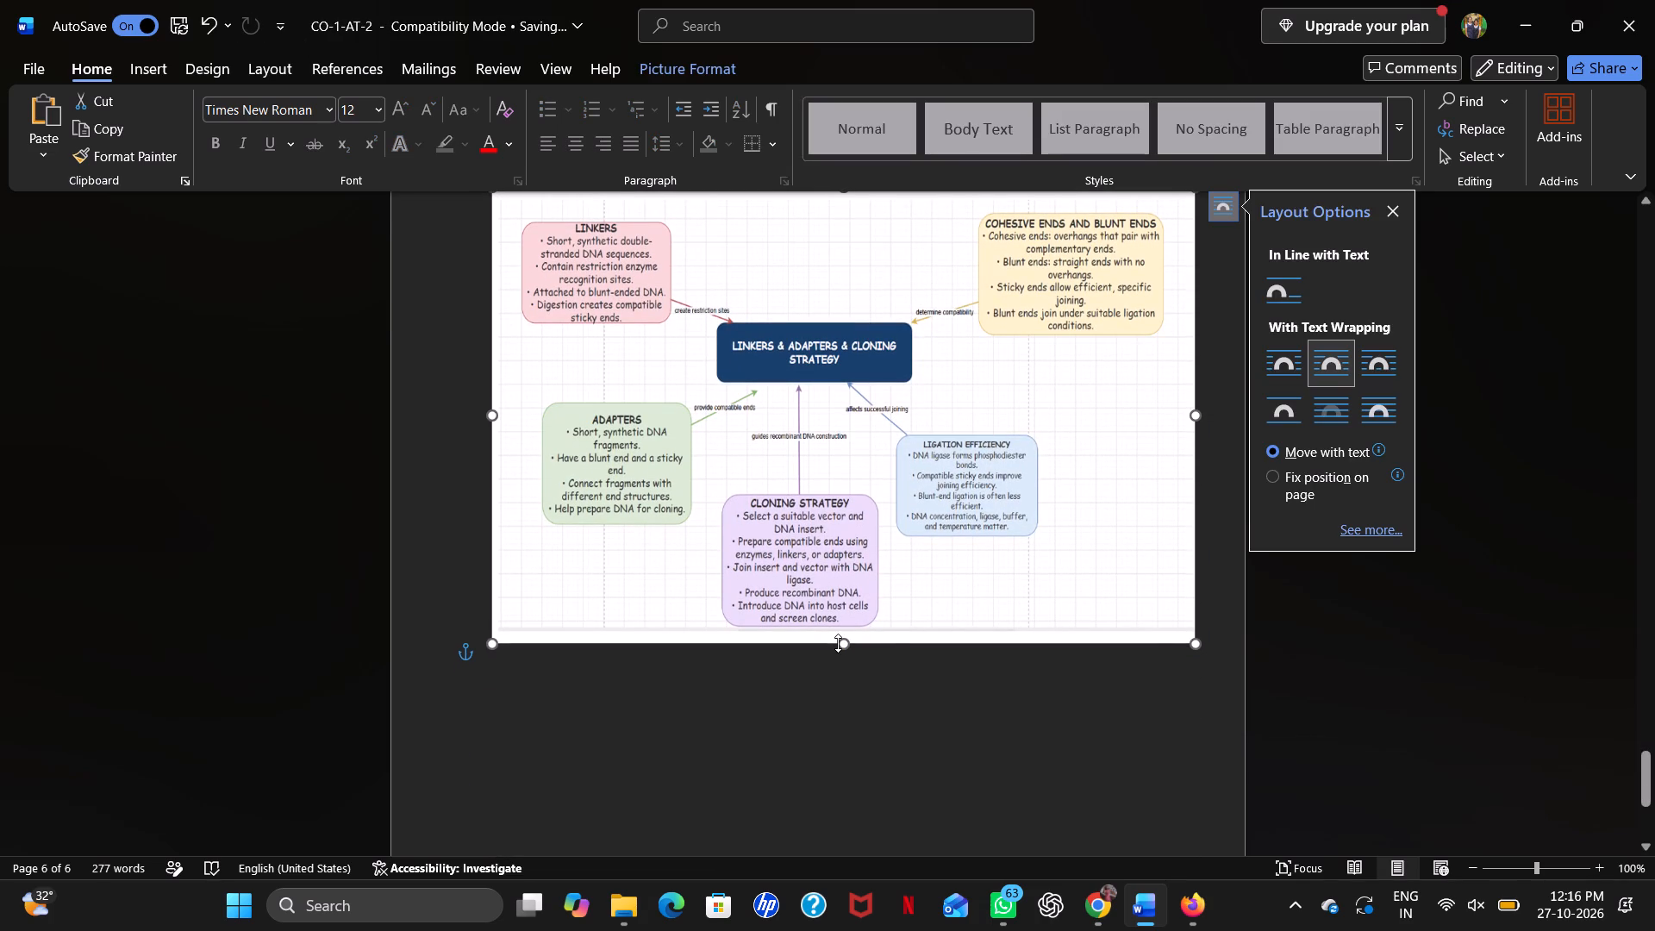
pyautogui.moveTo(838, 643); pyautogui.dragTo(859, 837)
pyautogui.scroll(-1, 952, 431)
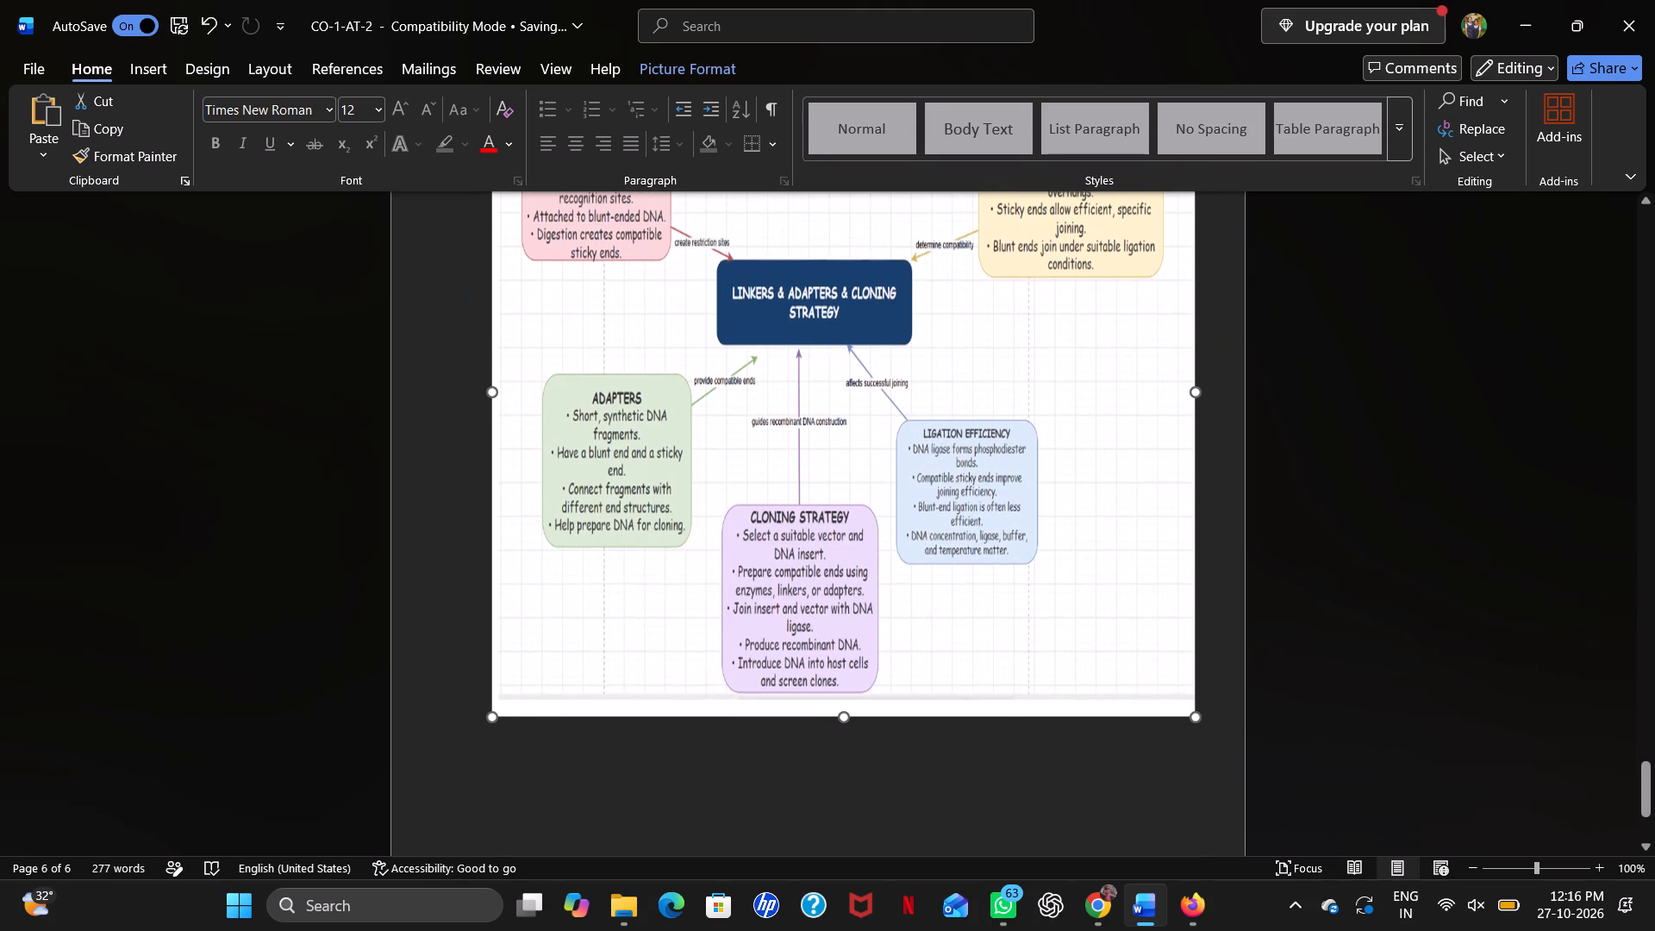
pyautogui.moveTo(845, 718); pyautogui.dragTo(846, 736)
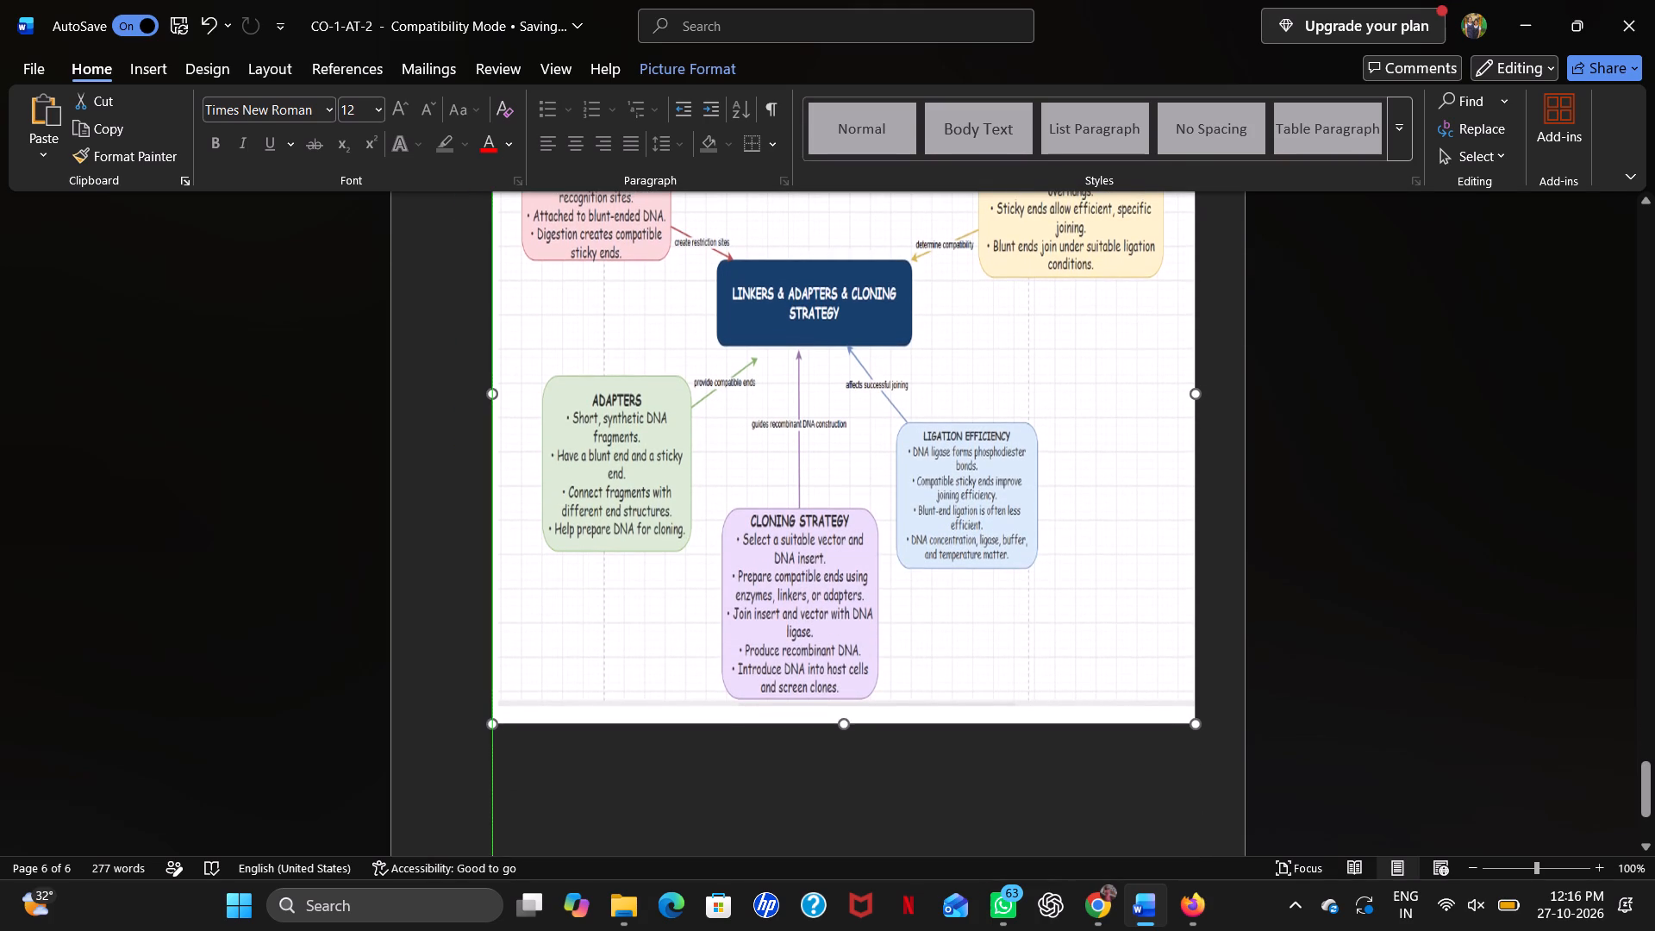
pyautogui.moveTo(846, 736); pyautogui.dragTo(846, 747)
# Add blank lines below the Linkers & Adapters & Cloning Strategy picture down to page 7 and enter "5." there.
pyautogui.scroll(-1, 972, 628)
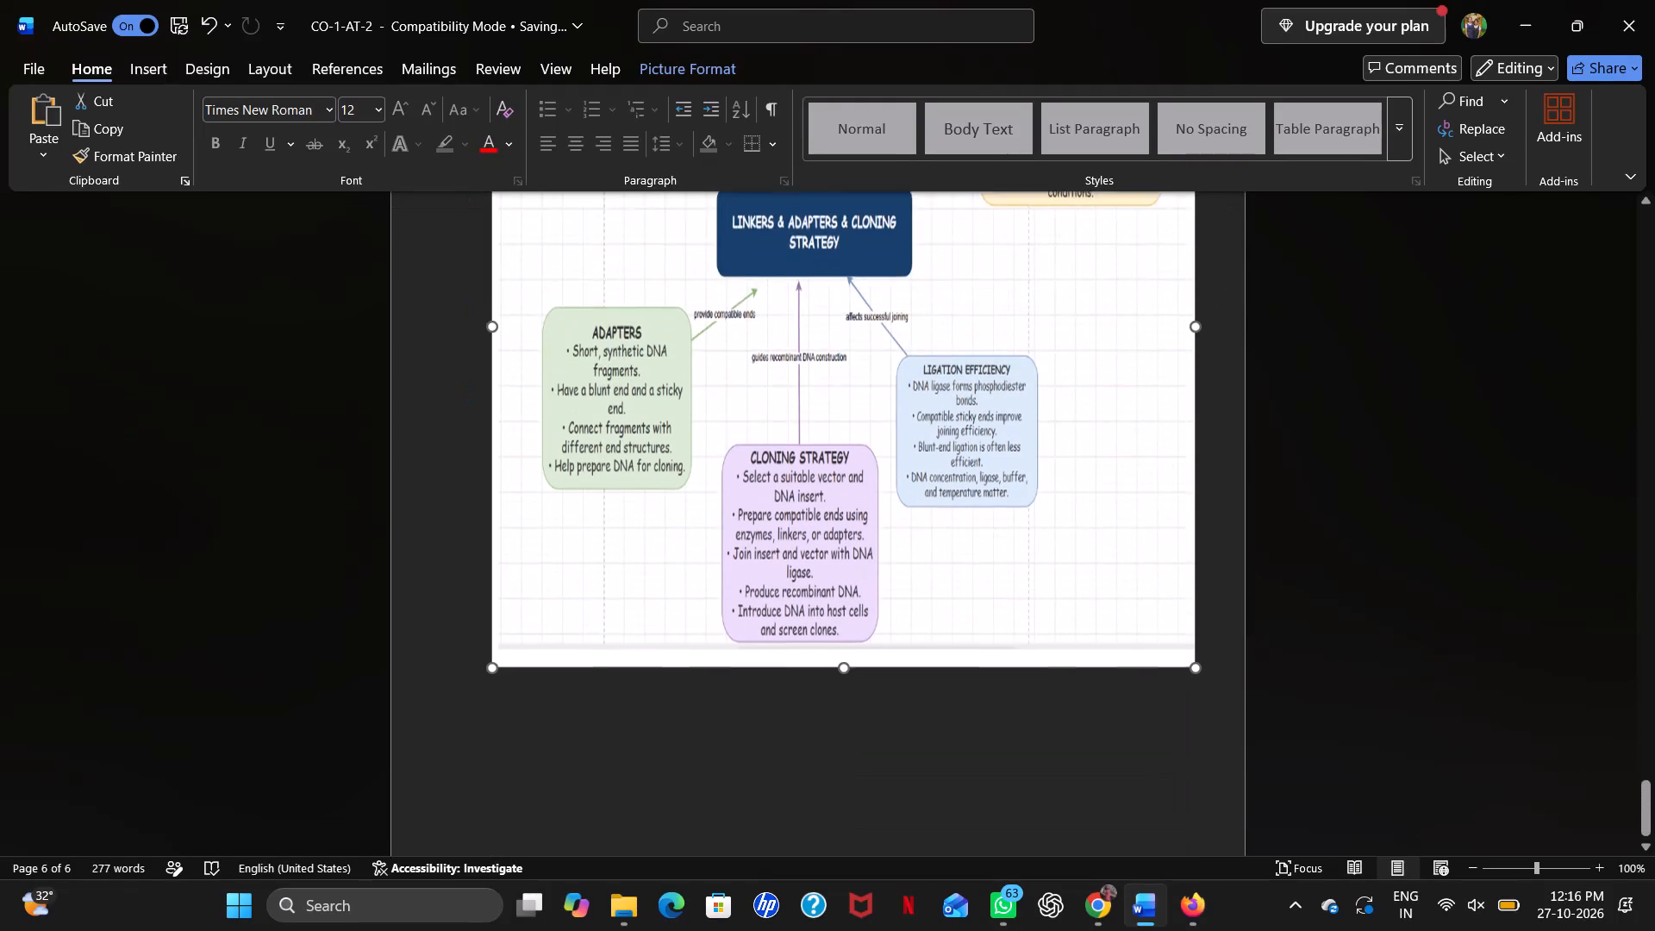
pyautogui.scroll(-1, 972, 628)
pyautogui.click(655, 668)
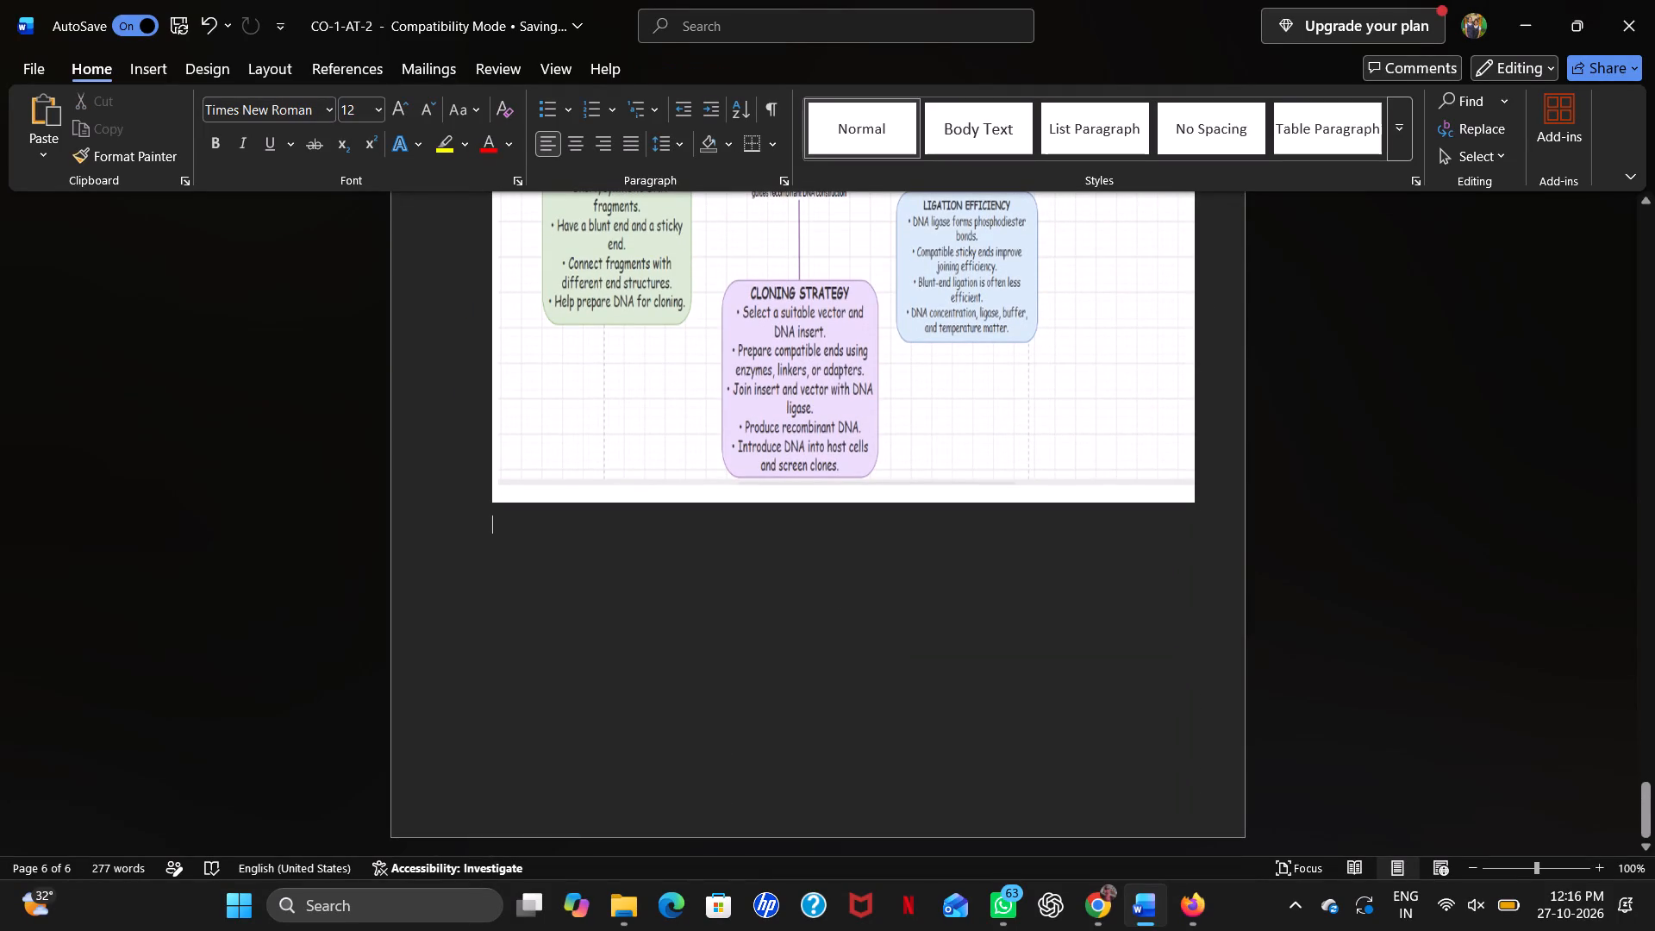
pyautogui.press('Return')
pyautogui.press('Return')
pyautogui.press('Return')
pyautogui.press('Return')
pyautogui.press('Return')
pyautogui.press('Return')
pyautogui.press('Return')
pyautogui.press('Return')
pyautogui.press('Return')
pyautogui.press('Return')
pyautogui.press('Return')
pyautogui.press('Return')
pyautogui.press('Return')
pyautogui.press('Return')
pyautogui.press('Return')
pyautogui.press('Return')
pyautogui.press('Return')
pyautogui.press('Return')
pyautogui.press('Return')
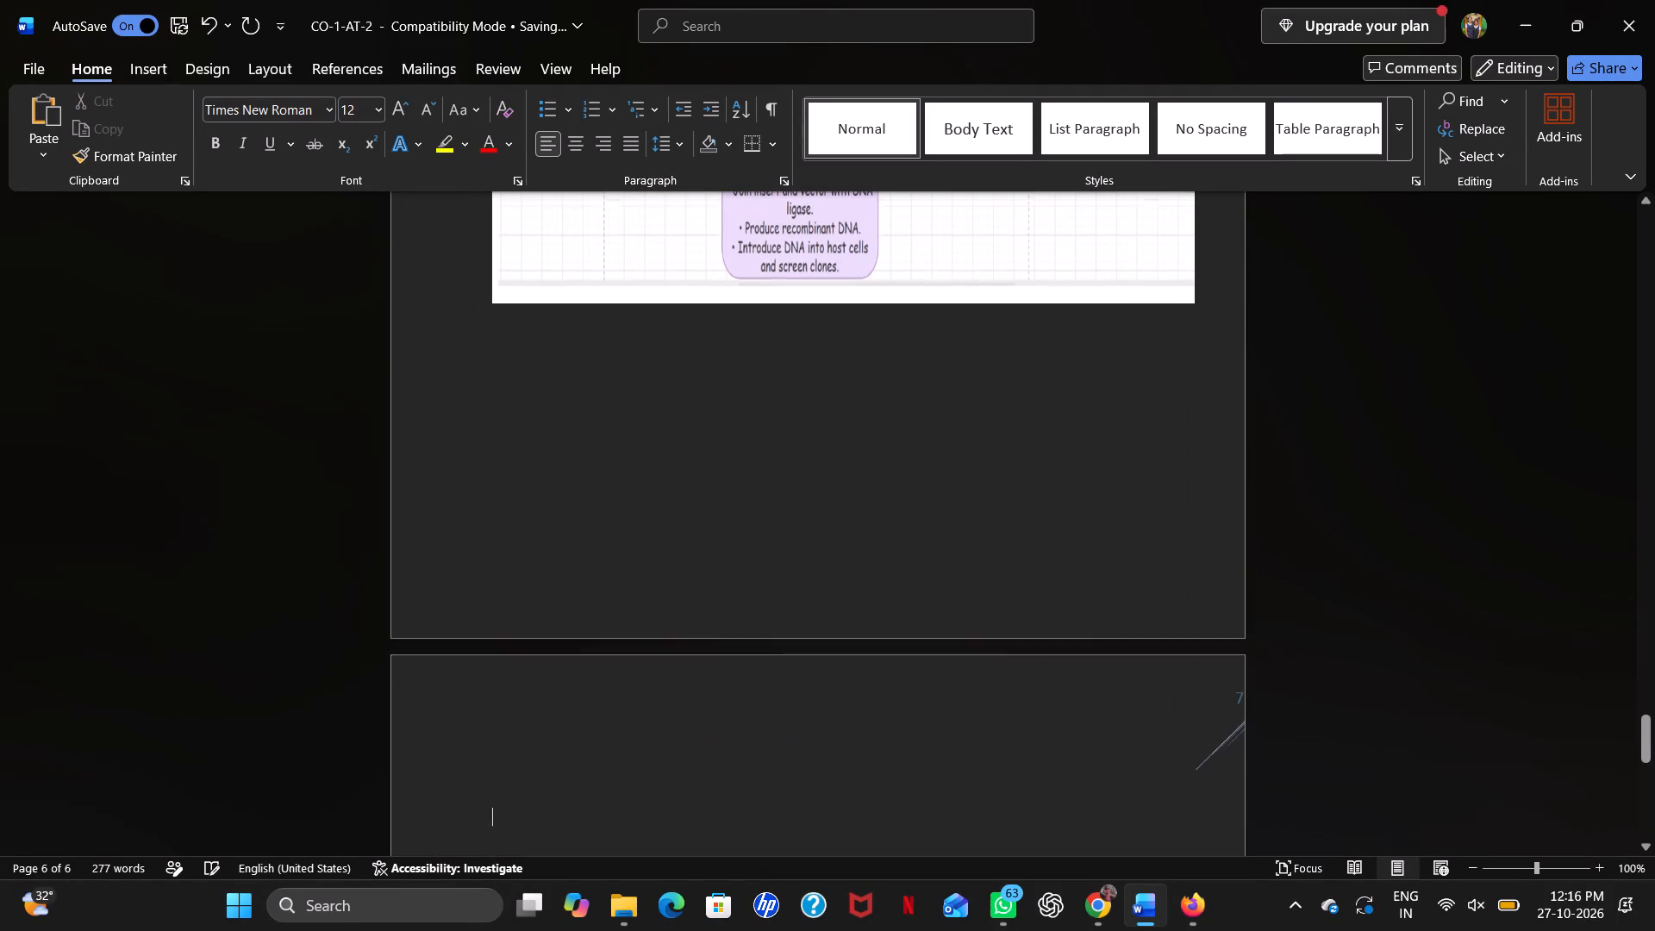
pyautogui.scroll(-1, 655, 668)
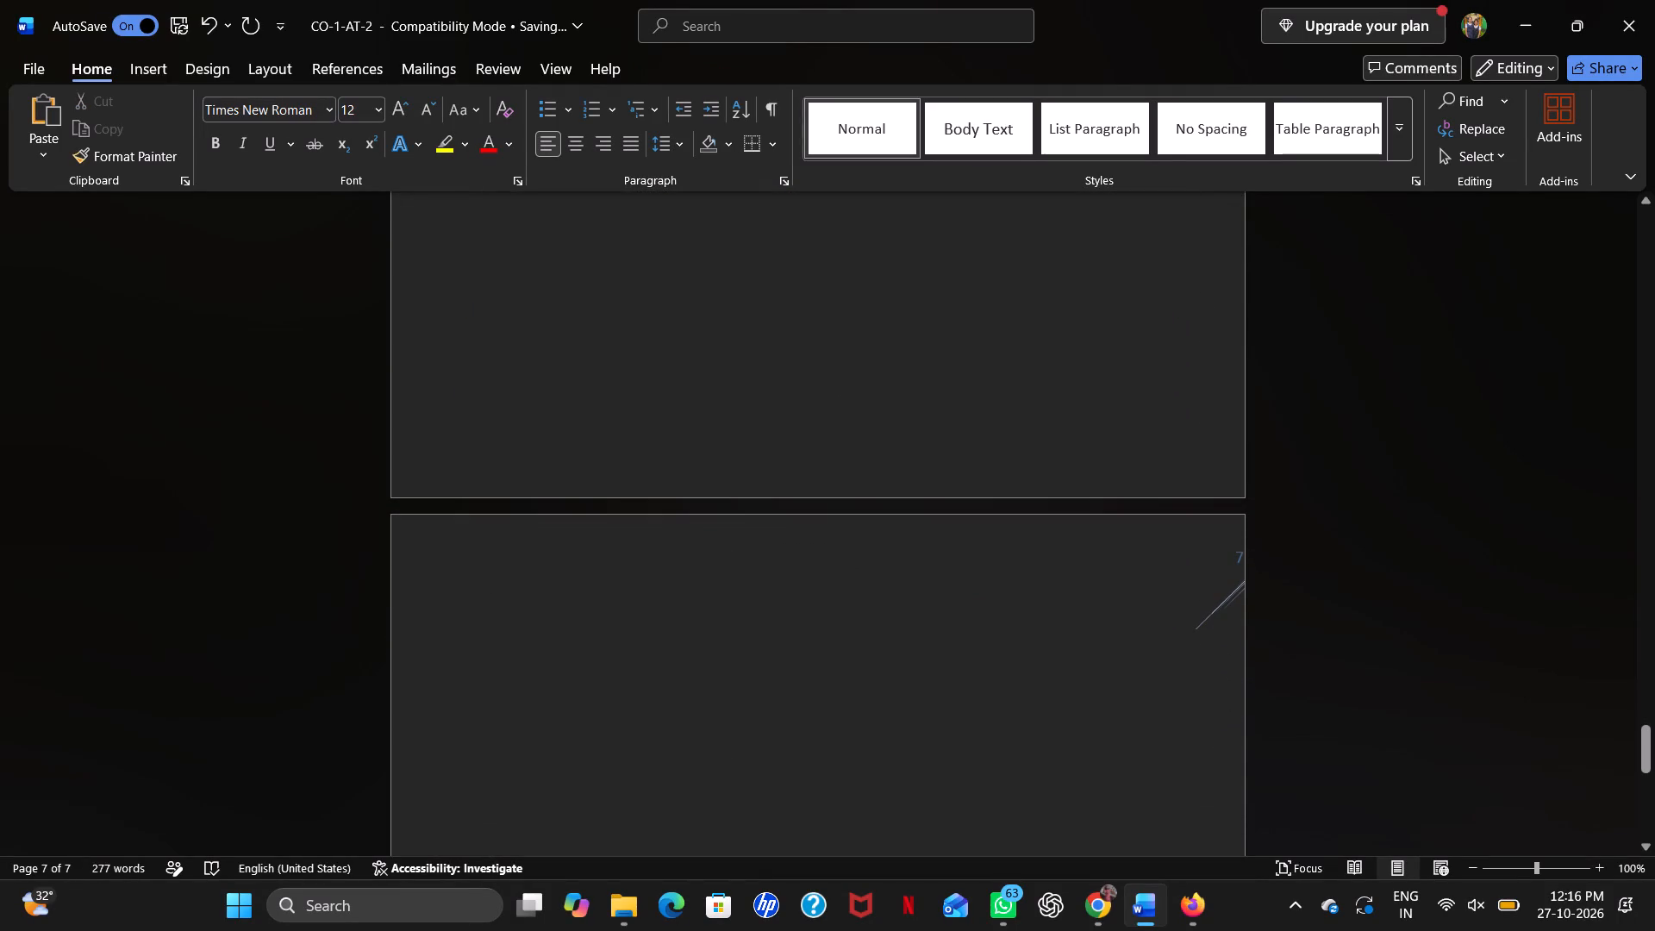
pyautogui.press('5')
pyautogui.press('.')
# Move the number 5 up by two lines, close to the top margin of page 7.
pyautogui.scroll(-1, 655, 668)
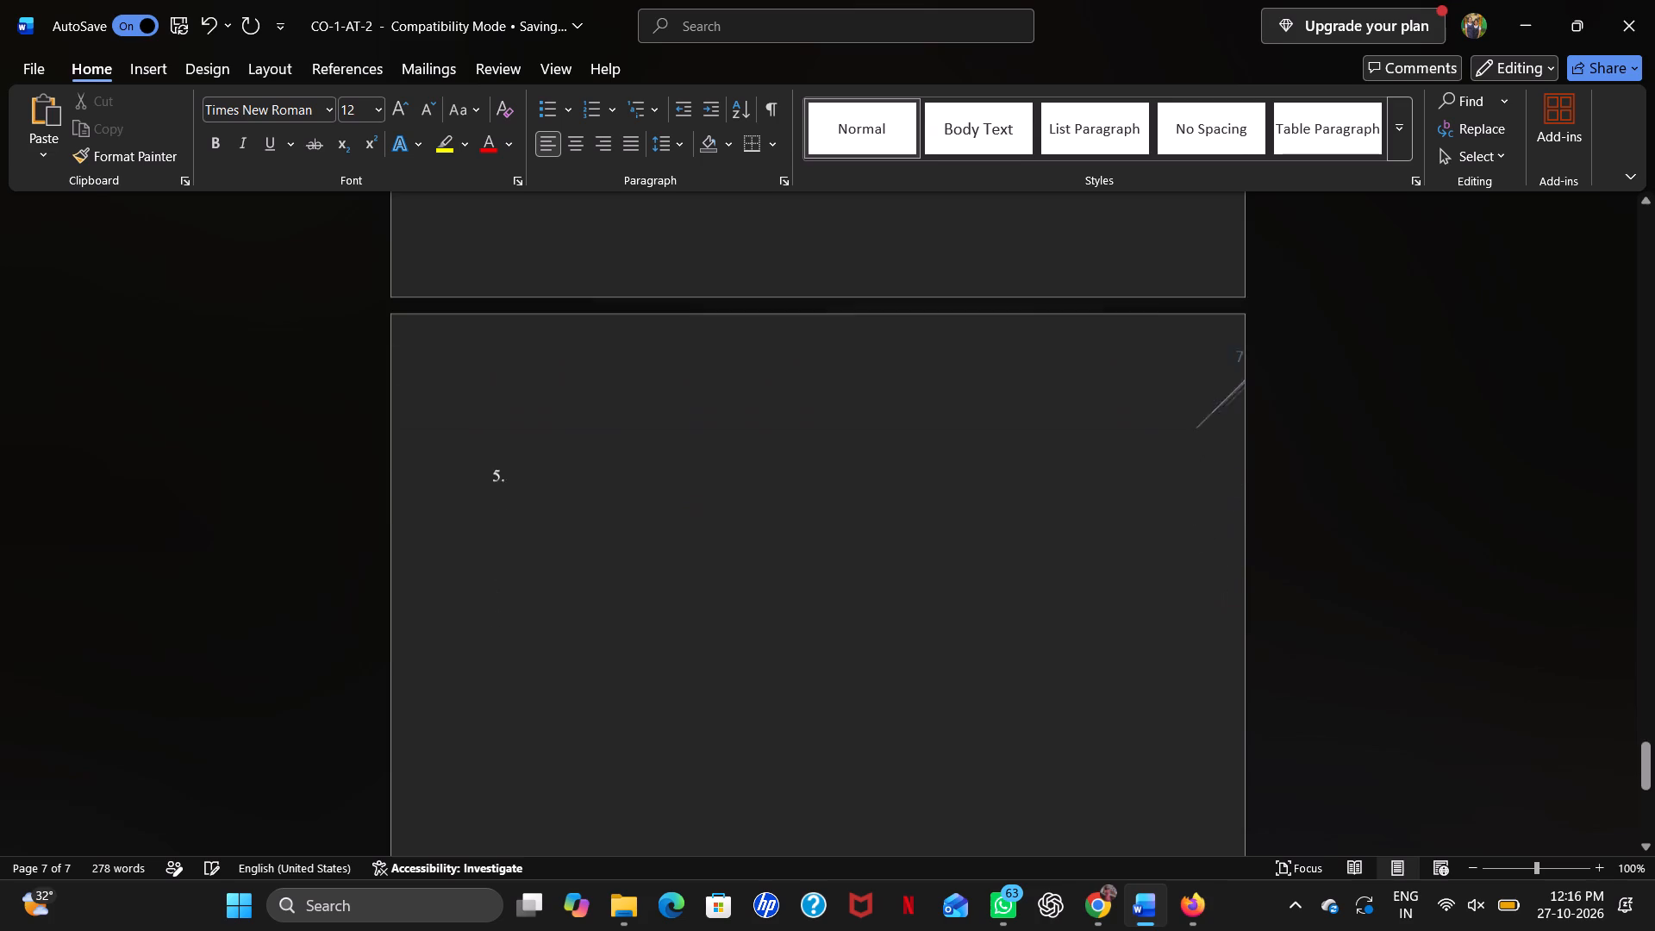
pyautogui.scroll(-1, 655, 668)
pyautogui.click(486, 446)
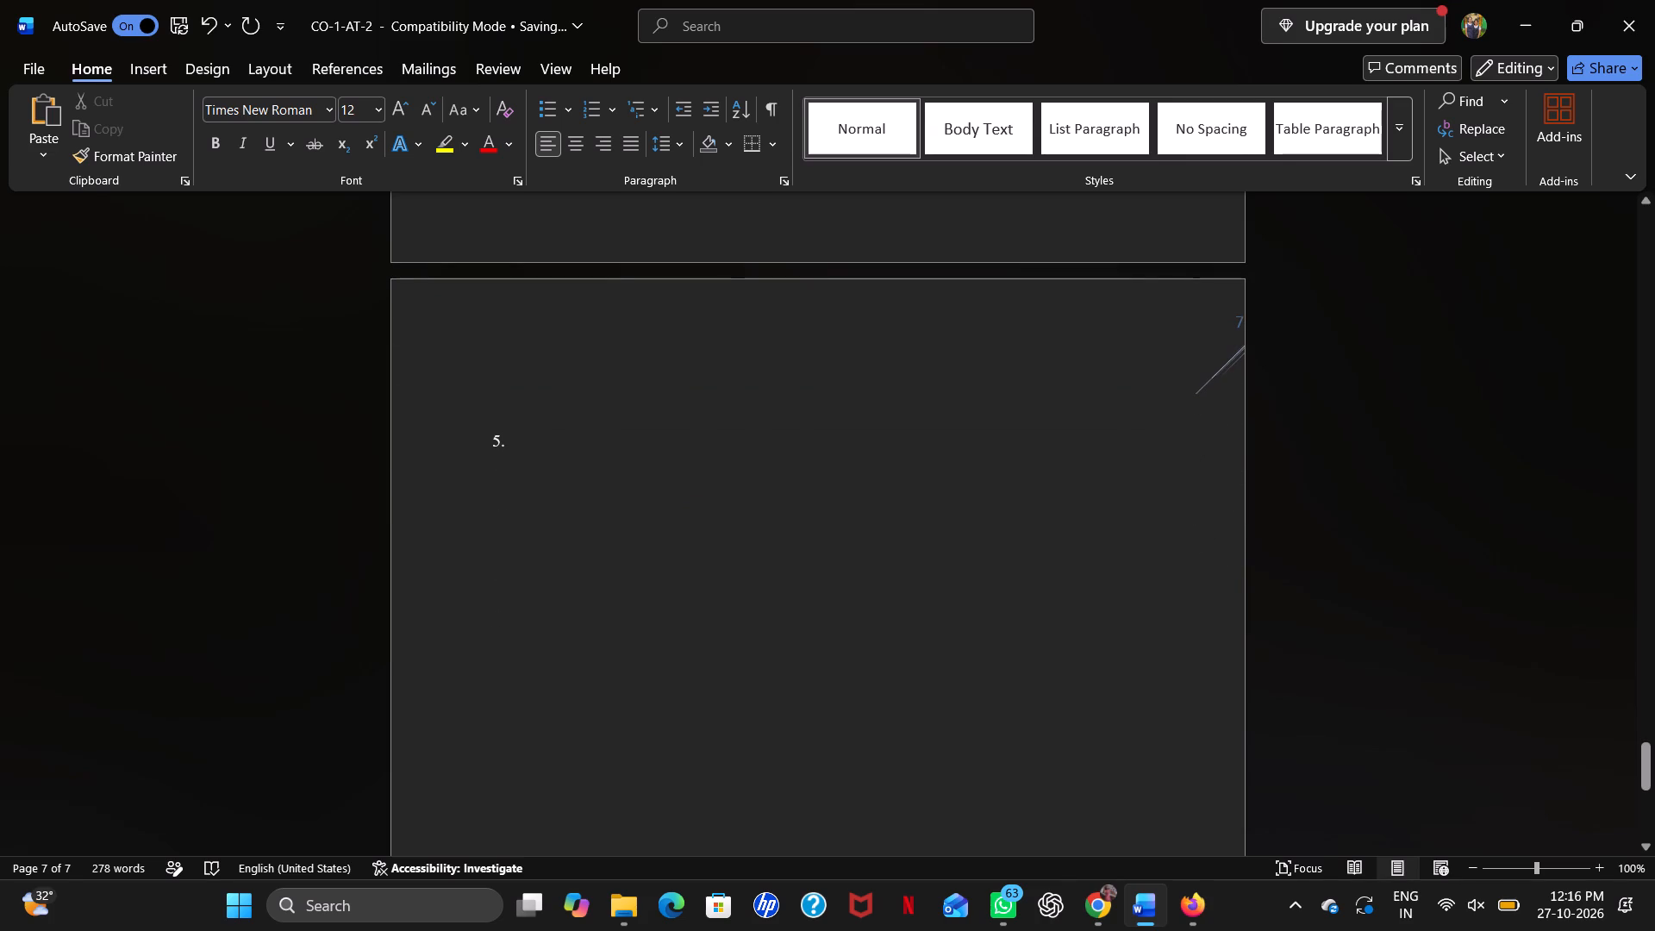
pyautogui.press('BackSpace')
pyautogui.press('BackSpace')
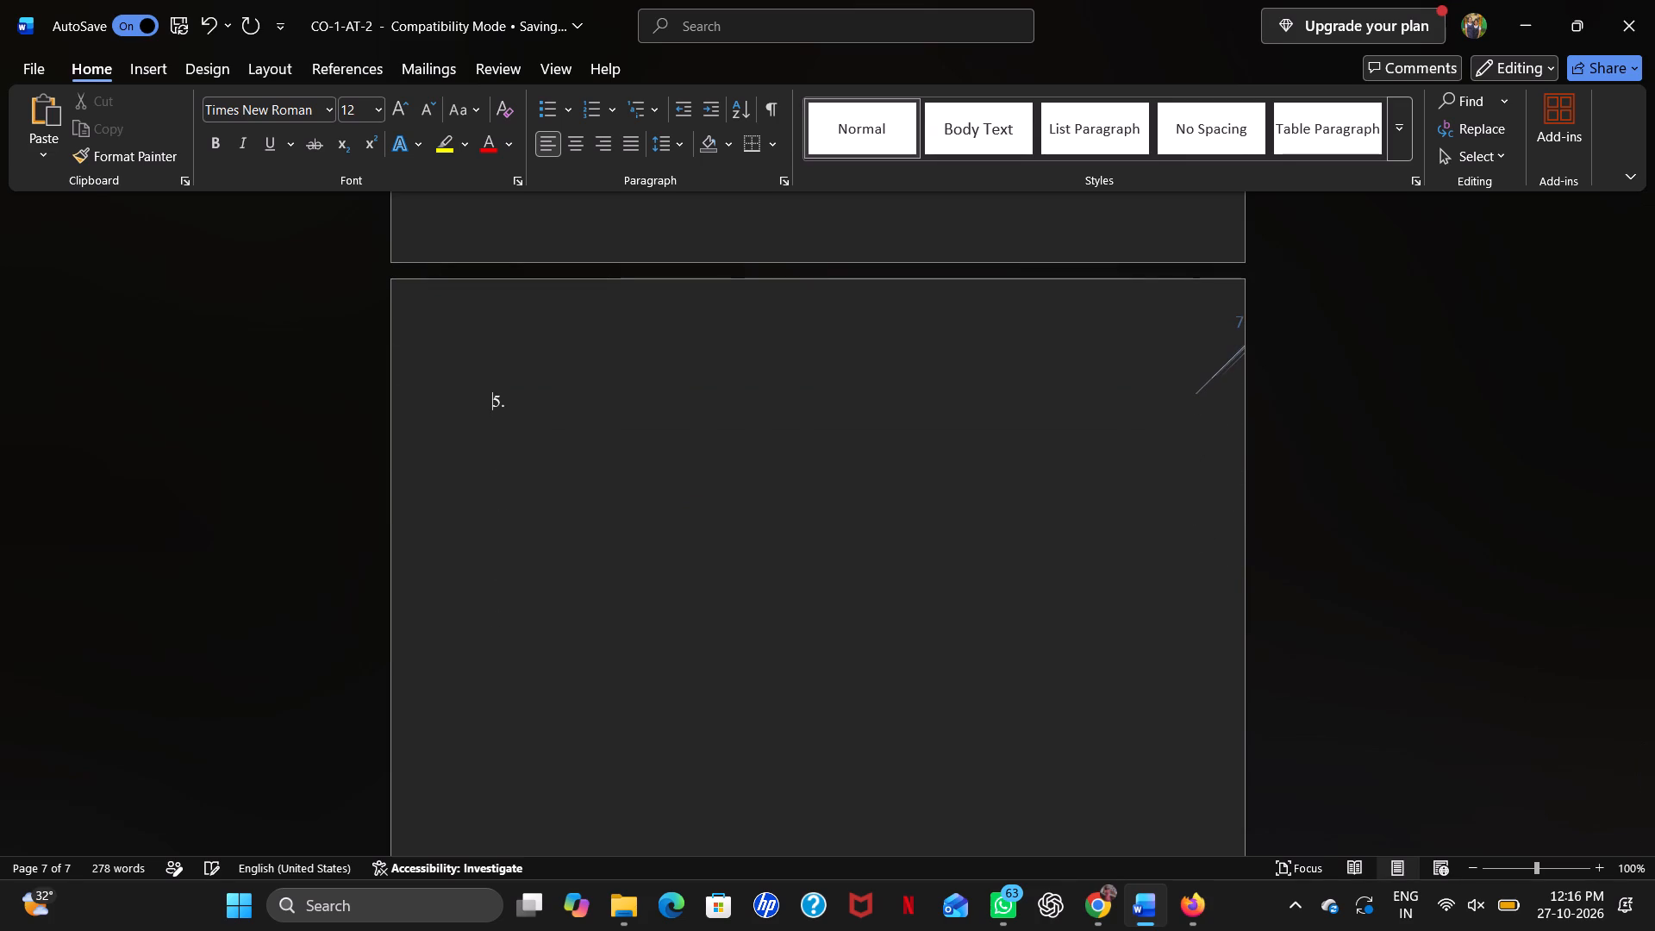
pyautogui.press('BackSpace')
pyautogui.press('Return')
# Add four blank lines below the number 5.
pyautogui.click(567, 477)
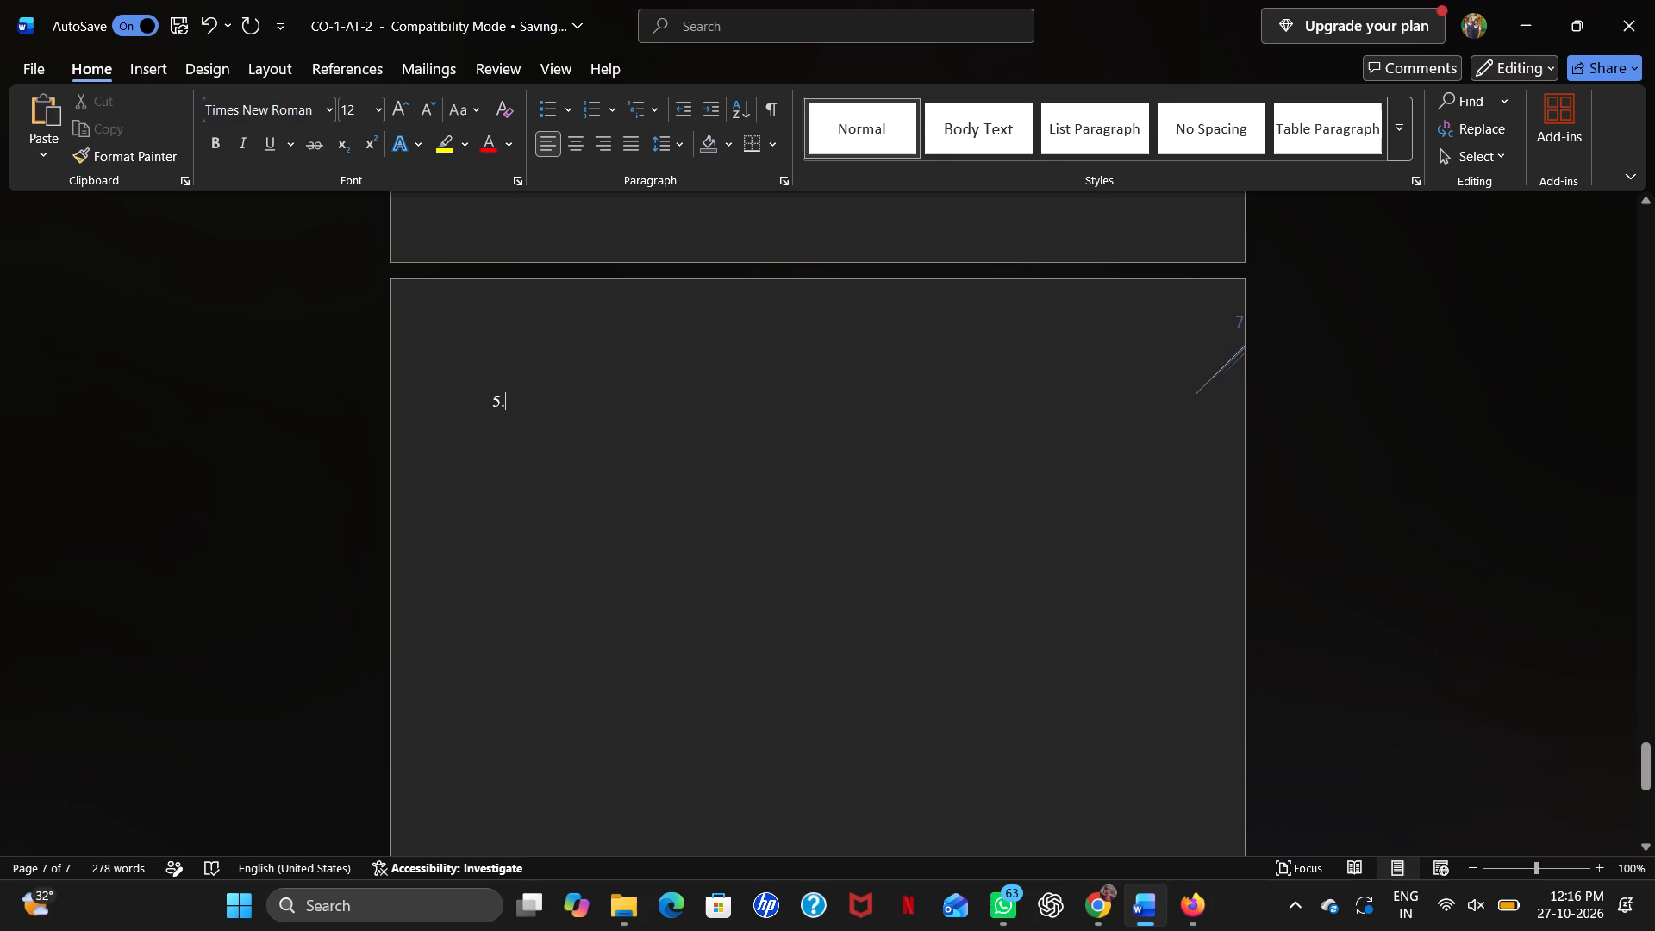
pyautogui.press('Return')
pyautogui.press('Return')
pyautogui.press('Return')
pyautogui.press('Return')
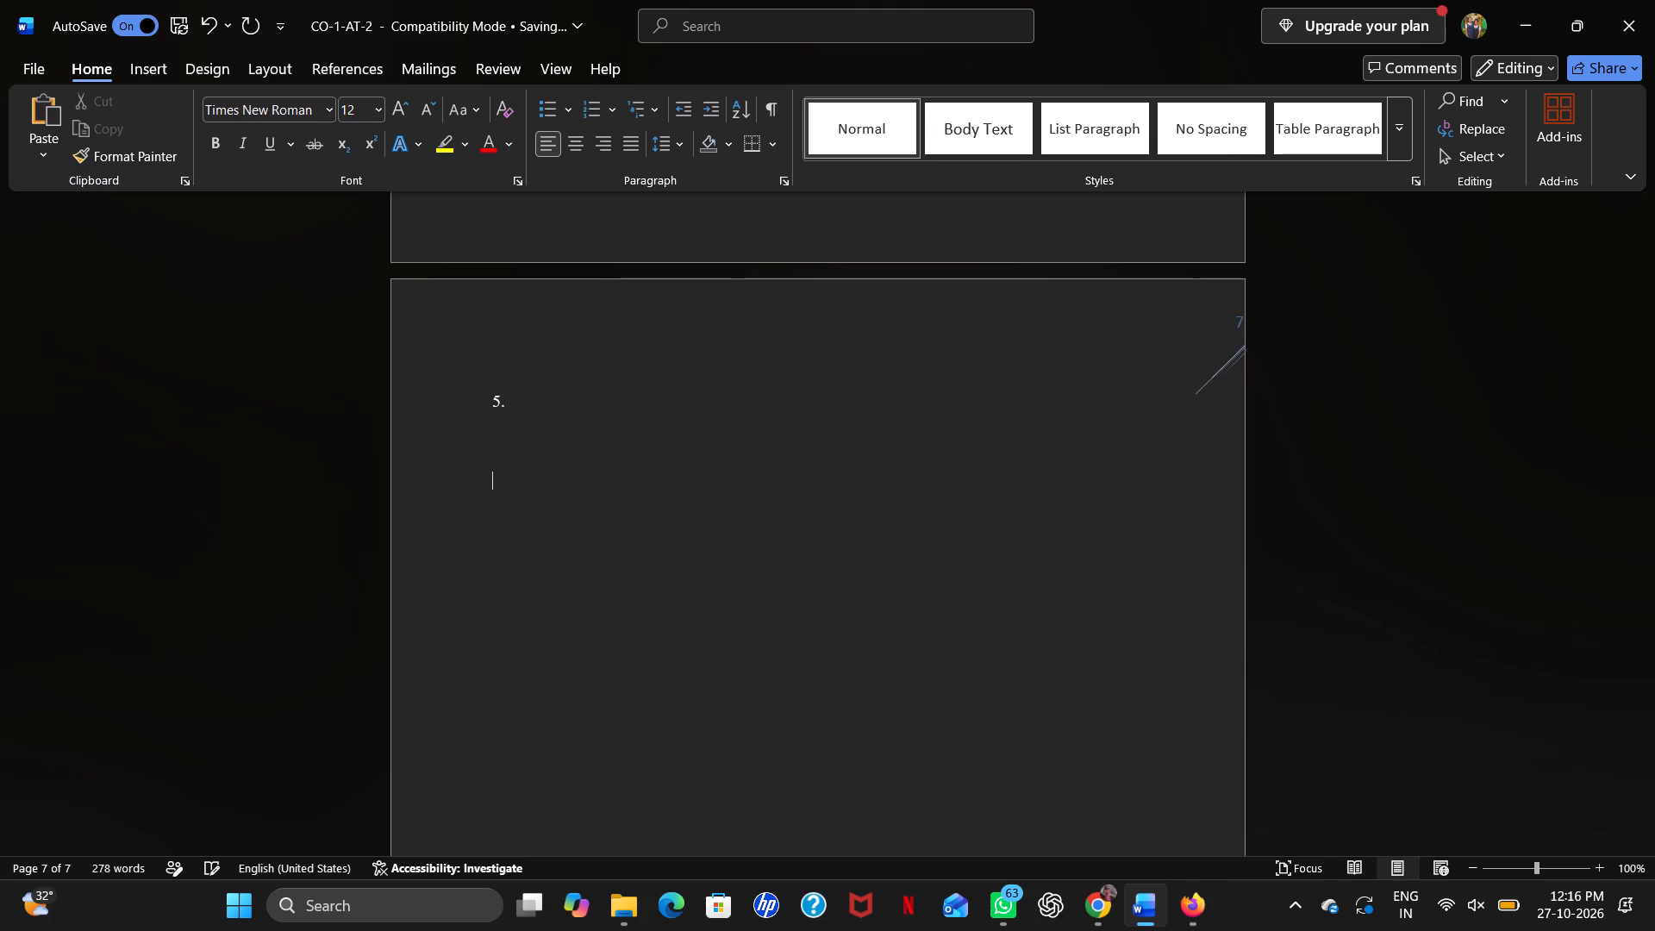
# Switch to the reference PDF in Firefox and view the Blotting Techniques concept map on page 5.
pyautogui.click(1202, 913)
pyautogui.scroll(-3, 907, 604)
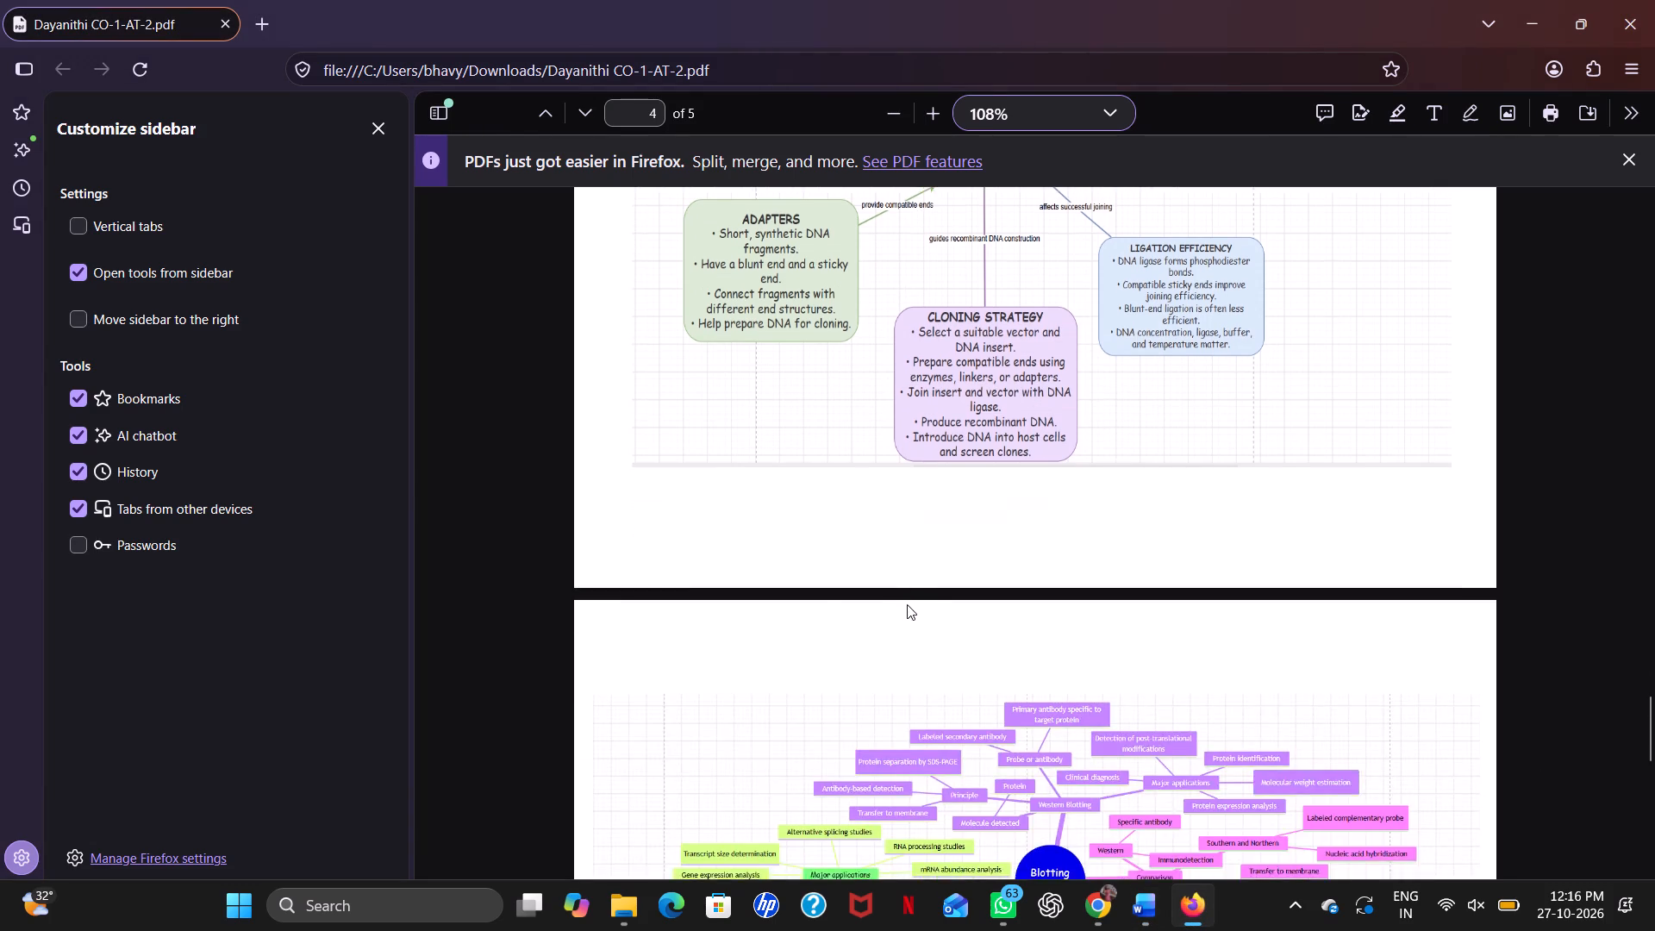
pyautogui.scroll(-4, 907, 604)
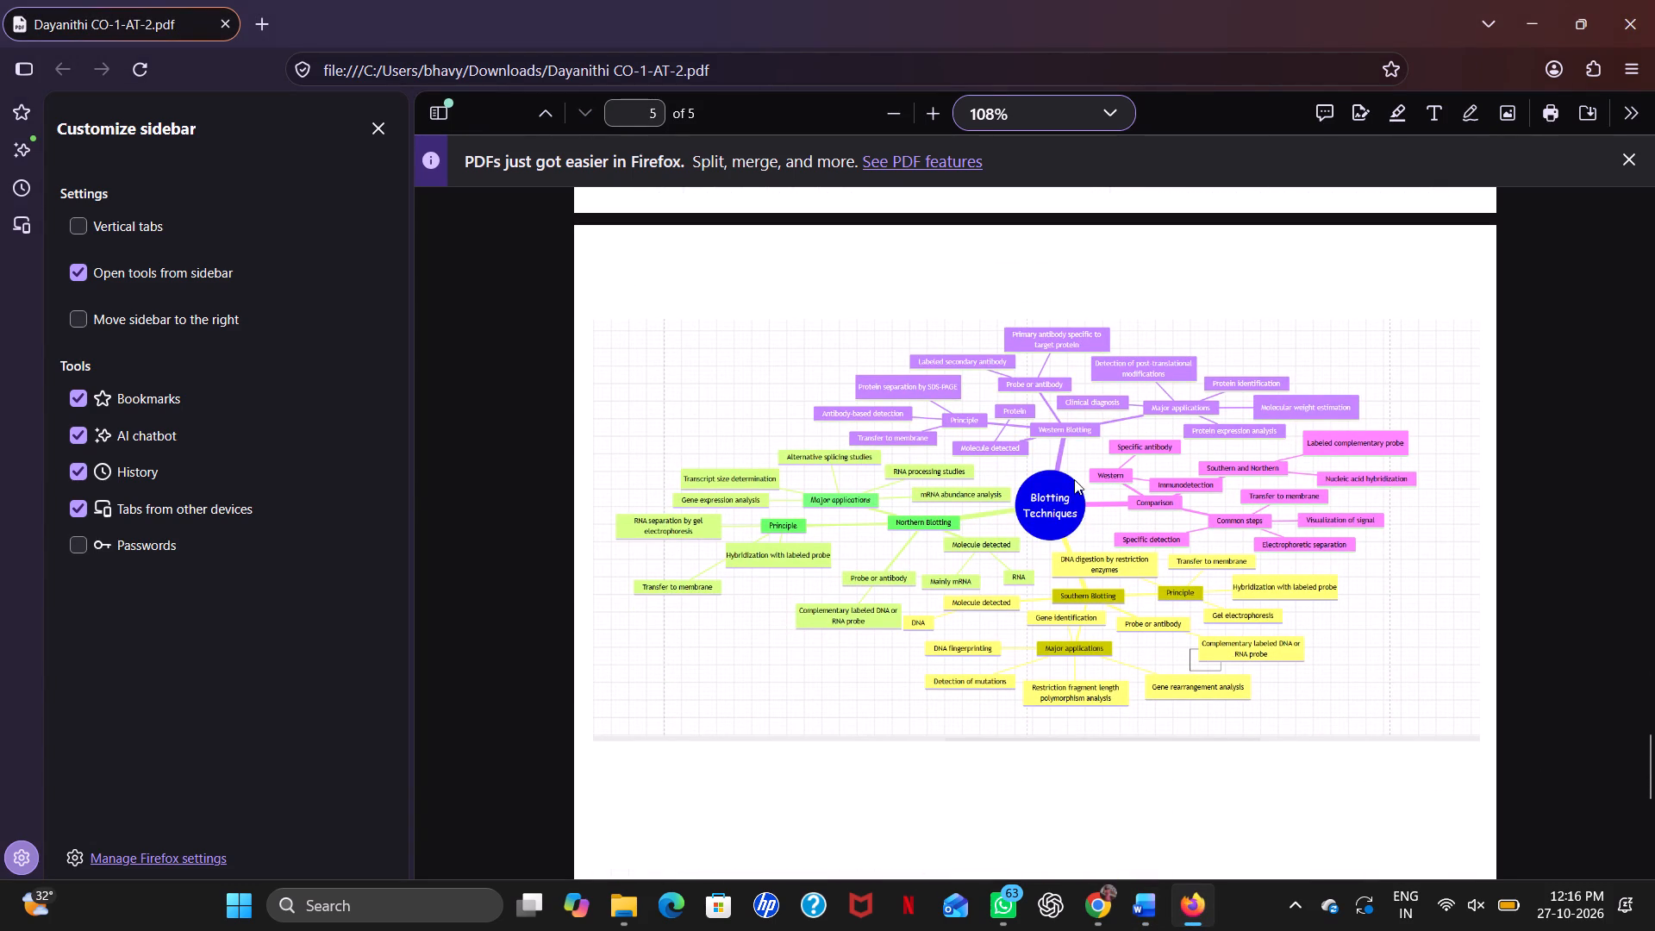
# Back in the Word document, copy the Q5 Nucleic Acid Blotting Techniques heading and question text on page 2.
pyautogui.click(1141, 922)
pyautogui.scroll(8, 1029, 427)
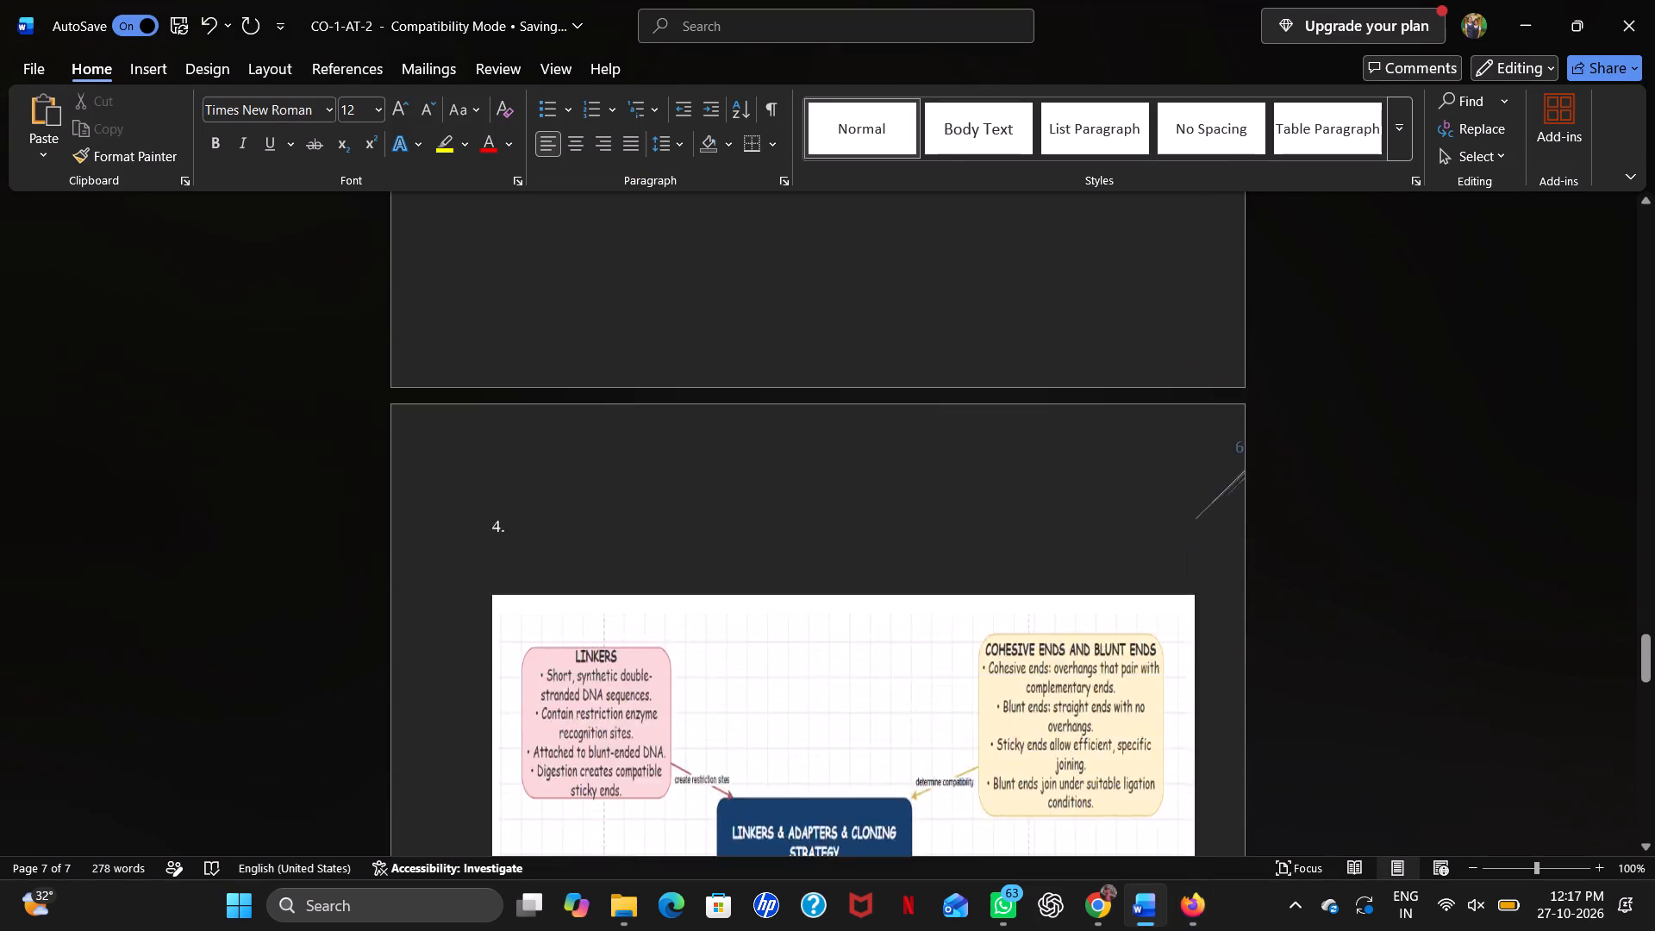
pyautogui.scroll(10, 1029, 427)
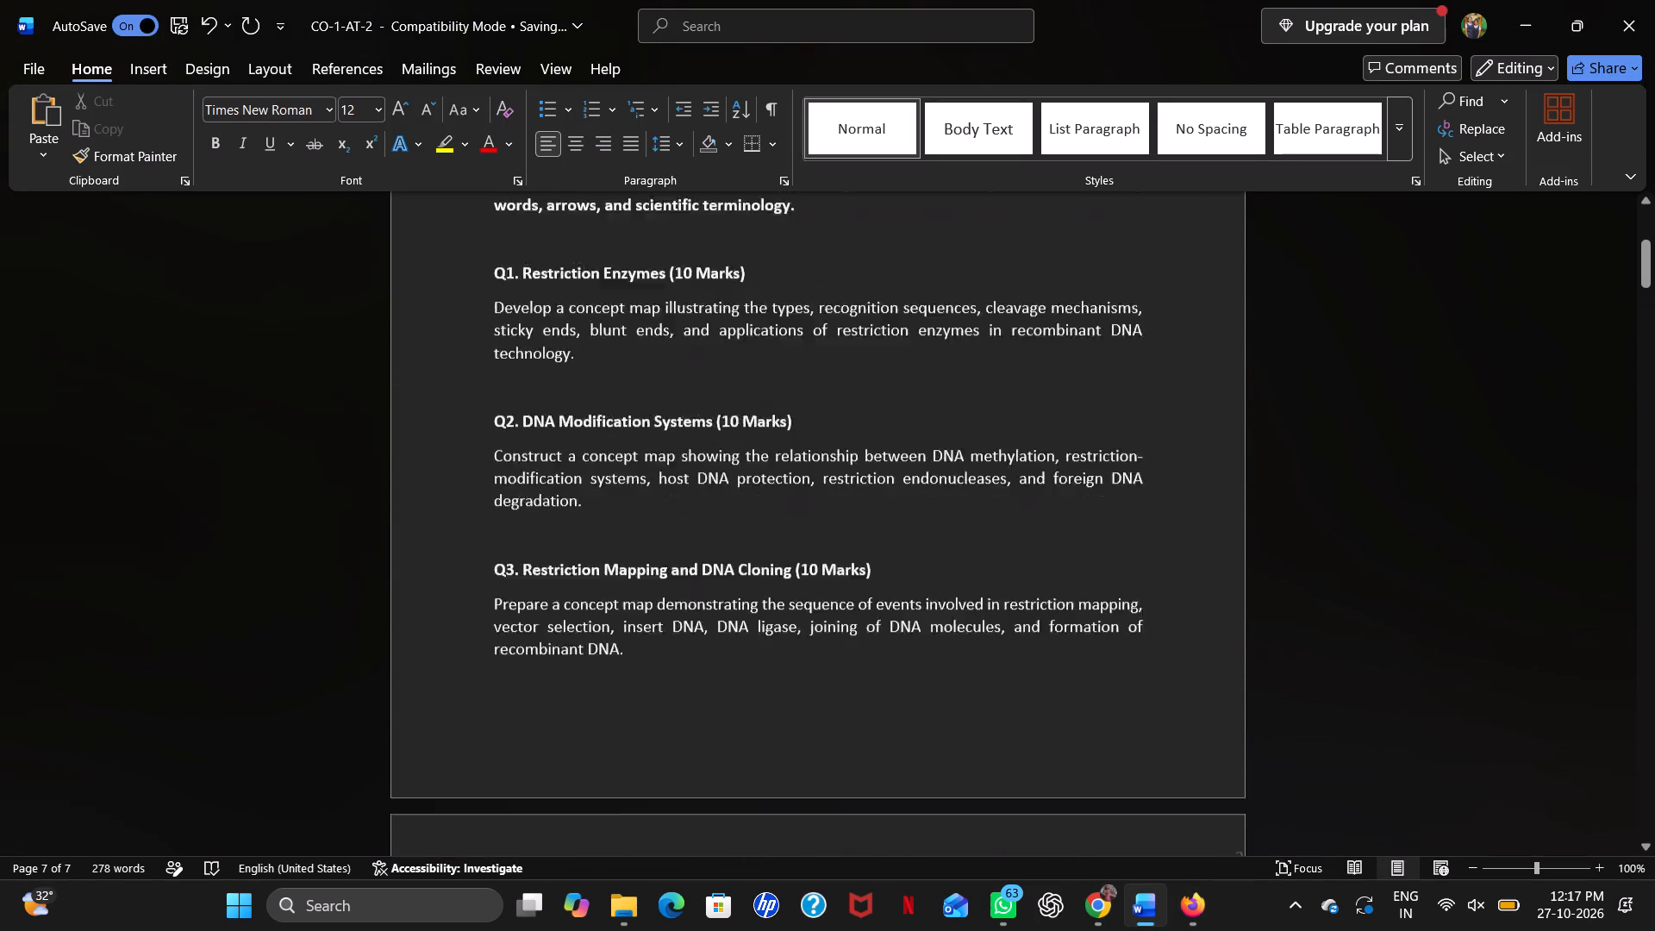
pyautogui.scroll(-1, 1029, 427)
pyautogui.scroll(1, 1029, 427)
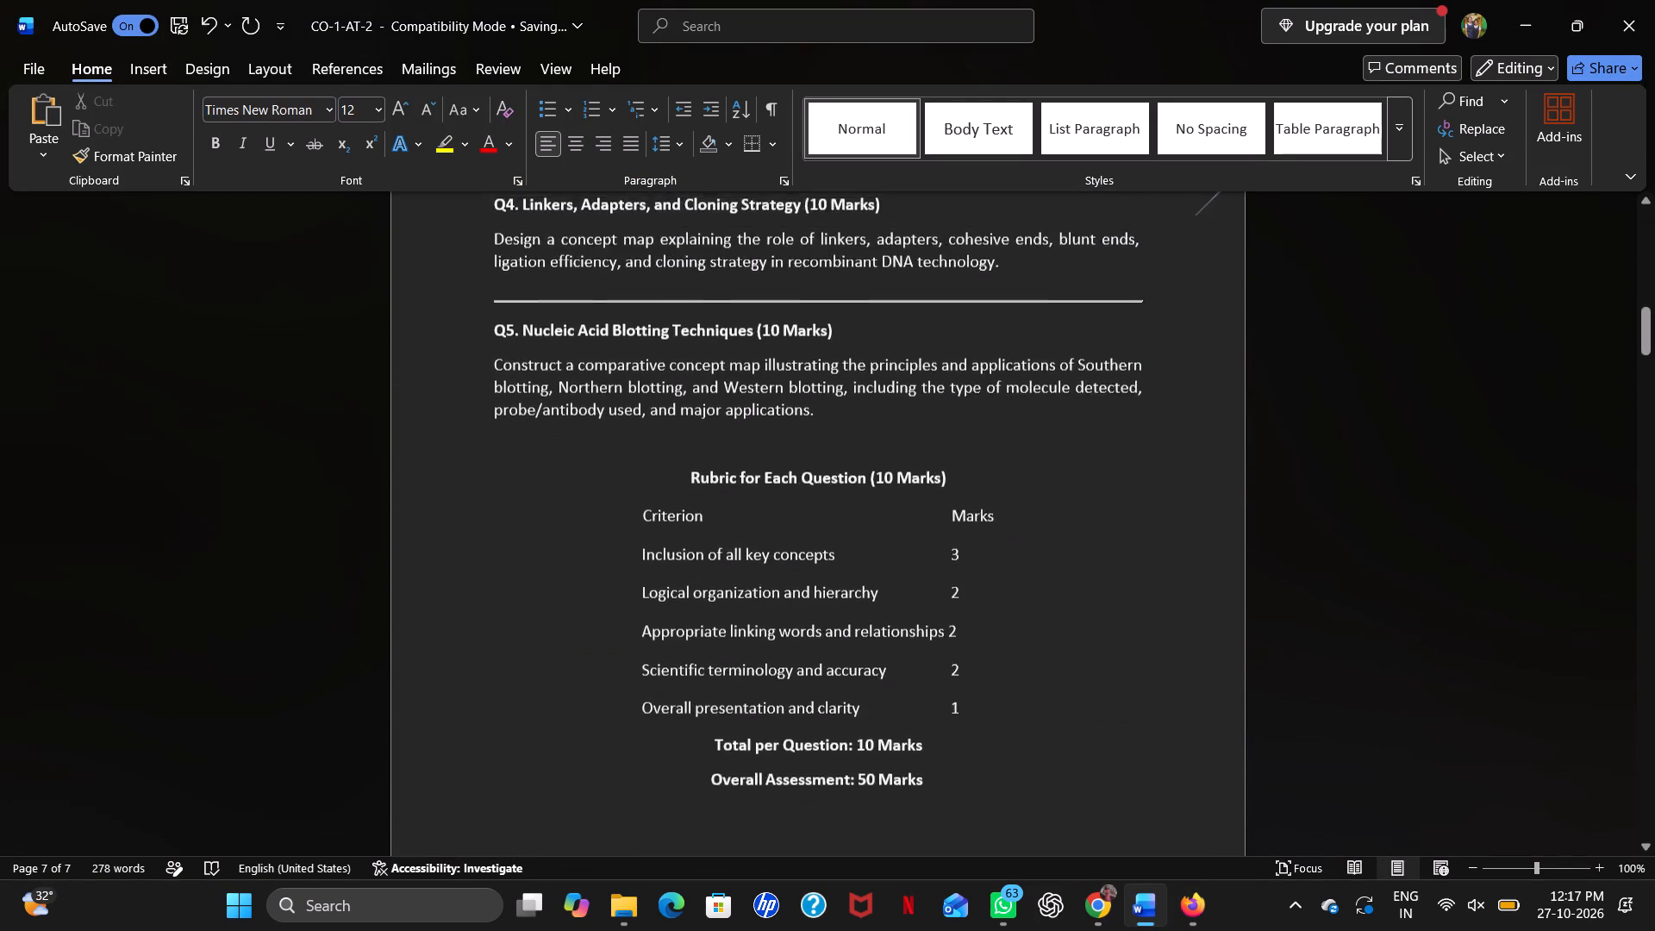
pyautogui.scroll(1, 1029, 427)
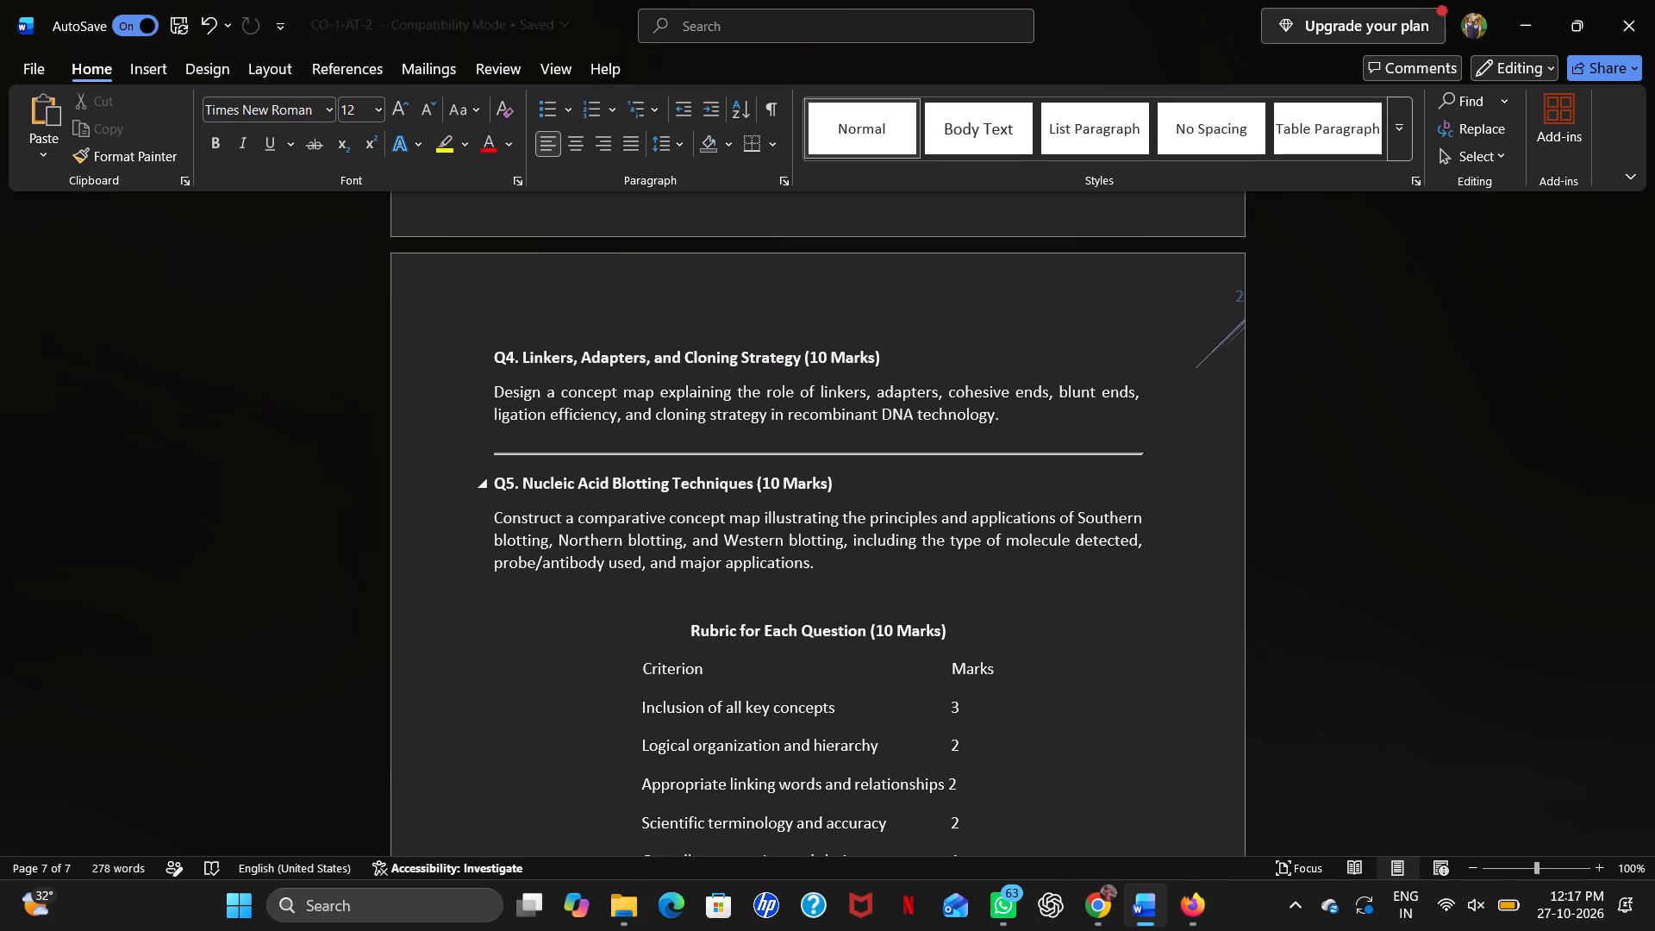
pyautogui.moveTo(492, 489); pyautogui.dragTo(1027, 593)
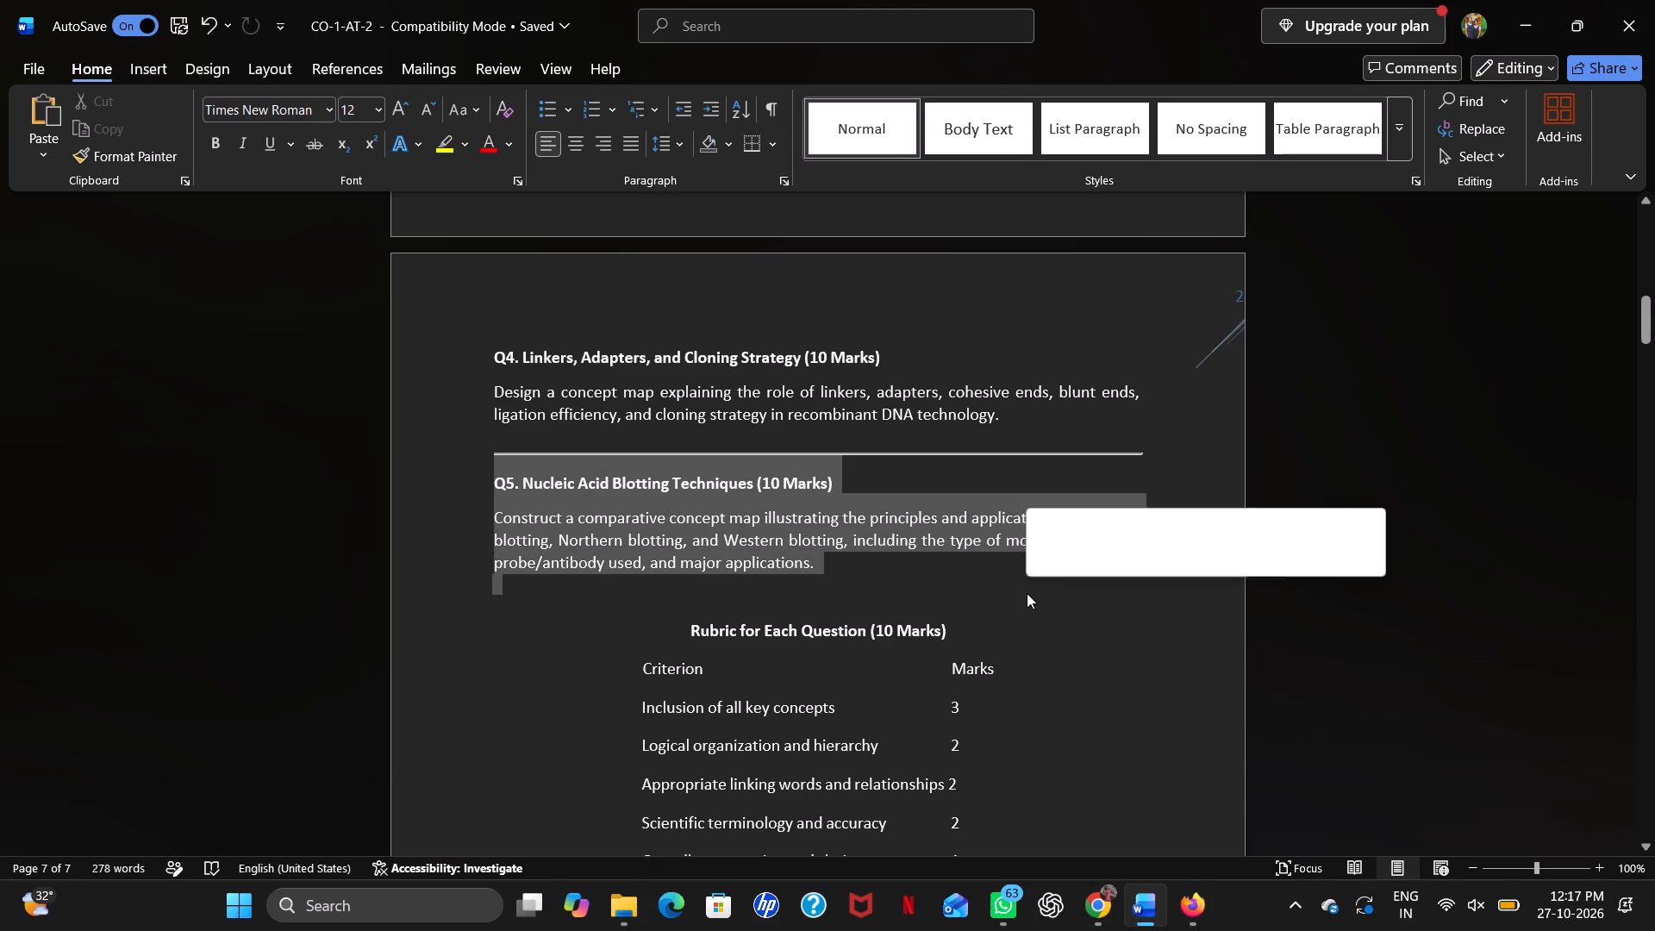
pyautogui.hotkey('ctrl', 'c')
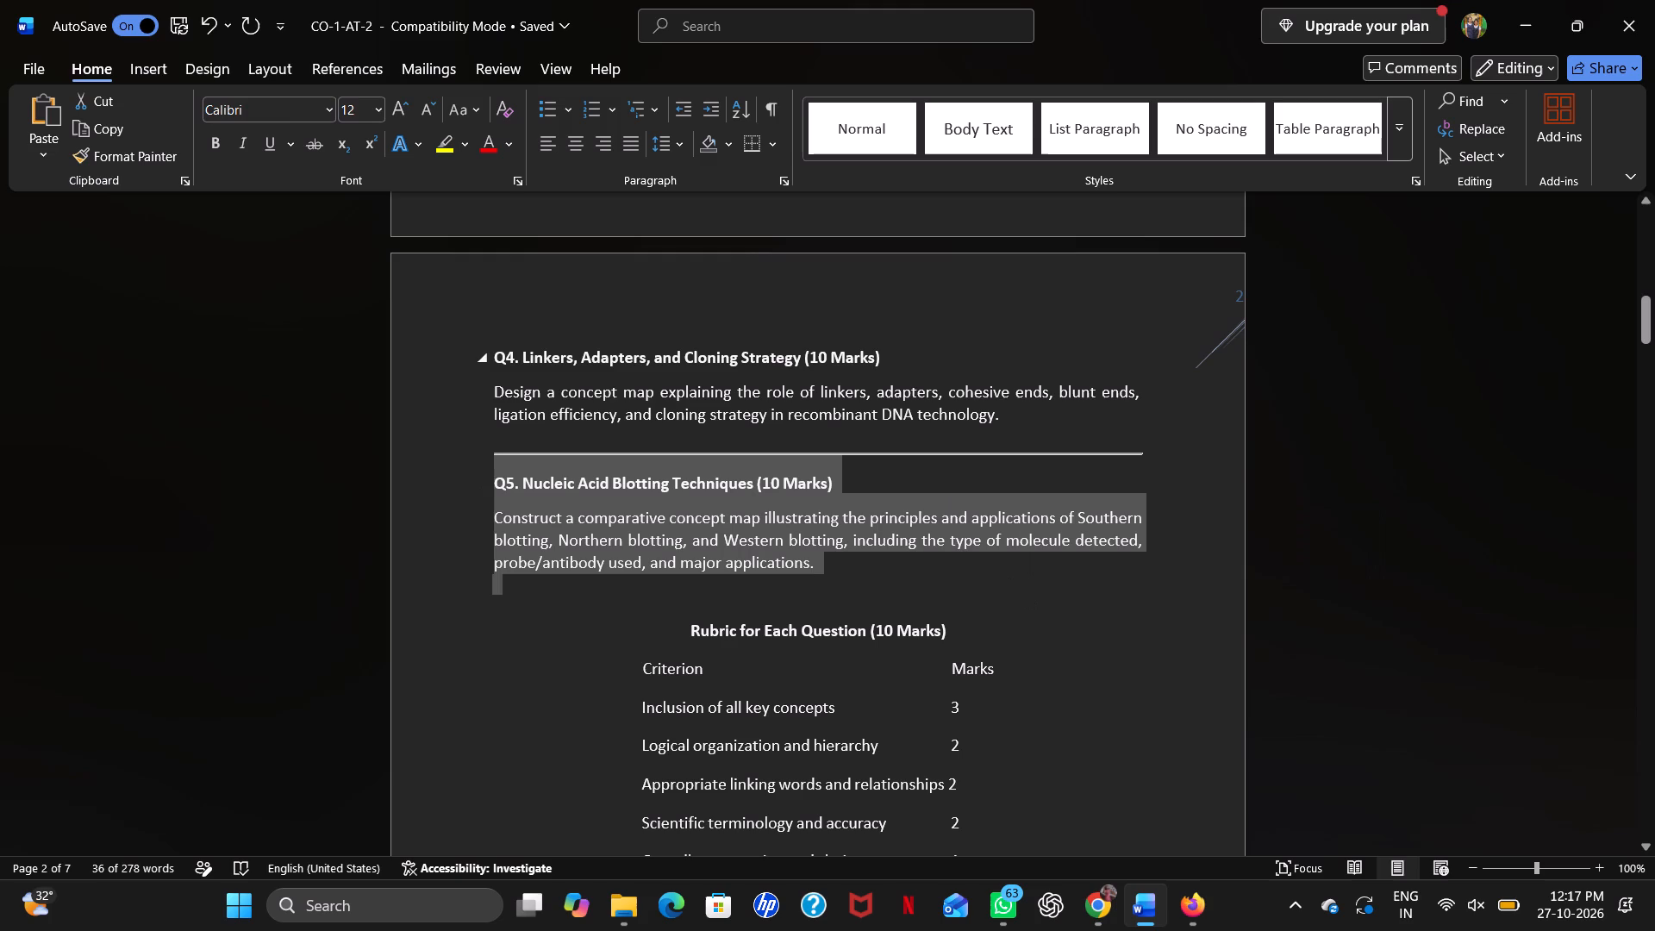
pyautogui.click(1088, 908)
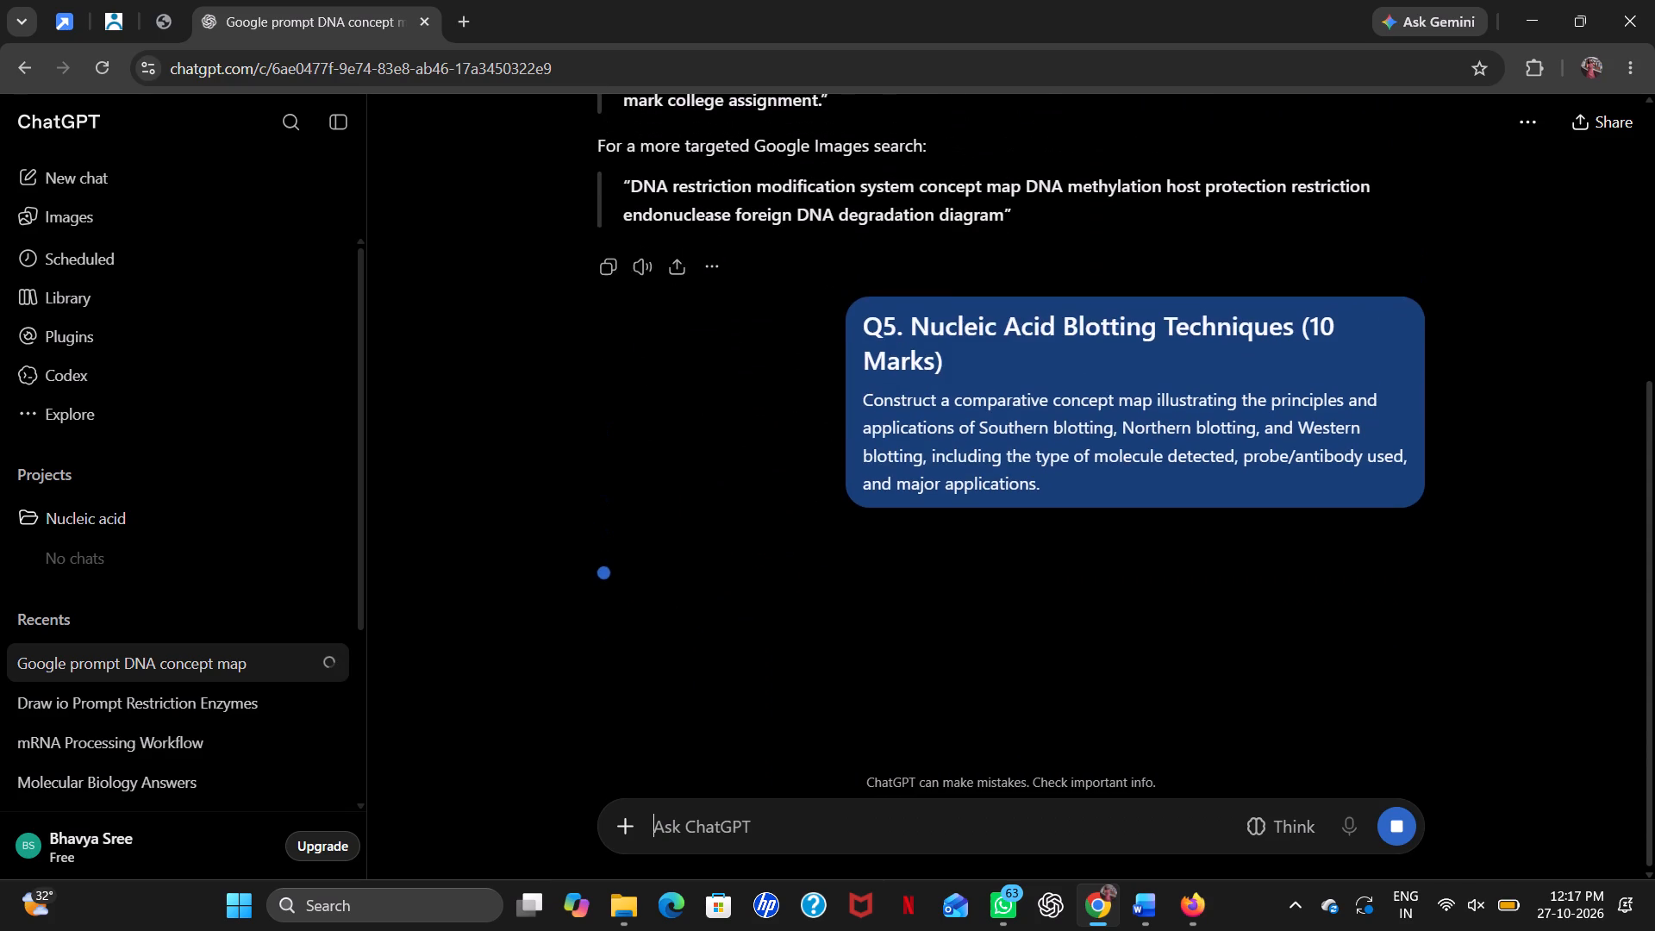
pyautogui.scroll(1, 736, 828)
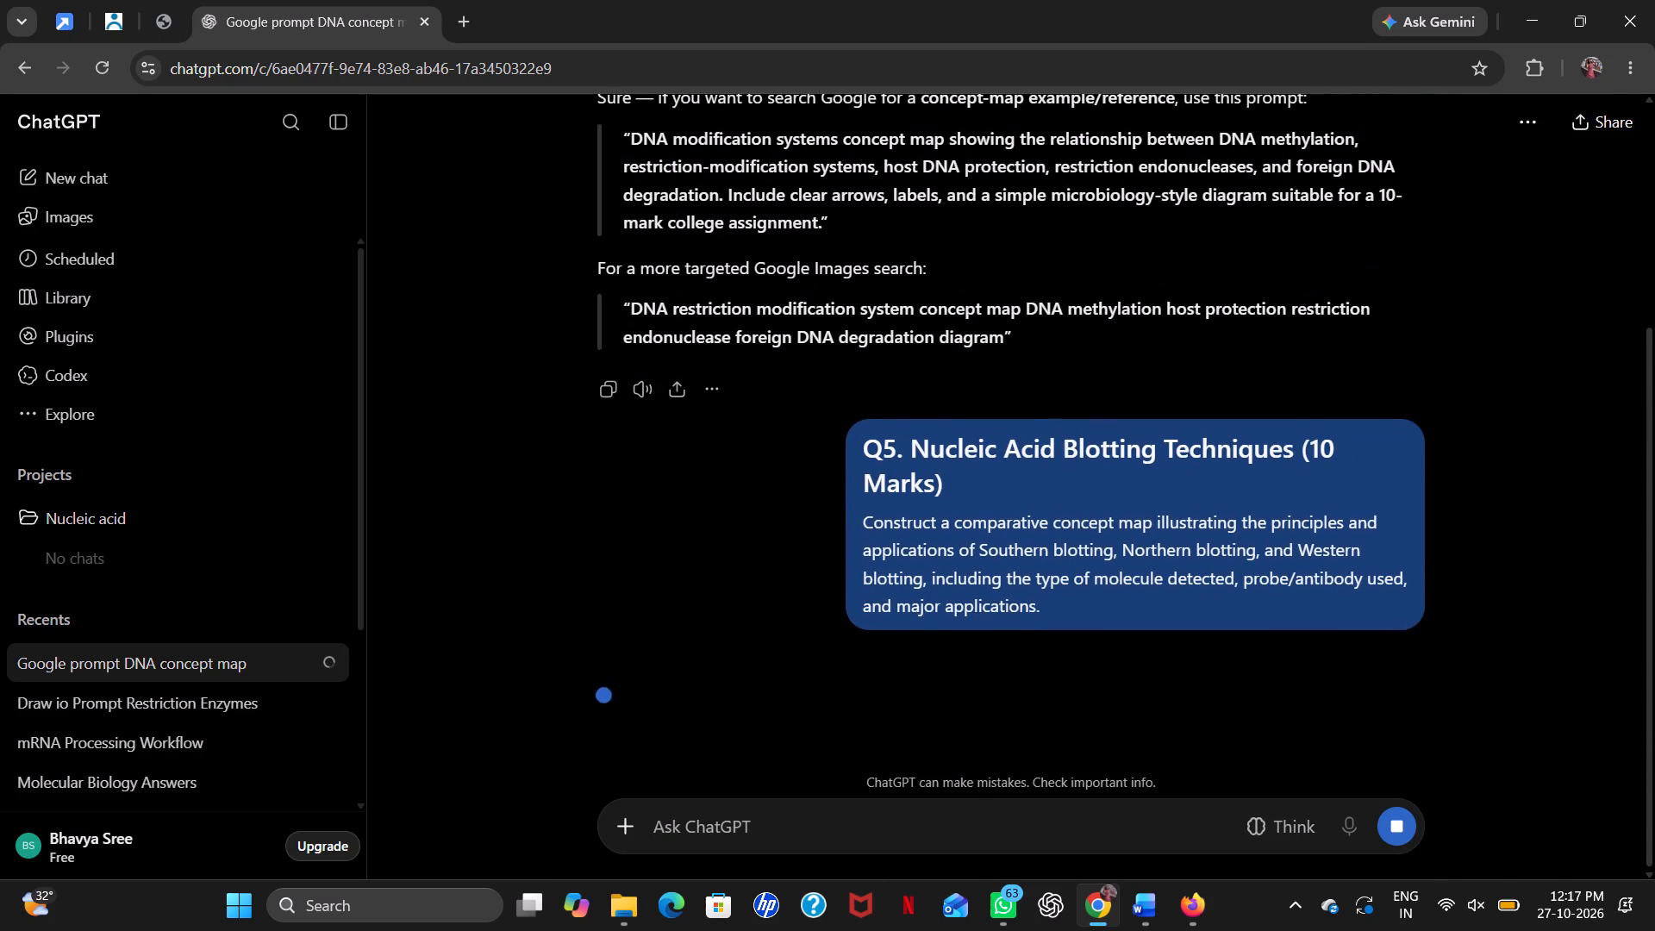
pyautogui.scroll(-1, 933, 761)
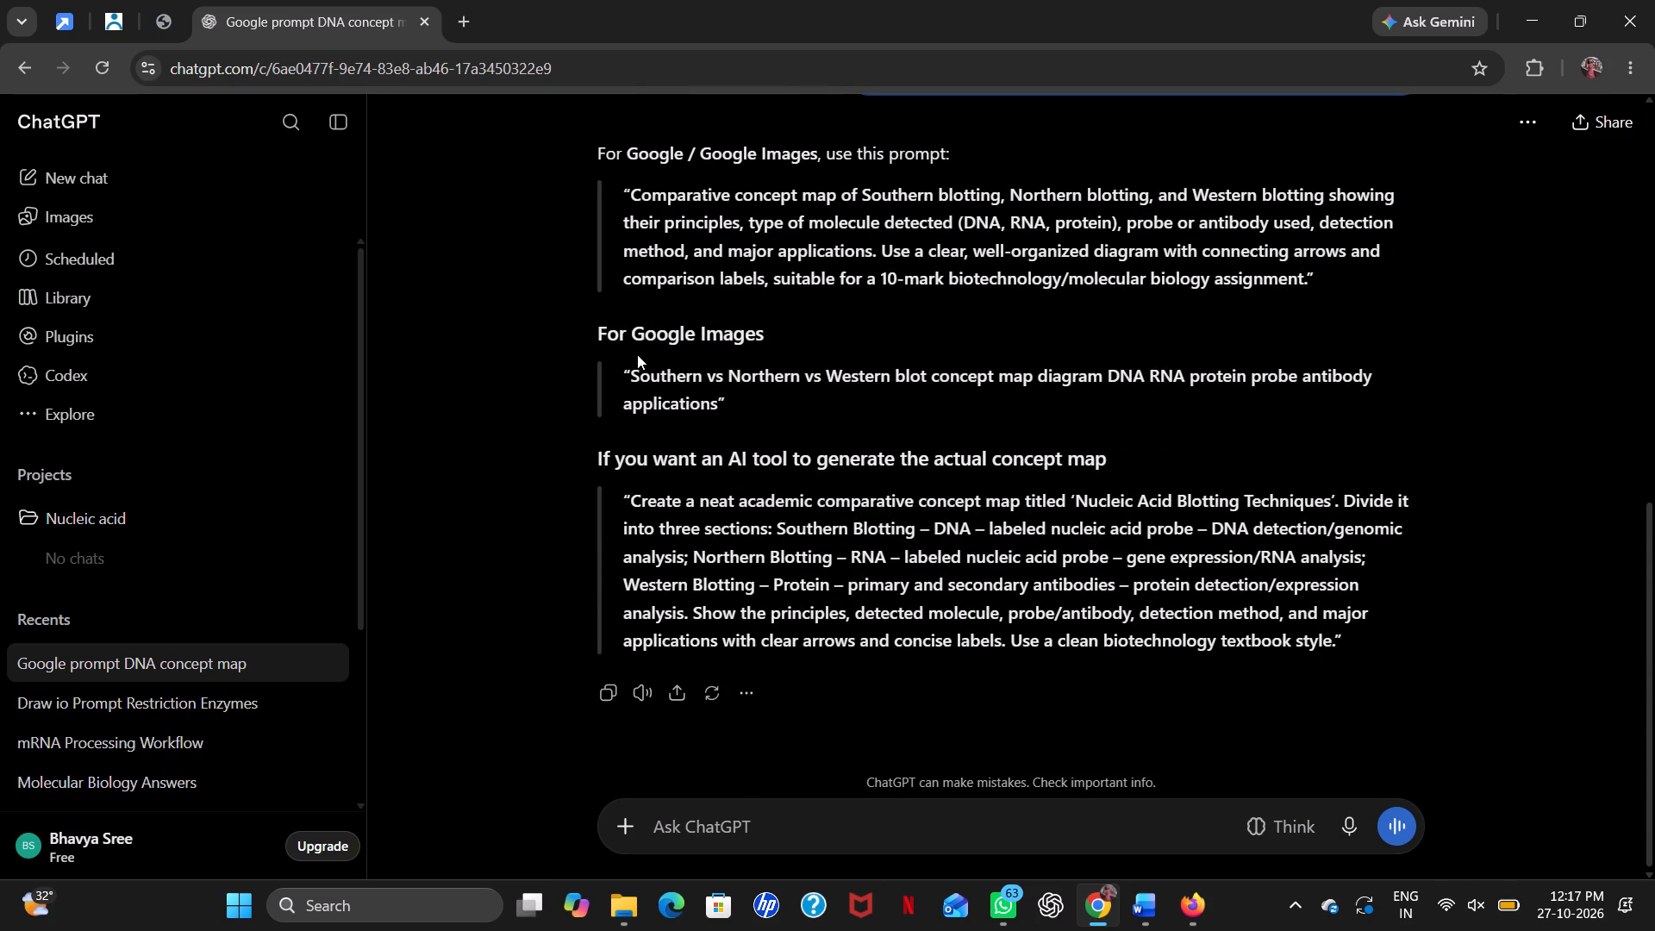
pyautogui.moveTo(628, 369); pyautogui.dragTo(740, 395)
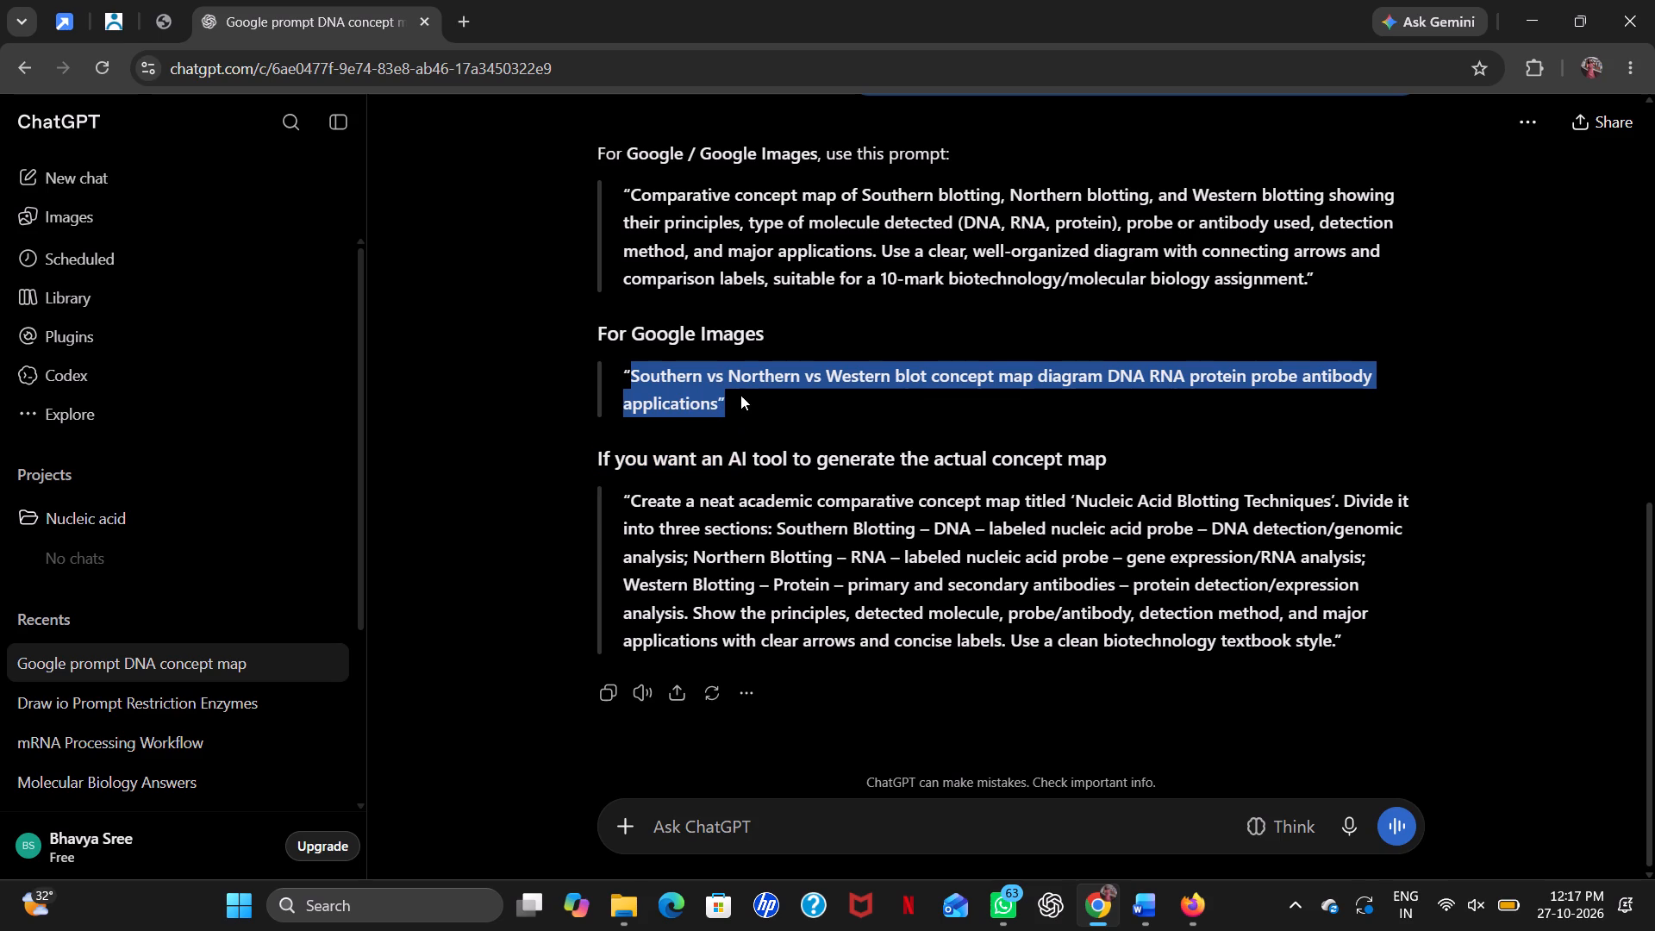
pyautogui.moveTo(740, 395); pyautogui.dragTo(740, 394)
pyautogui.hotkey('ctrl', 'c')
# Search Google Images for the copied Southern vs Northern vs Western blot prompt in a new tab.
pyautogui.click(470, 11)
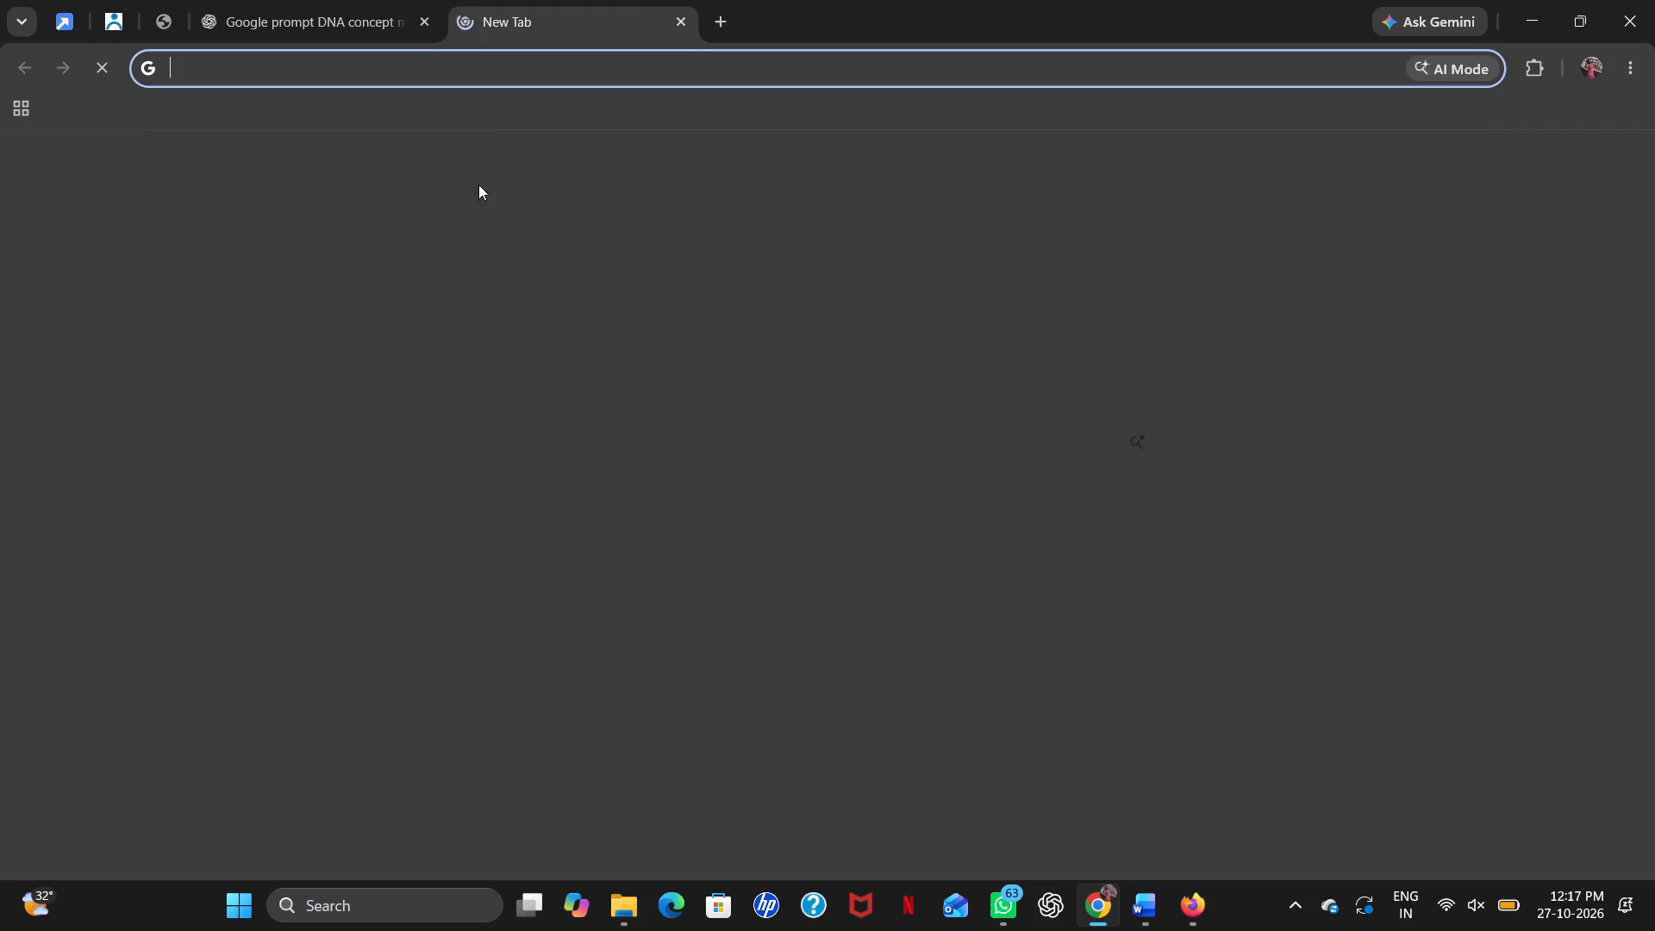
pyautogui.click(586, 441)
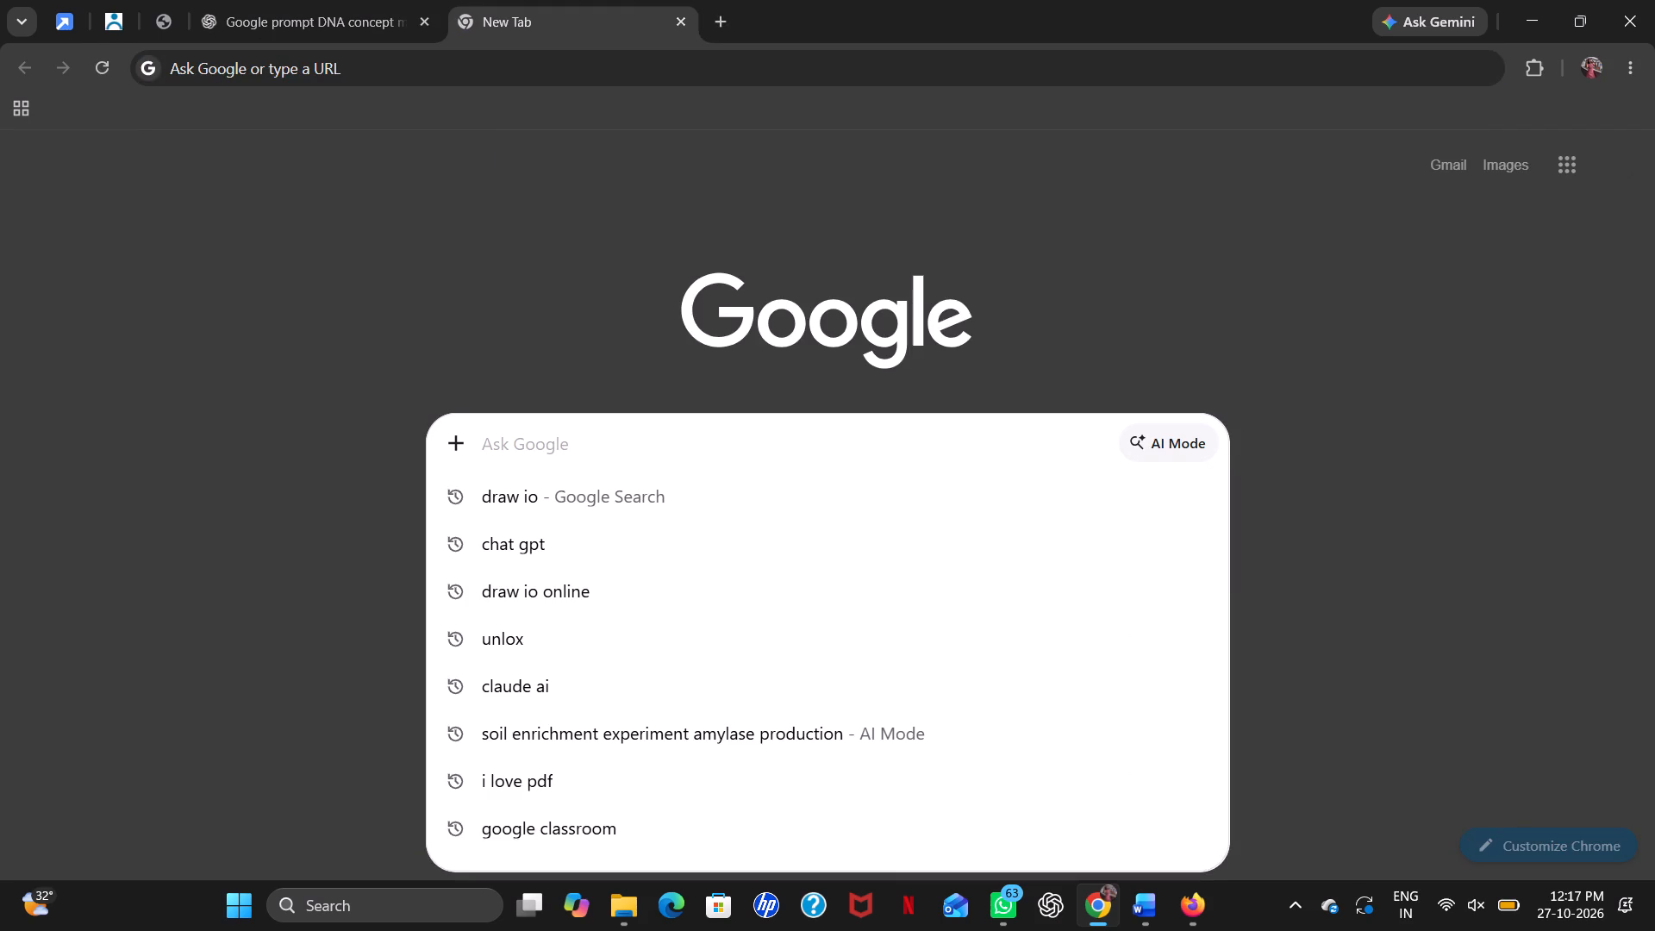
pyautogui.hotkey('ctrl', 'v')
pyautogui.press('Return')
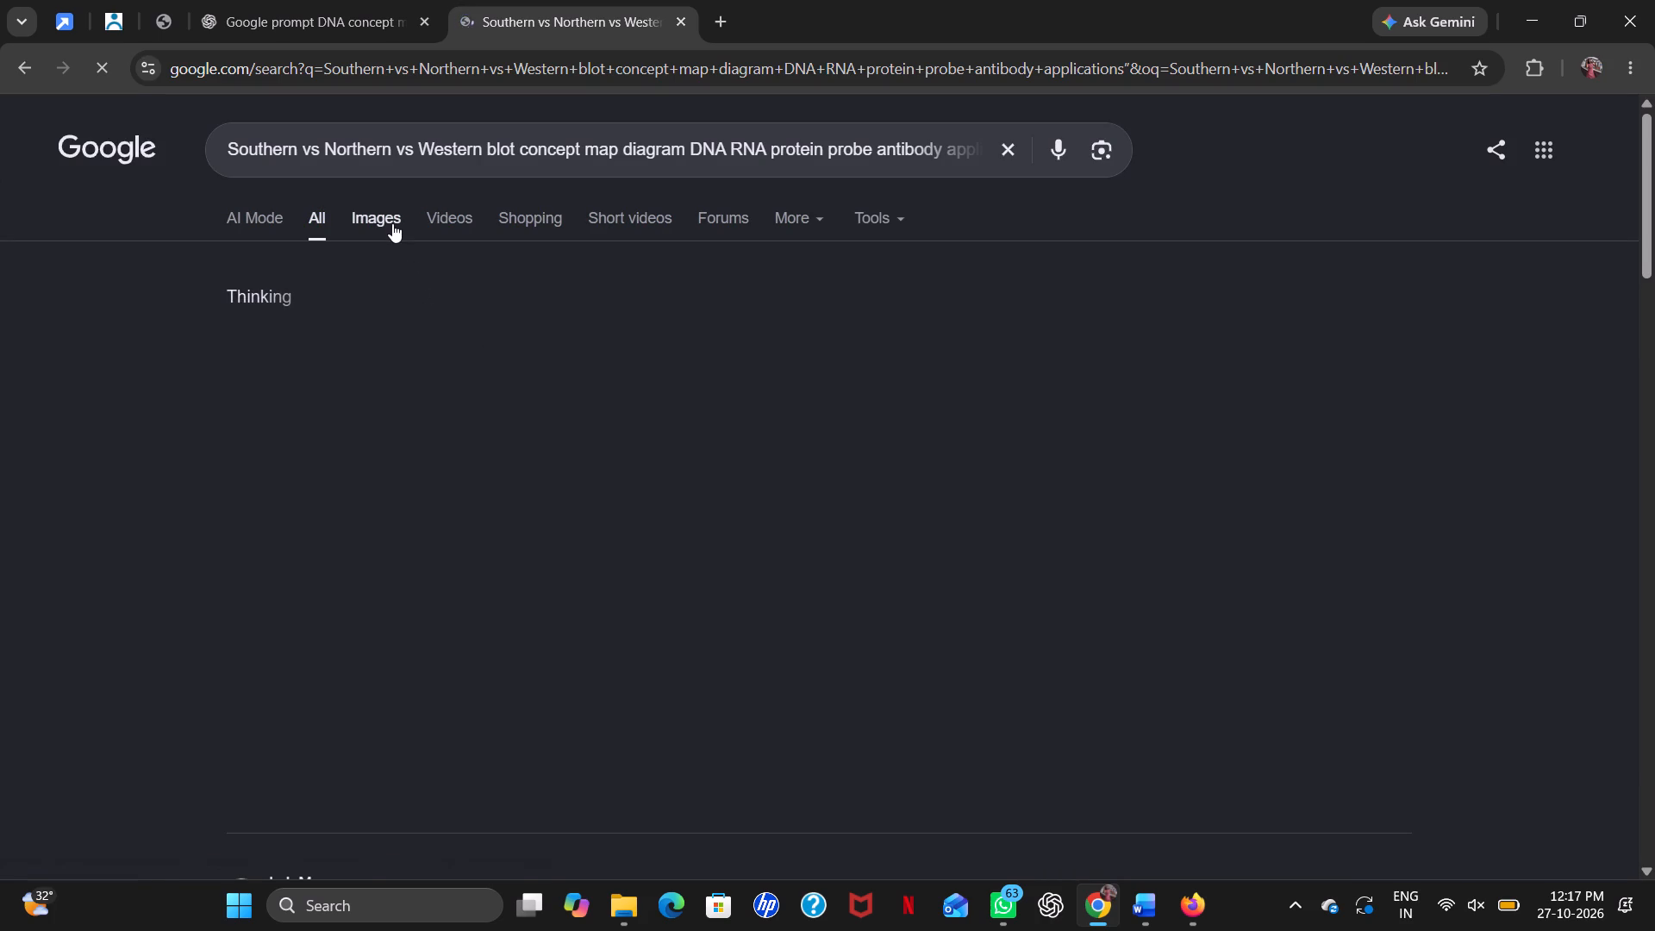
pyautogui.click(392, 223)
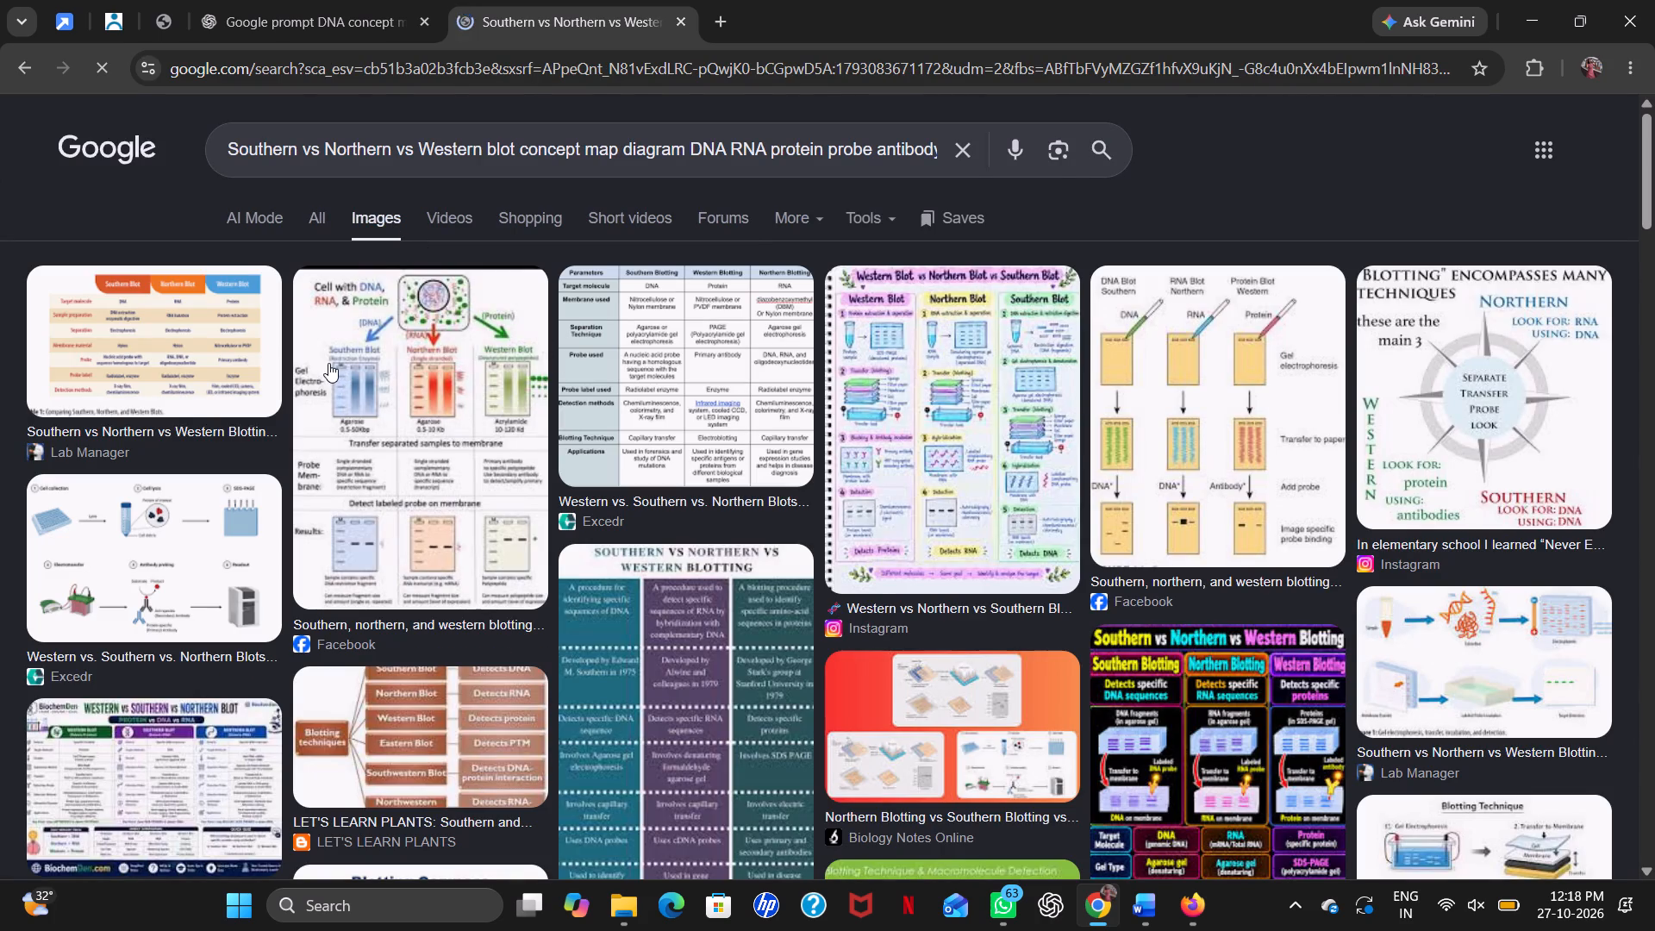
# Open the Lab Manager image result comparing Southern, Northern and Western blots and copy the image.
pyautogui.click(216, 333)
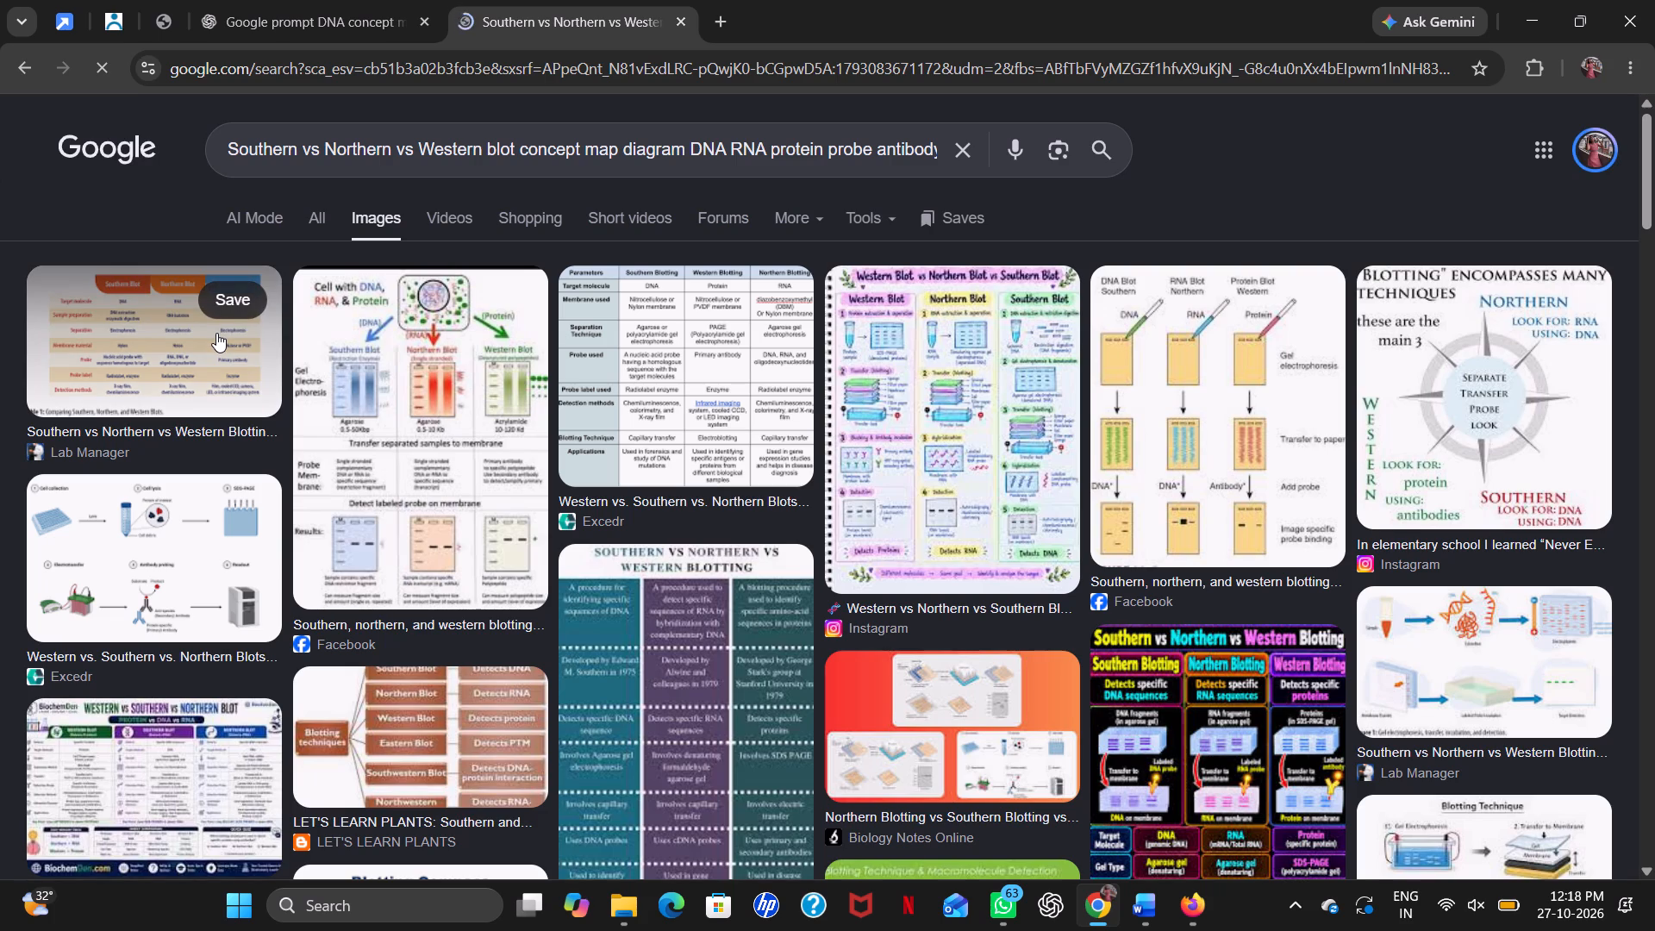
pyautogui.click(198, 355)
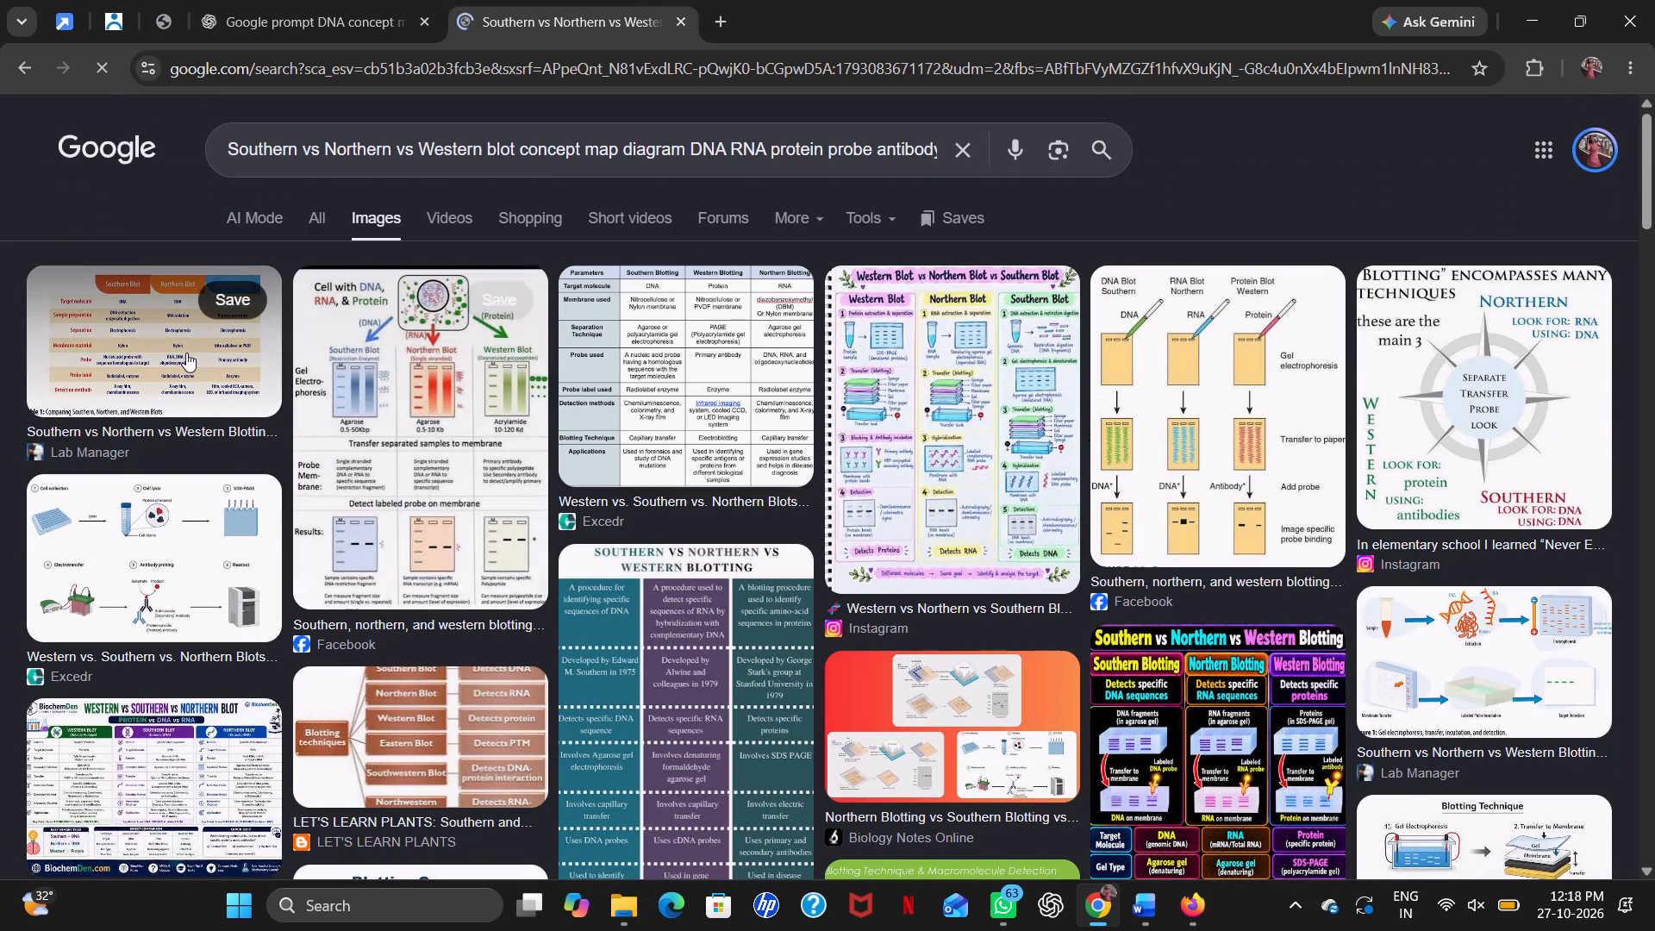
pyautogui.click(186, 353)
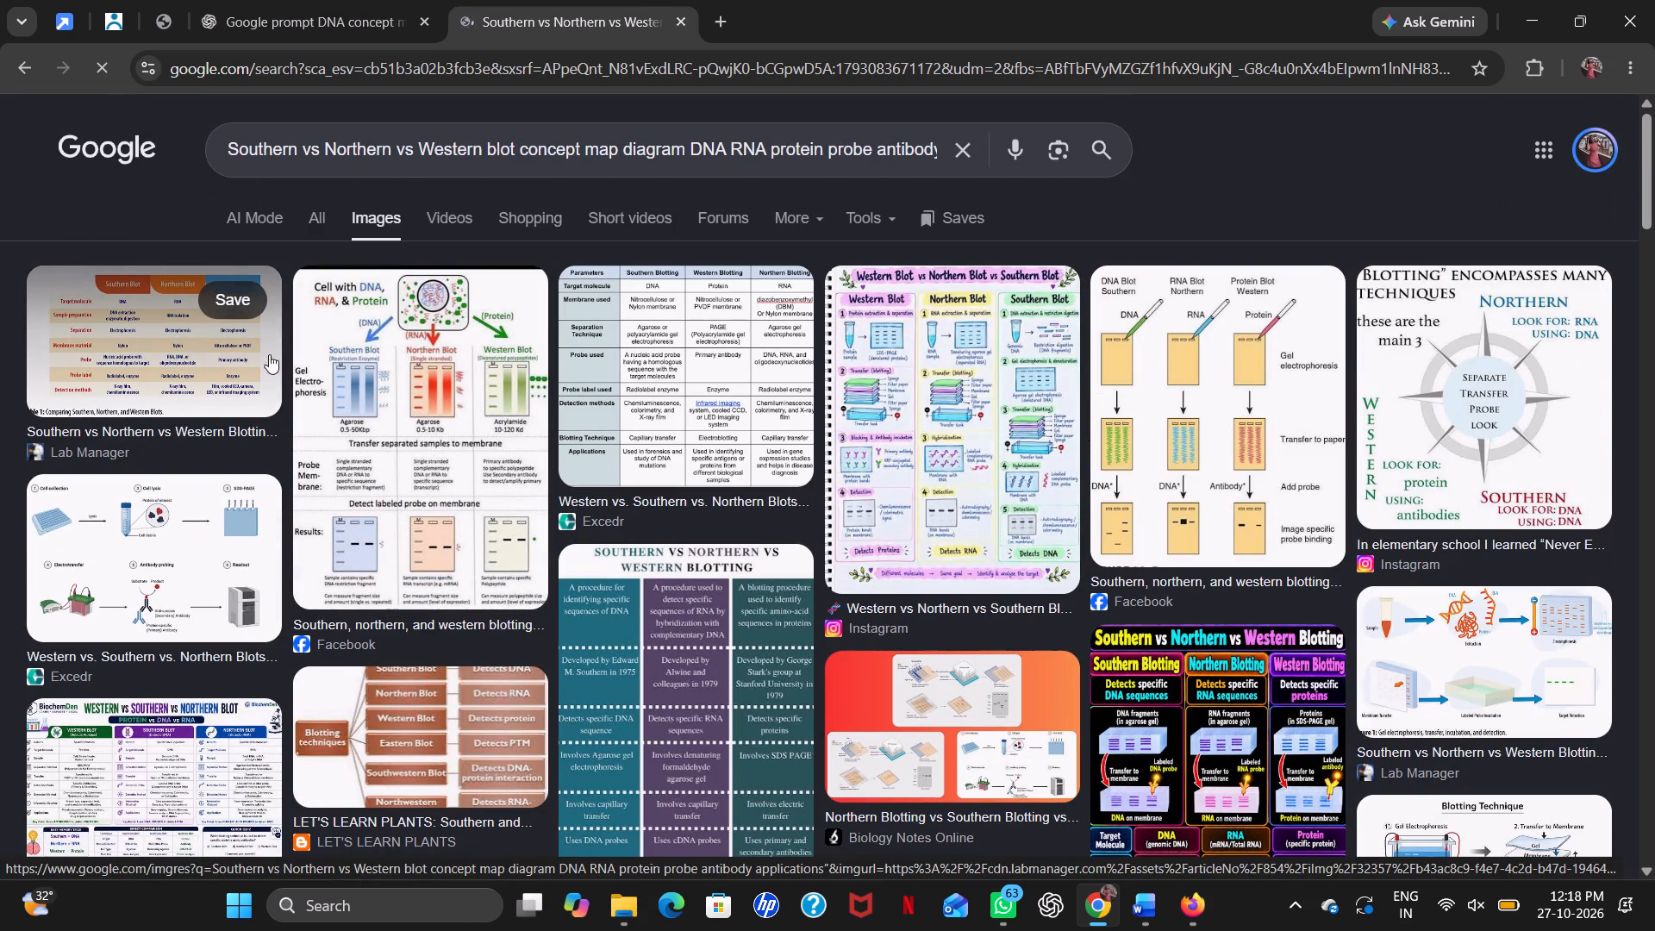
pyautogui.scroll(-1, 1168, 631)
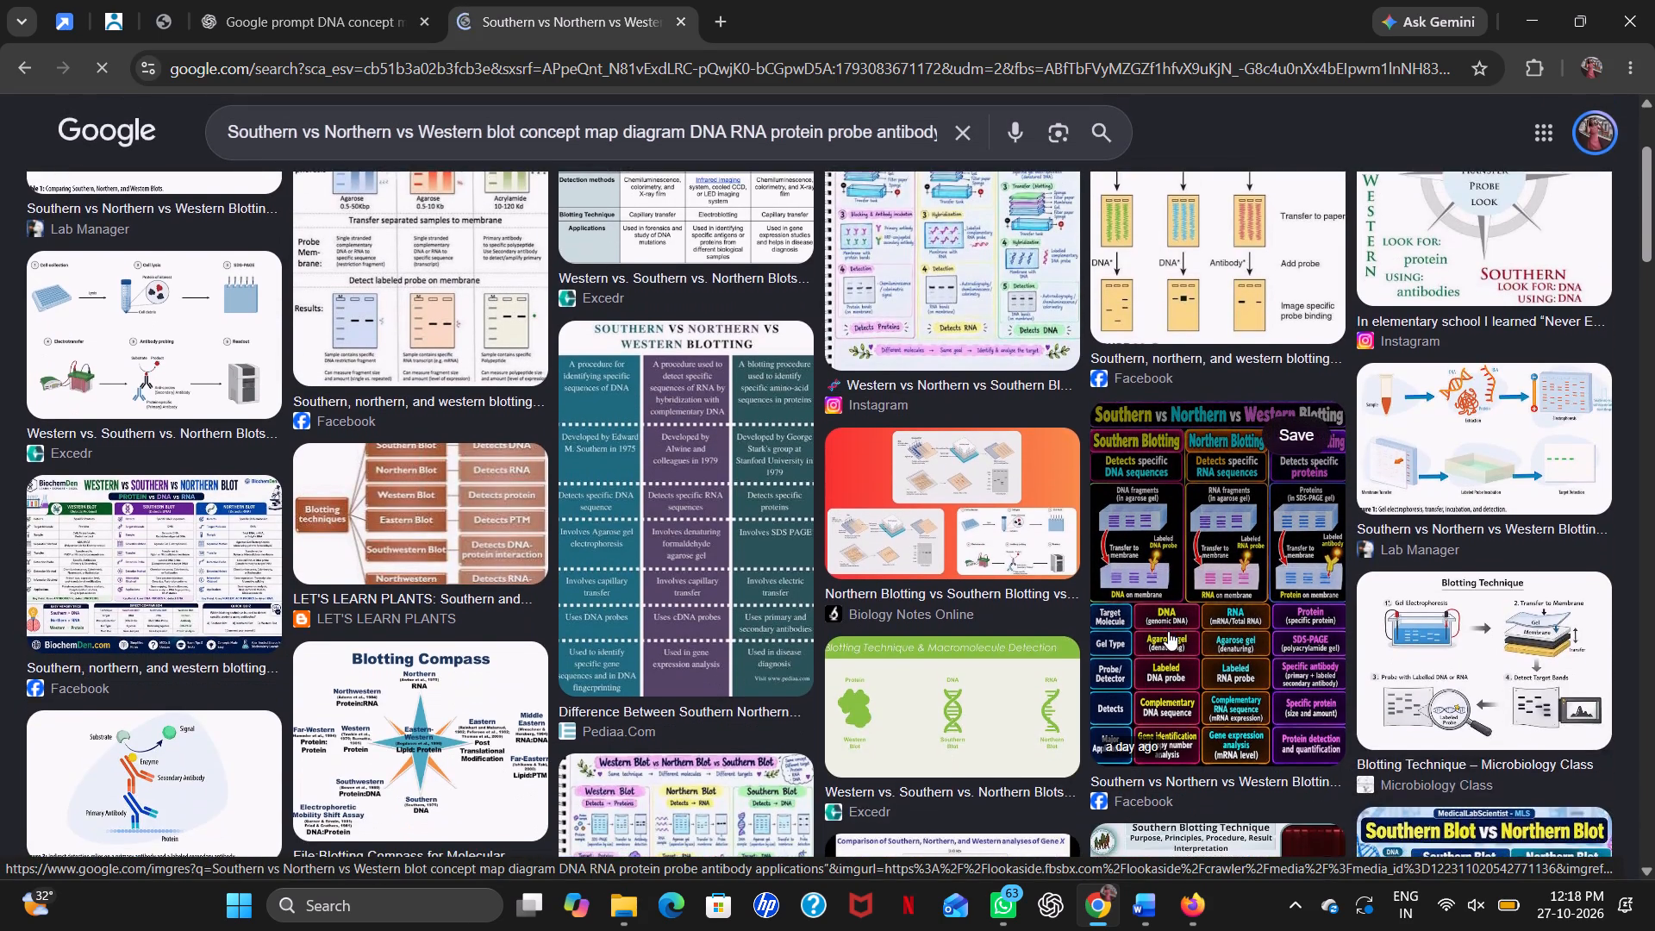
pyautogui.scroll(-4, 1168, 631)
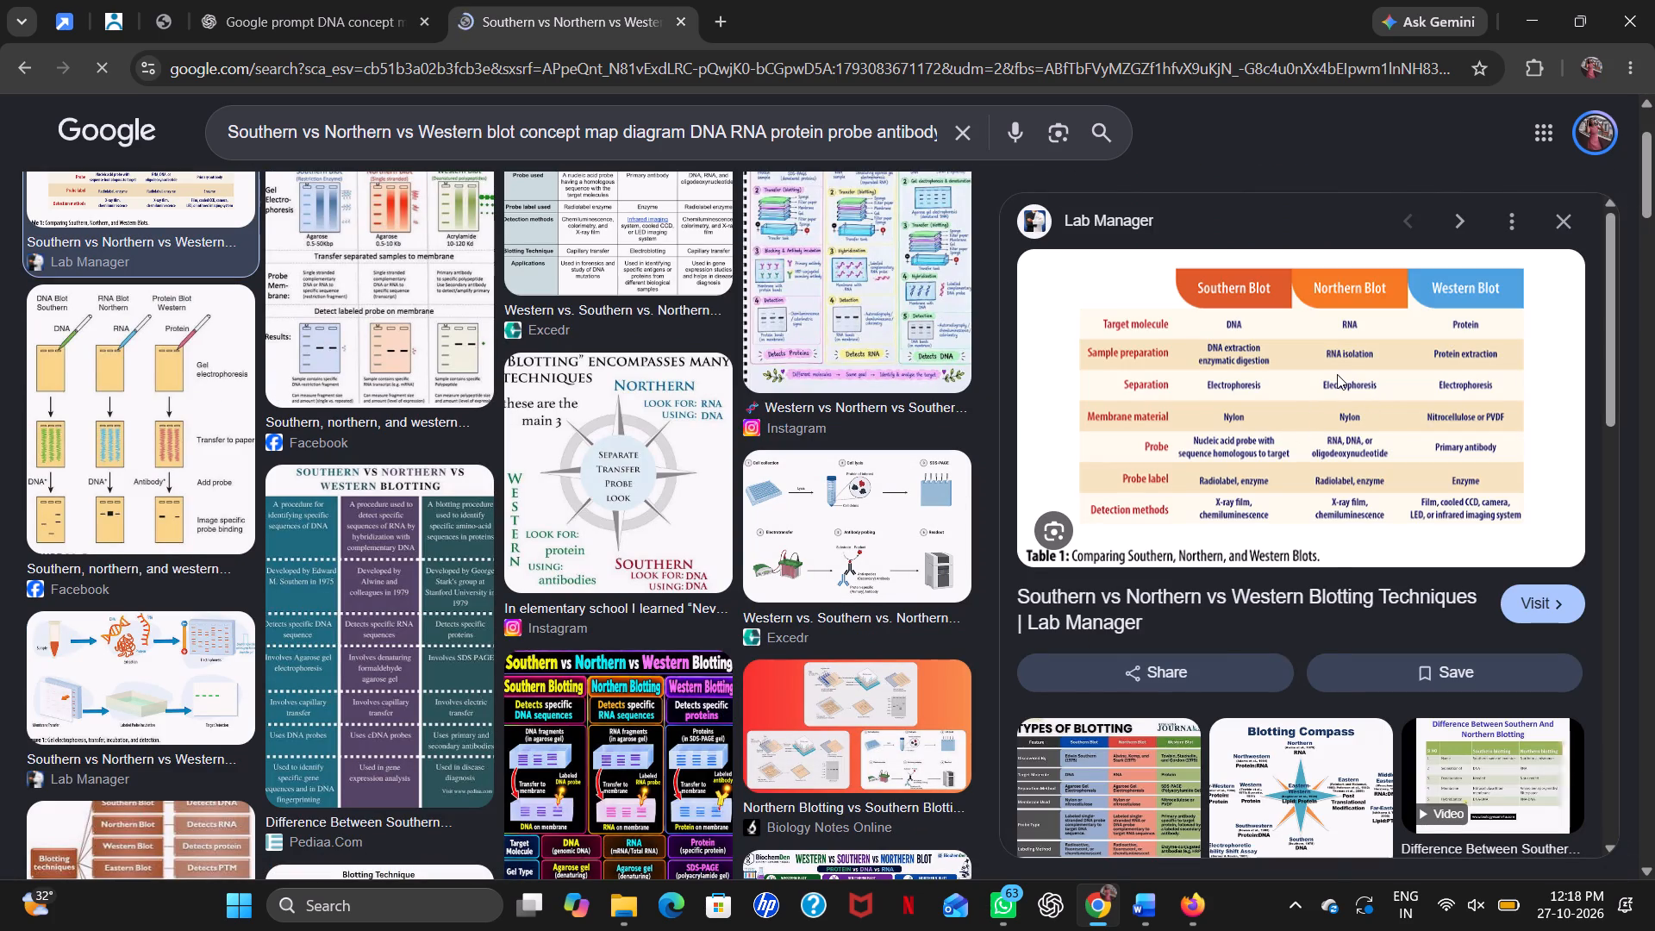
pyautogui.rightClick(1337, 374)
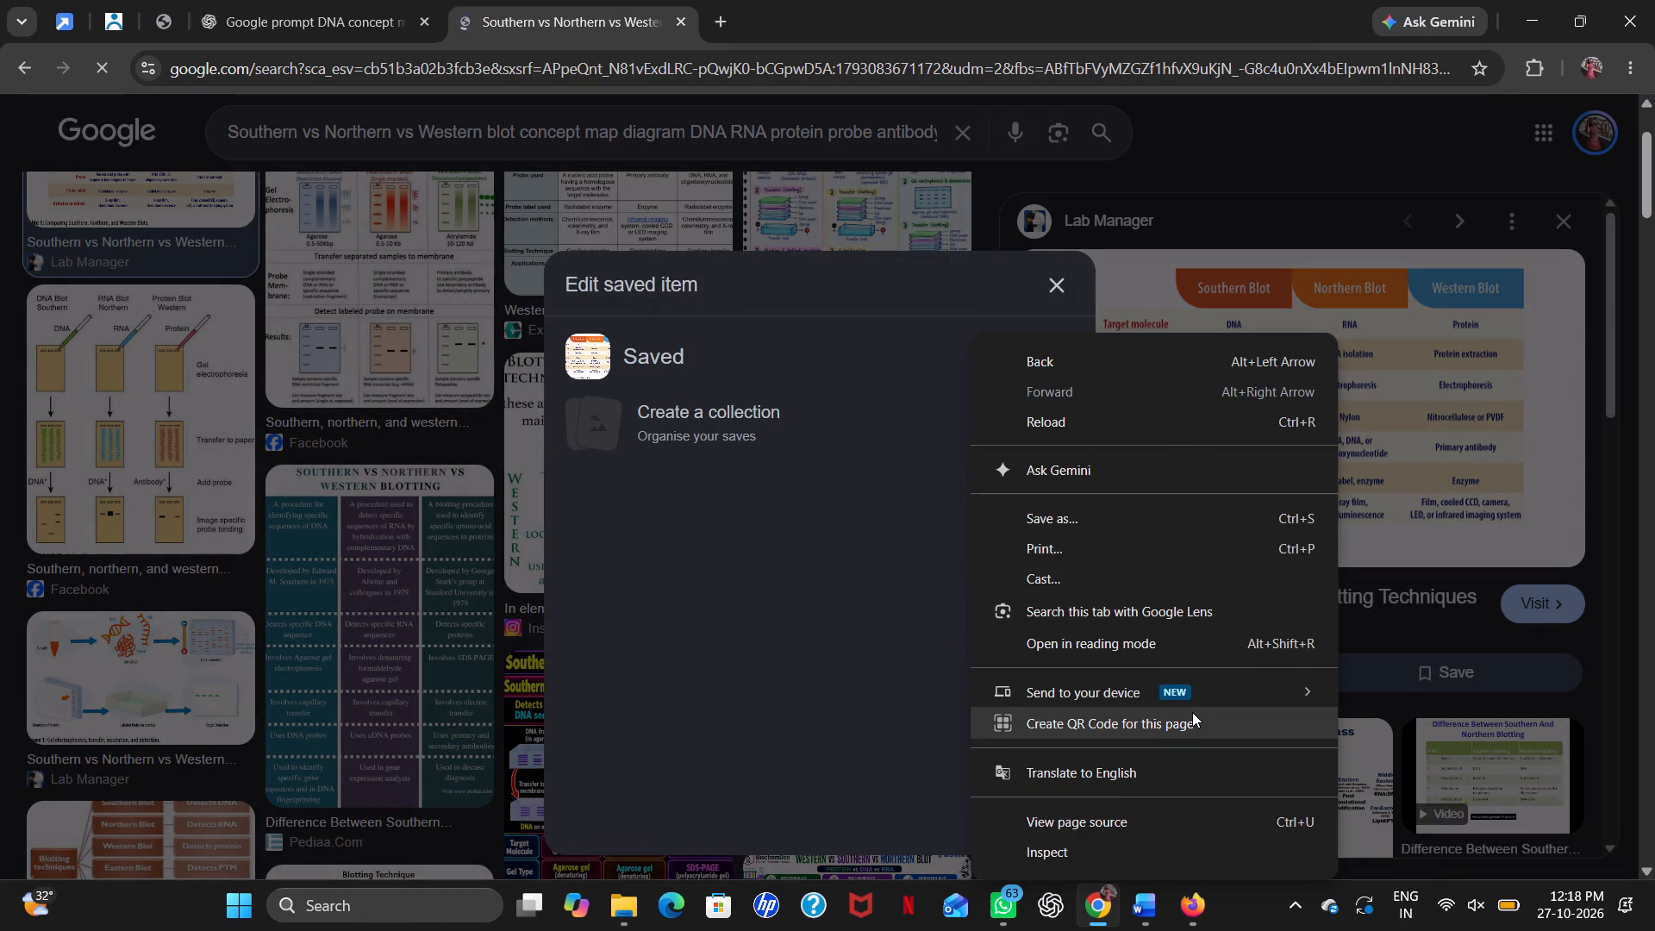
pyautogui.scroll(-1, 1187, 786)
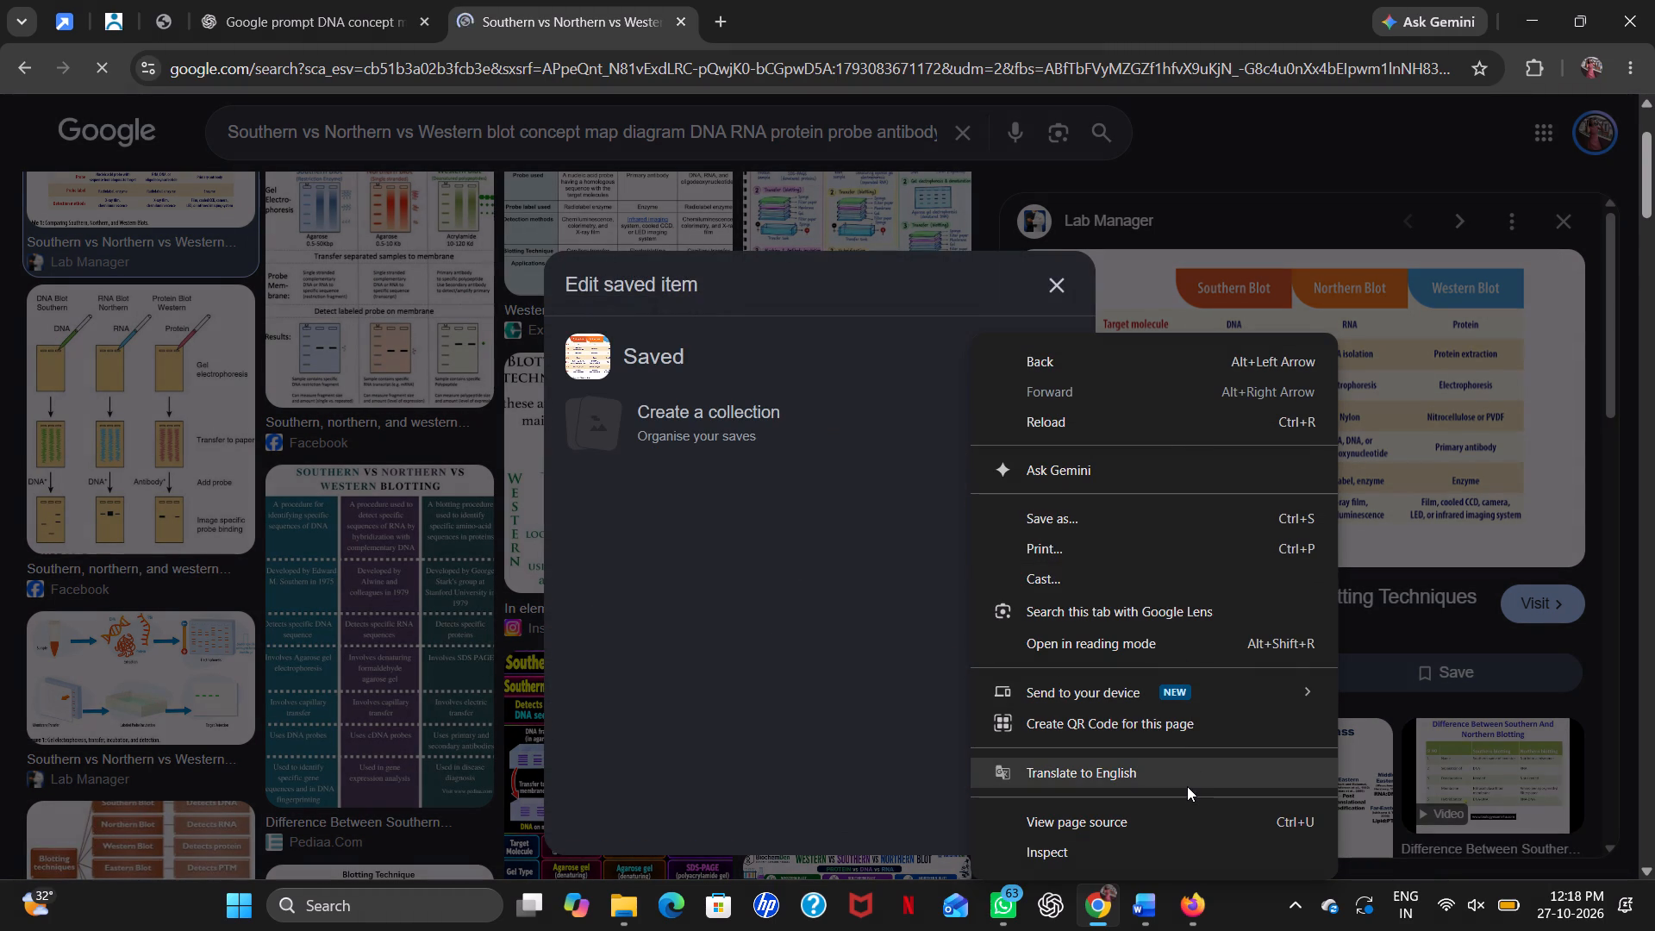
pyautogui.scroll(-1, 1187, 786)
pyautogui.click(1415, 380)
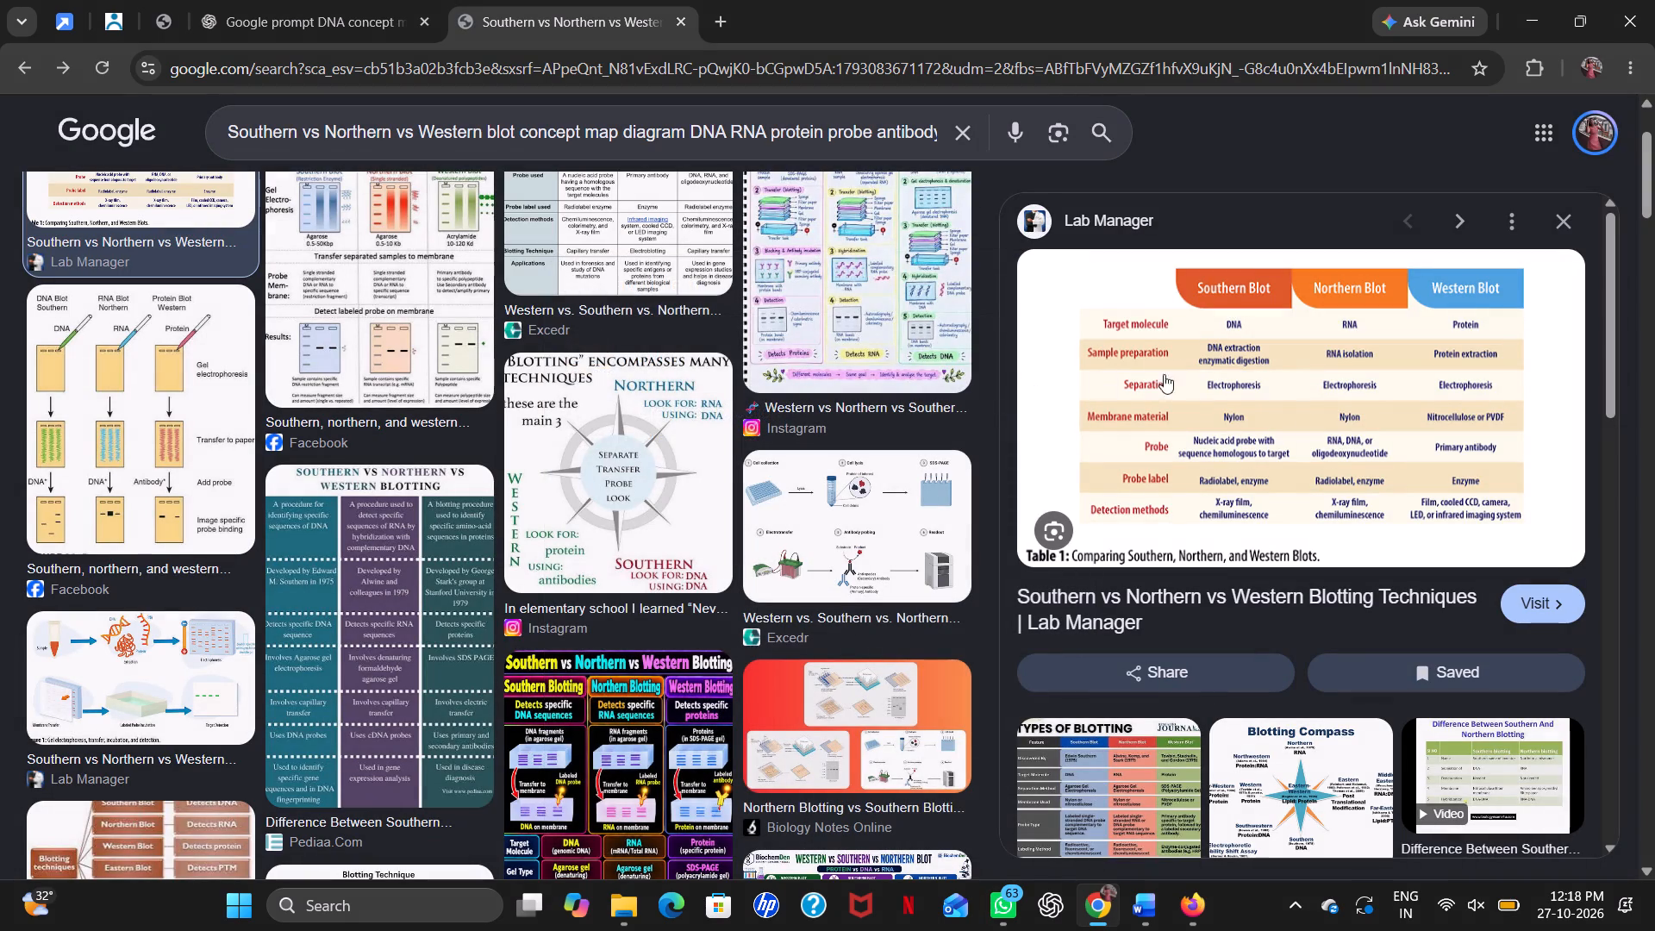
pyautogui.rightClick(1358, 422)
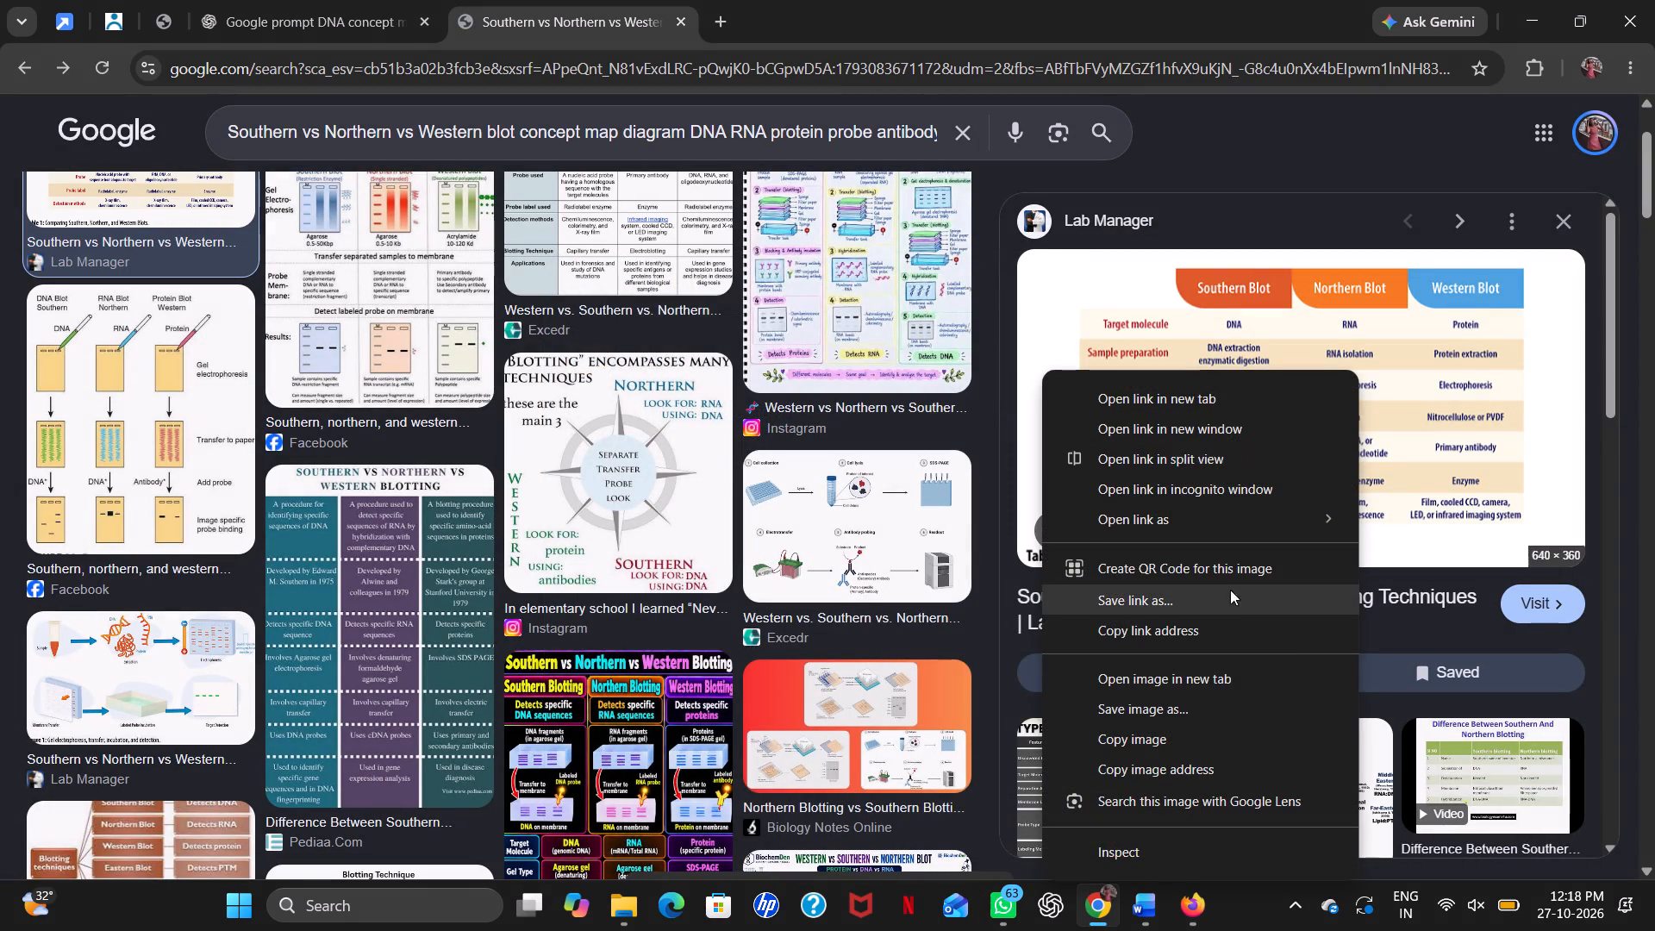
pyautogui.click(1221, 732)
# Return to the Word document and paste the copied blot comparison image below the number 5 on page 7.
pyautogui.click(1526, 19)
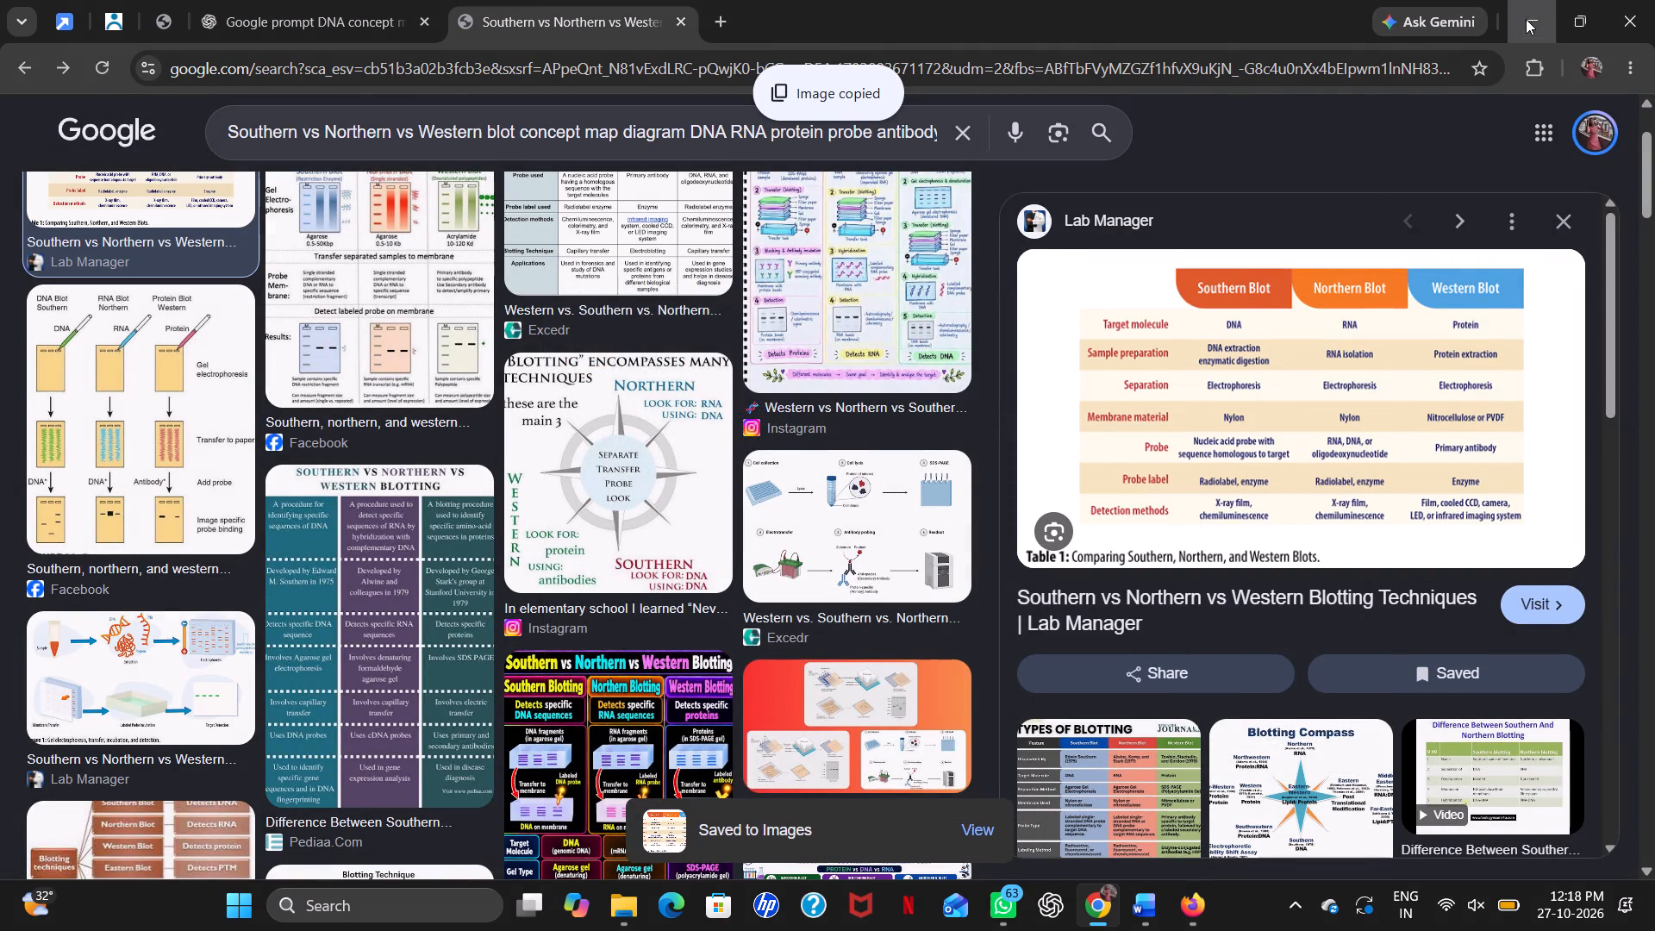
pyautogui.scroll(-20, 999, 461)
pyautogui.scroll(-2, 999, 461)
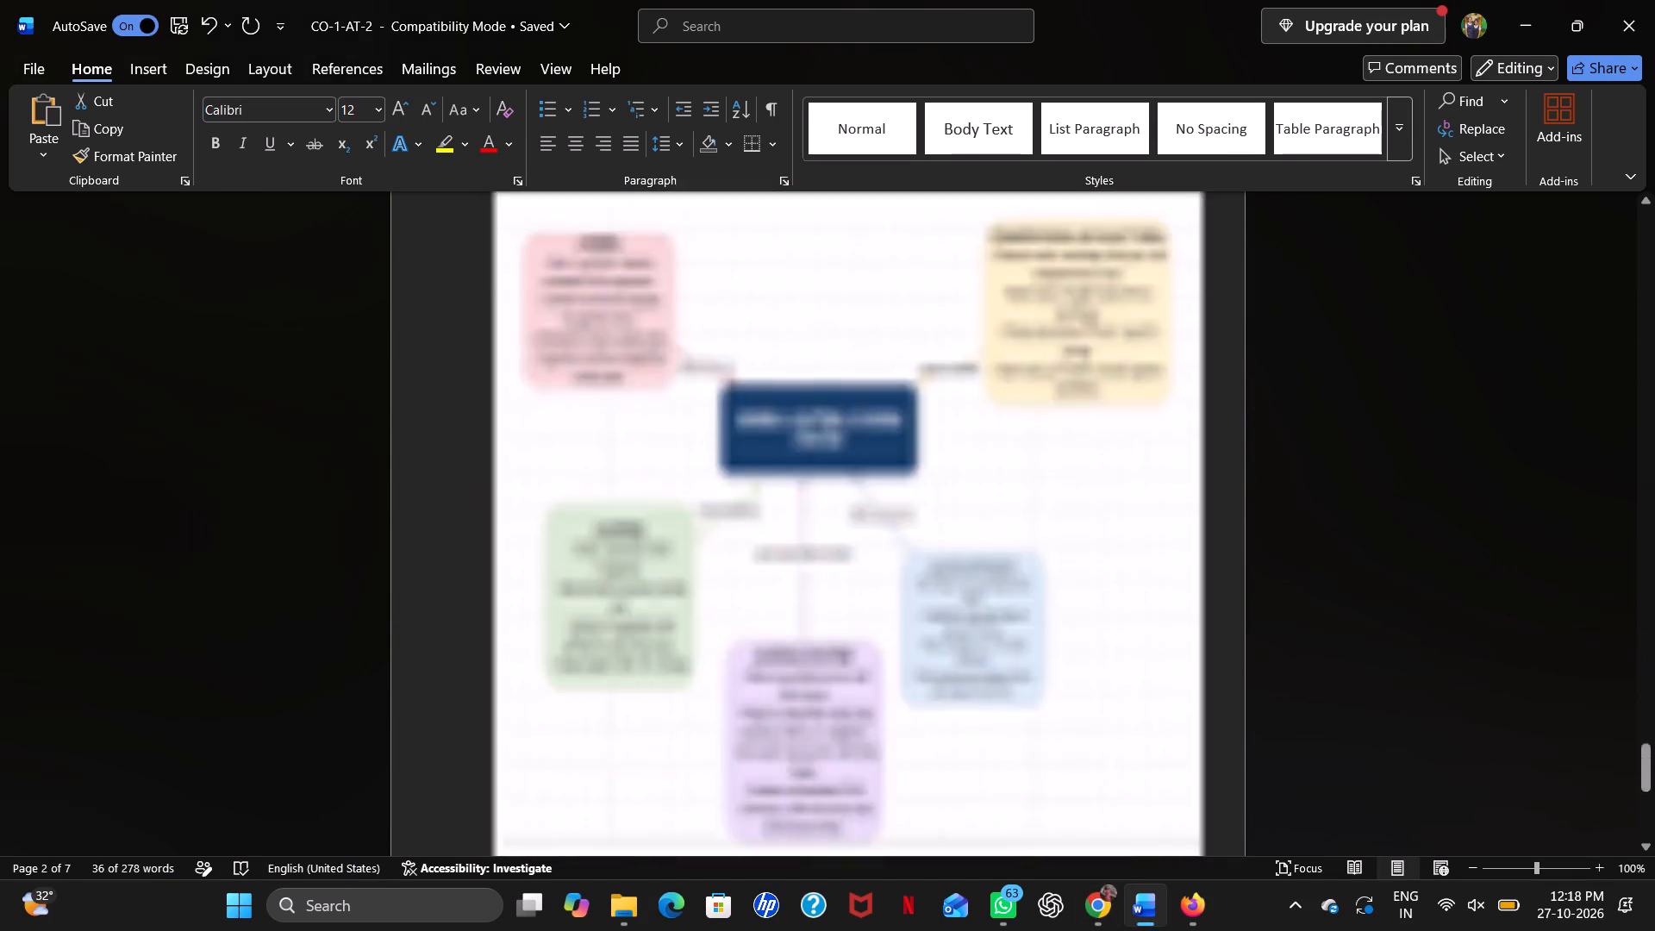
pyautogui.scroll(-10, 999, 461)
pyautogui.scroll(3, 999, 461)
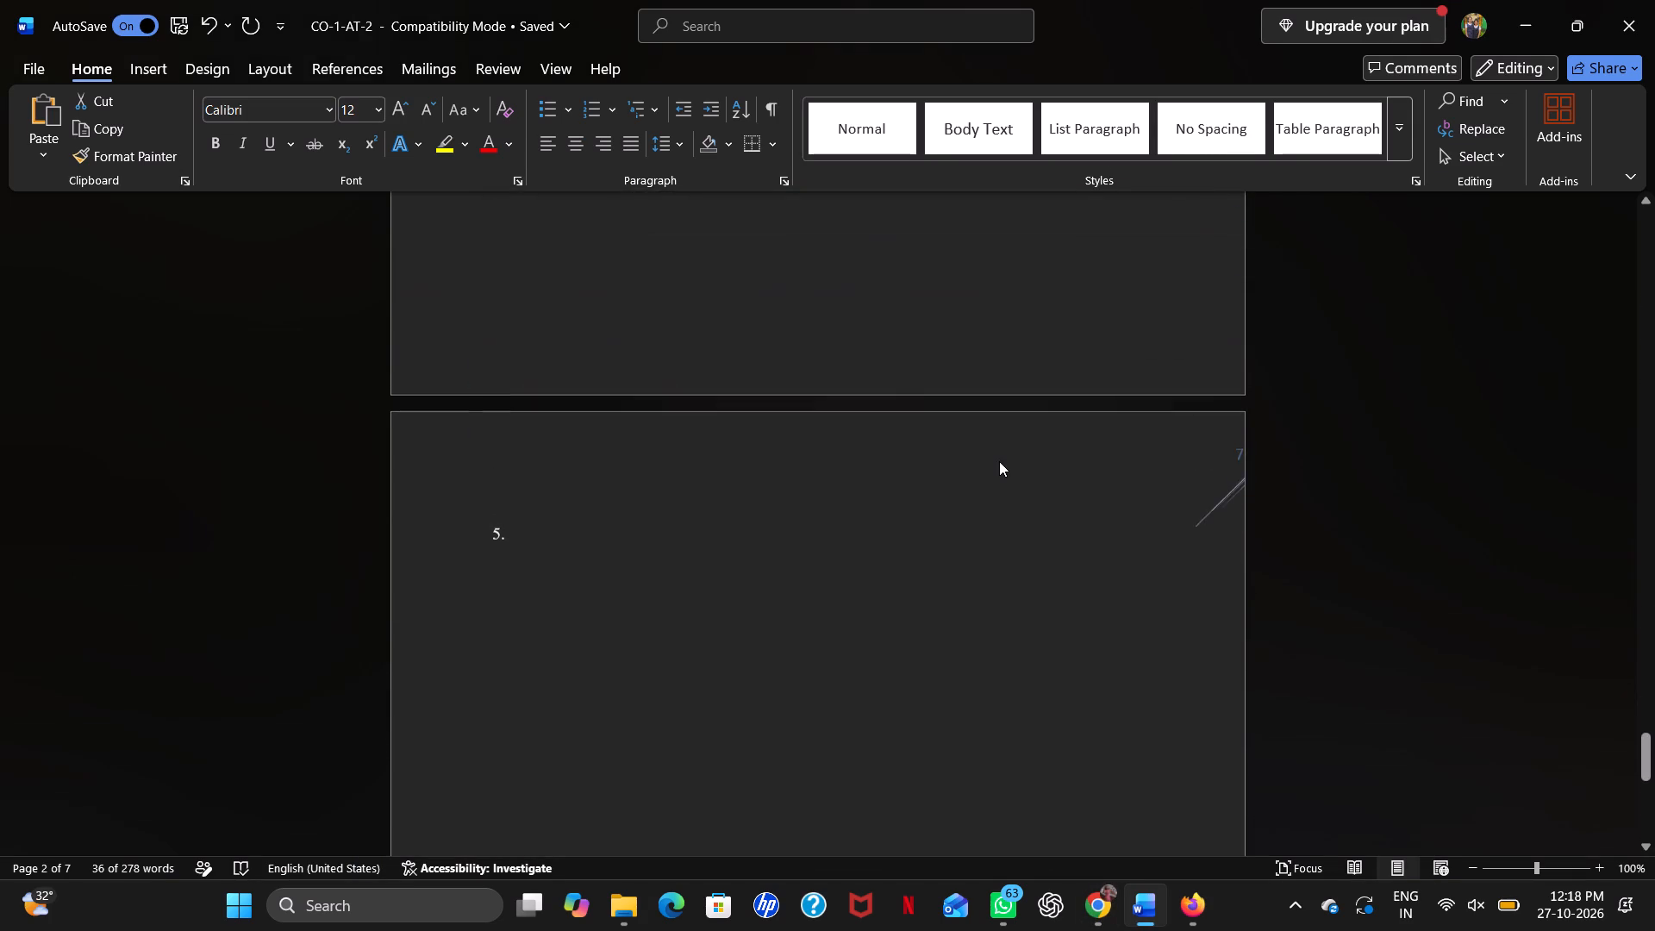
pyautogui.scroll(-1, 999, 461)
pyautogui.click(577, 615)
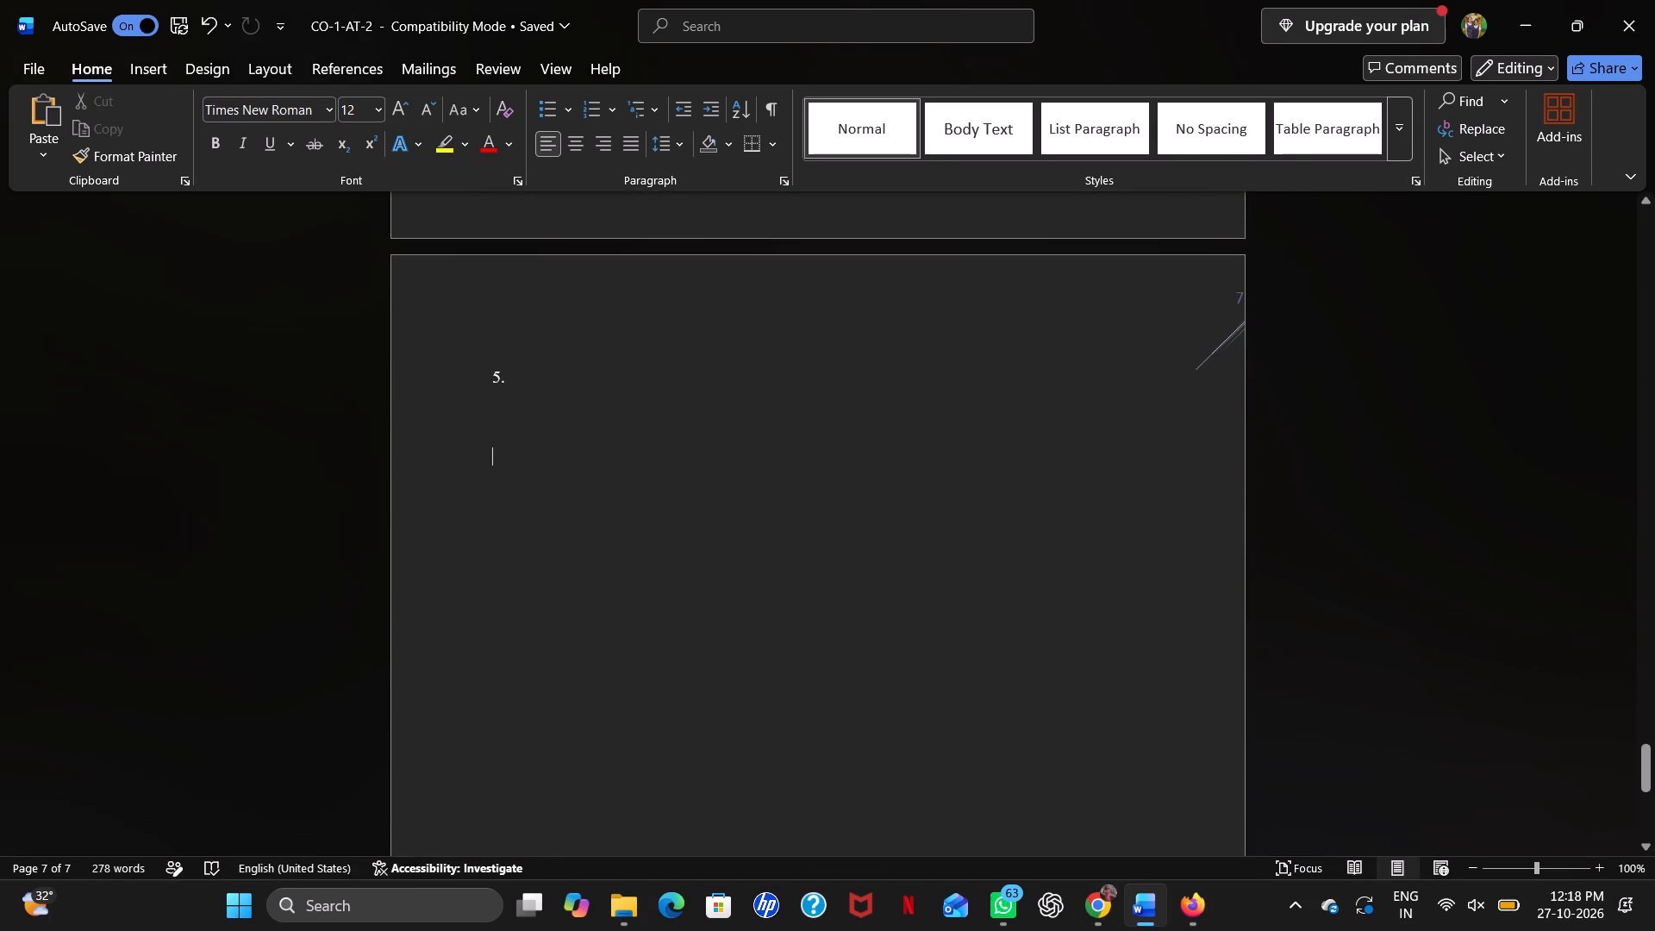
pyautogui.hotkey('ctrl', 'v')
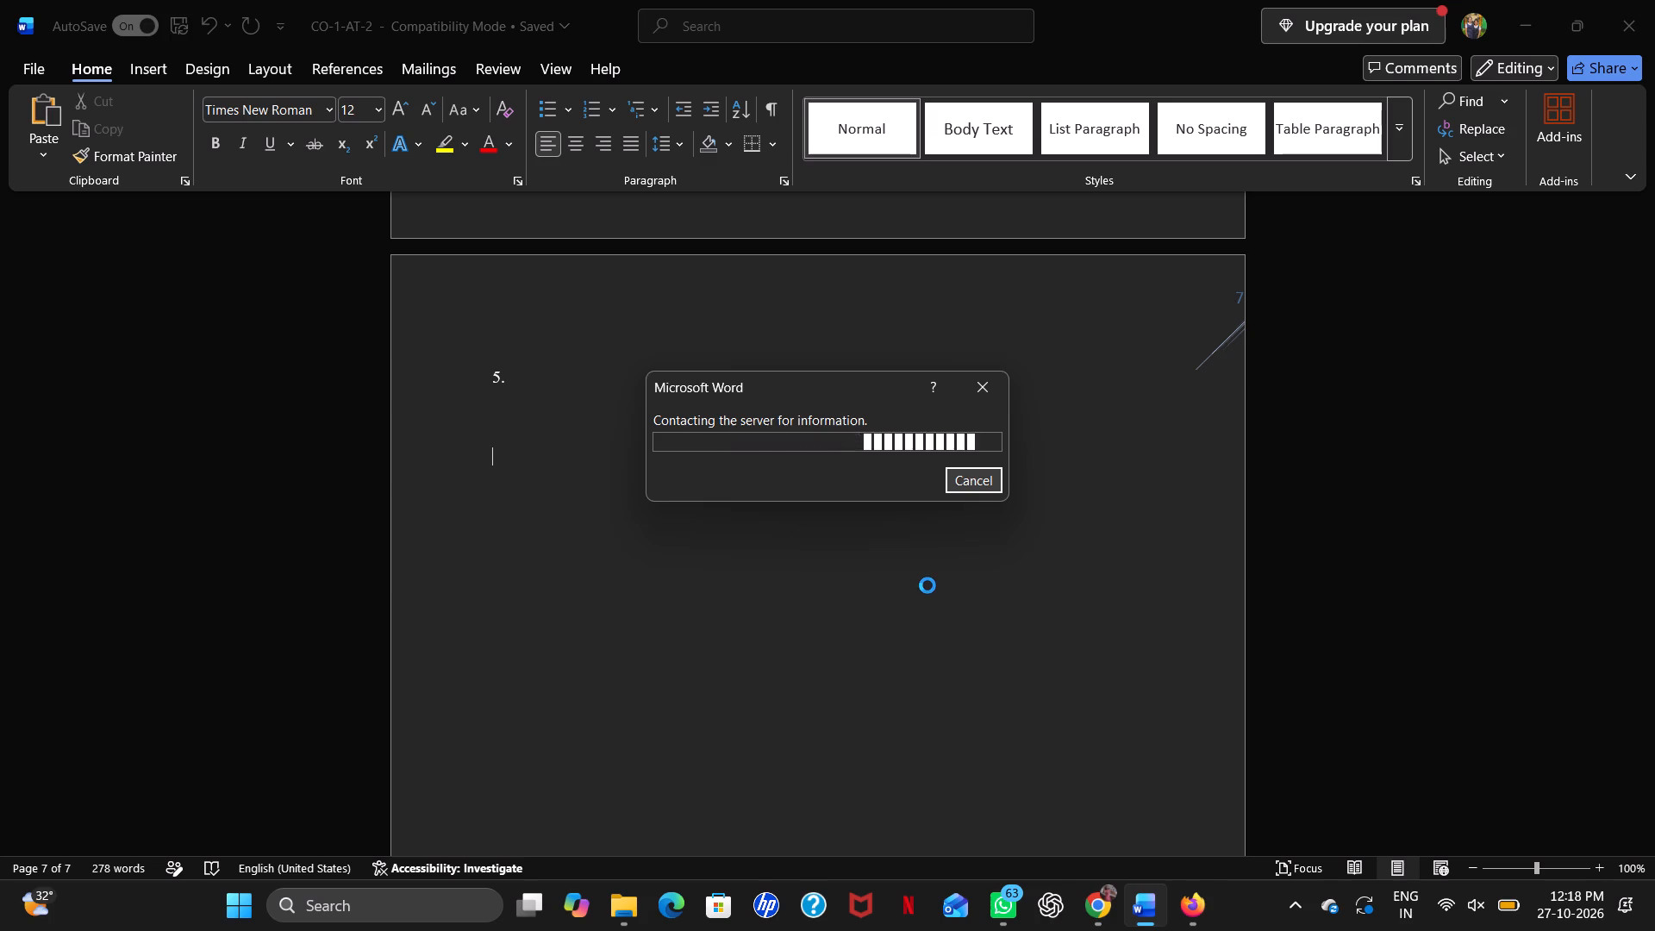
# Set the pasted blot comparison image's text wrapping to Tight.
pyautogui.scroll(-1, 927, 585)
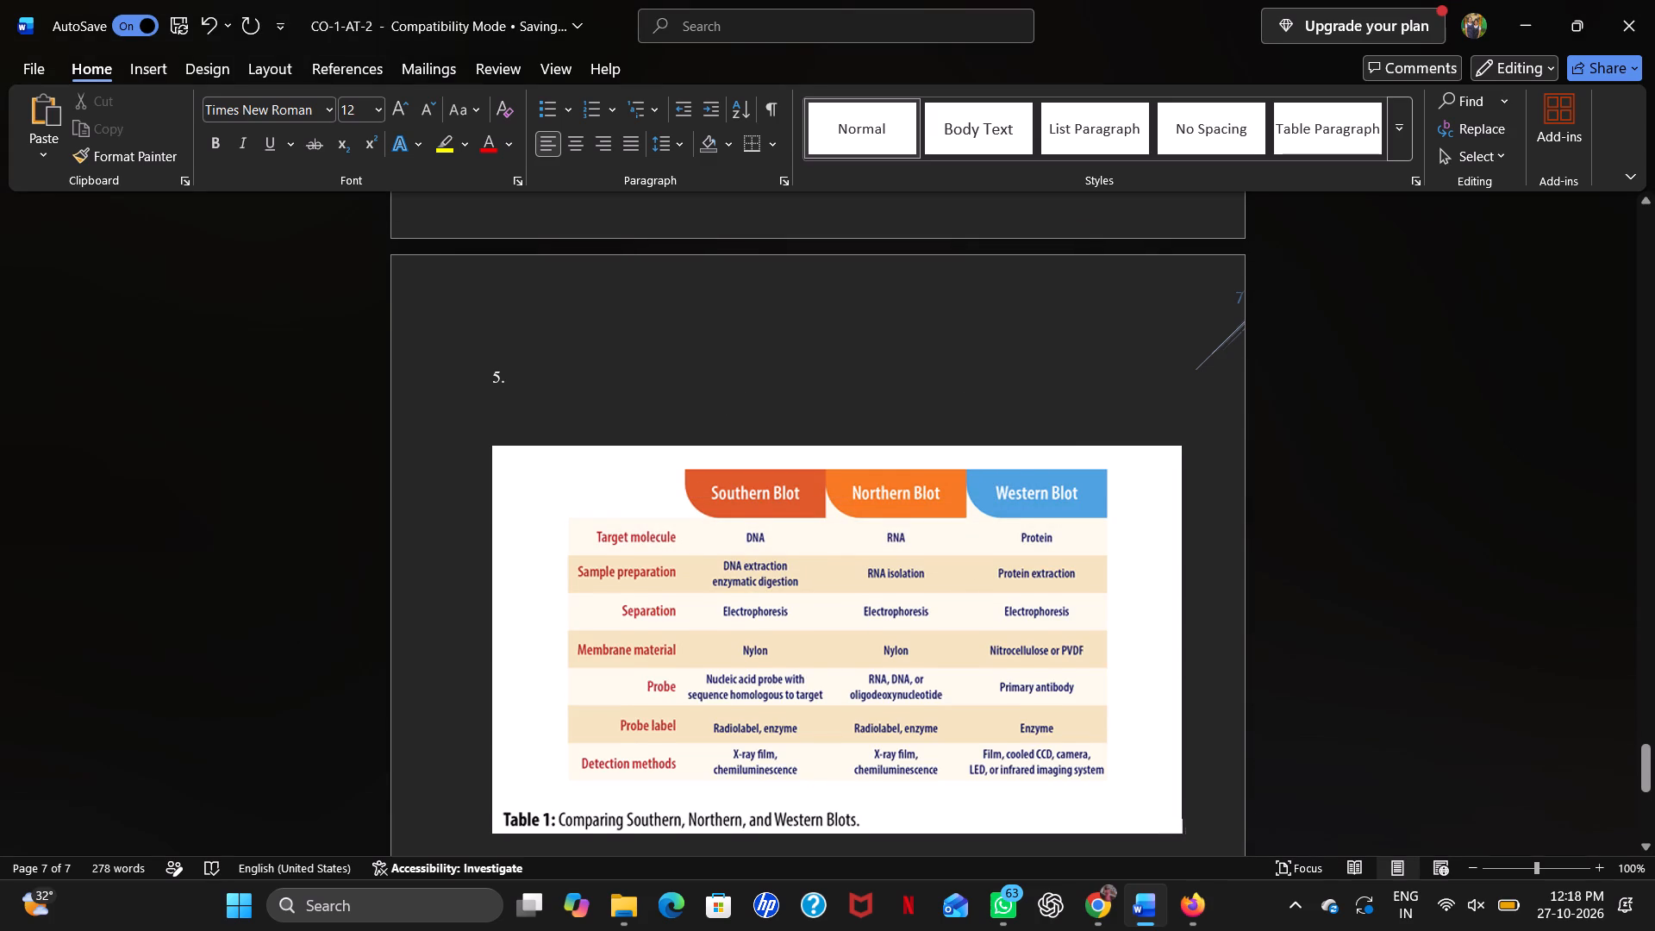
pyautogui.scroll(-1, 927, 585)
pyautogui.scroll(1, 926, 527)
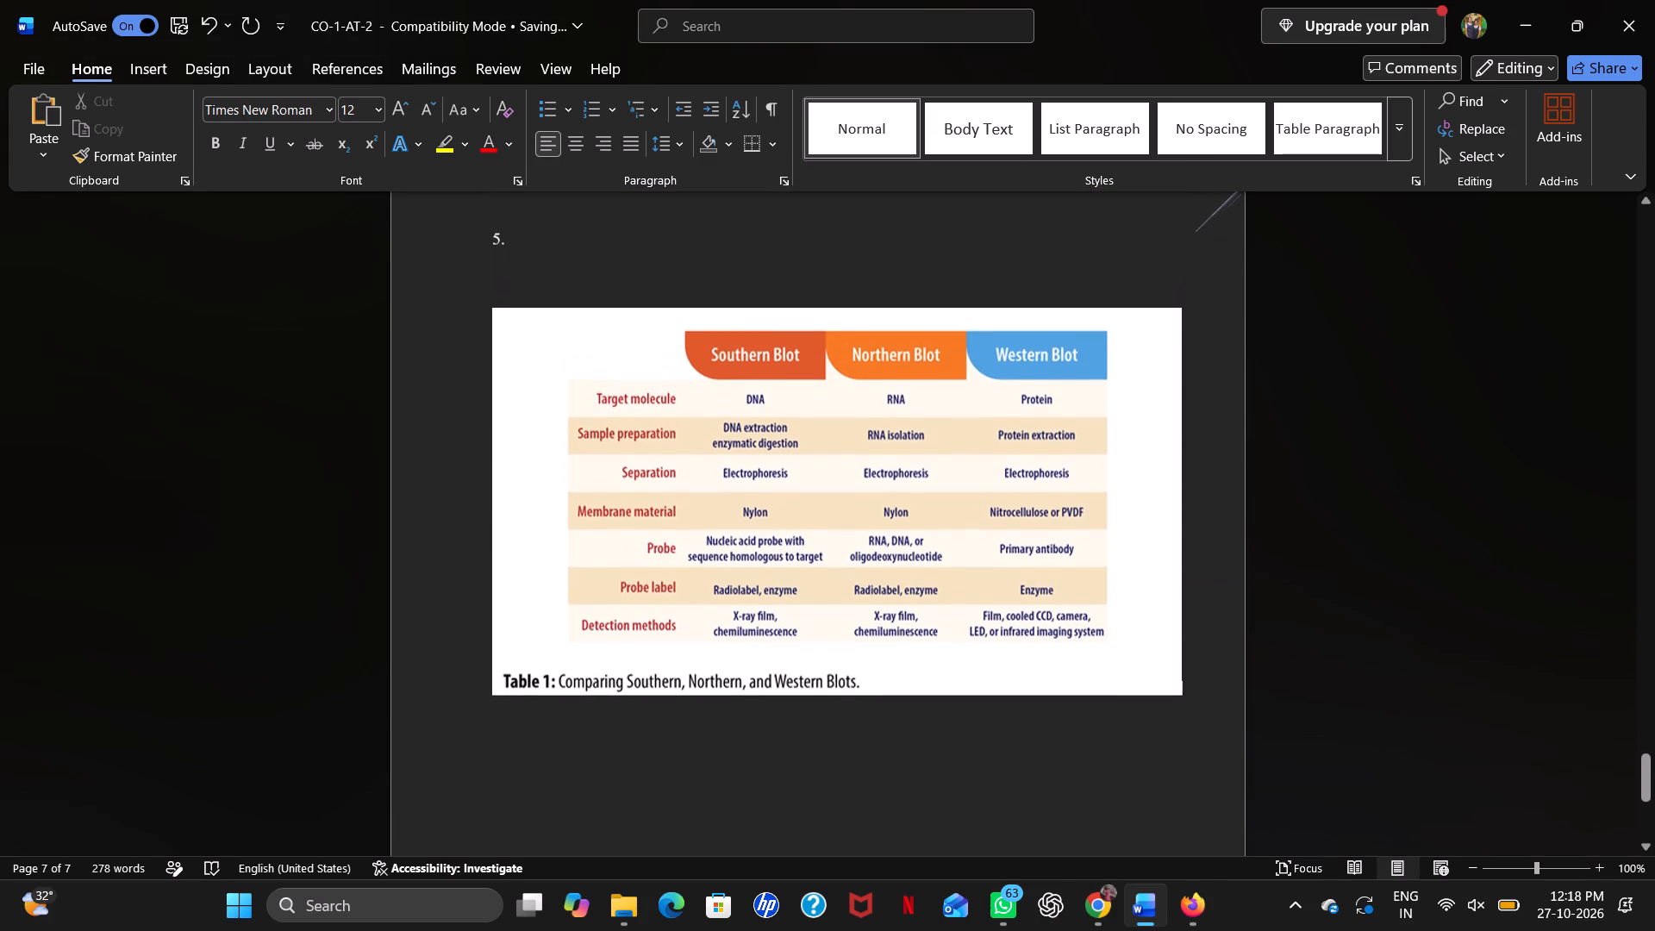
pyautogui.click(926, 527)
pyautogui.click(1206, 331)
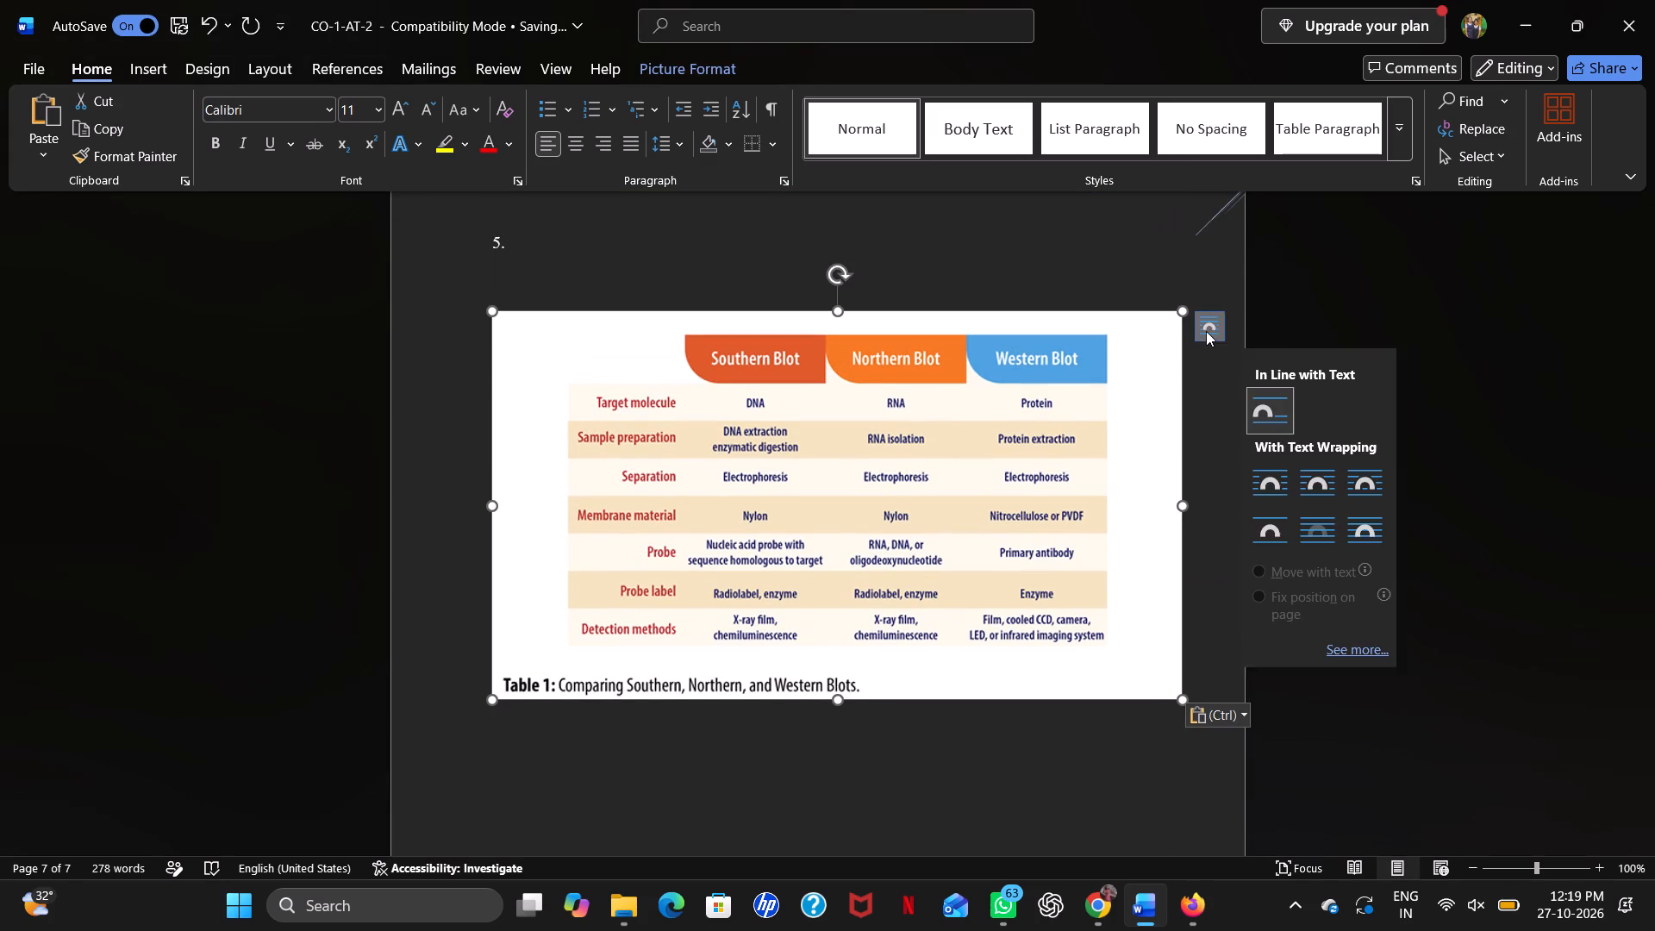
pyautogui.click(1300, 484)
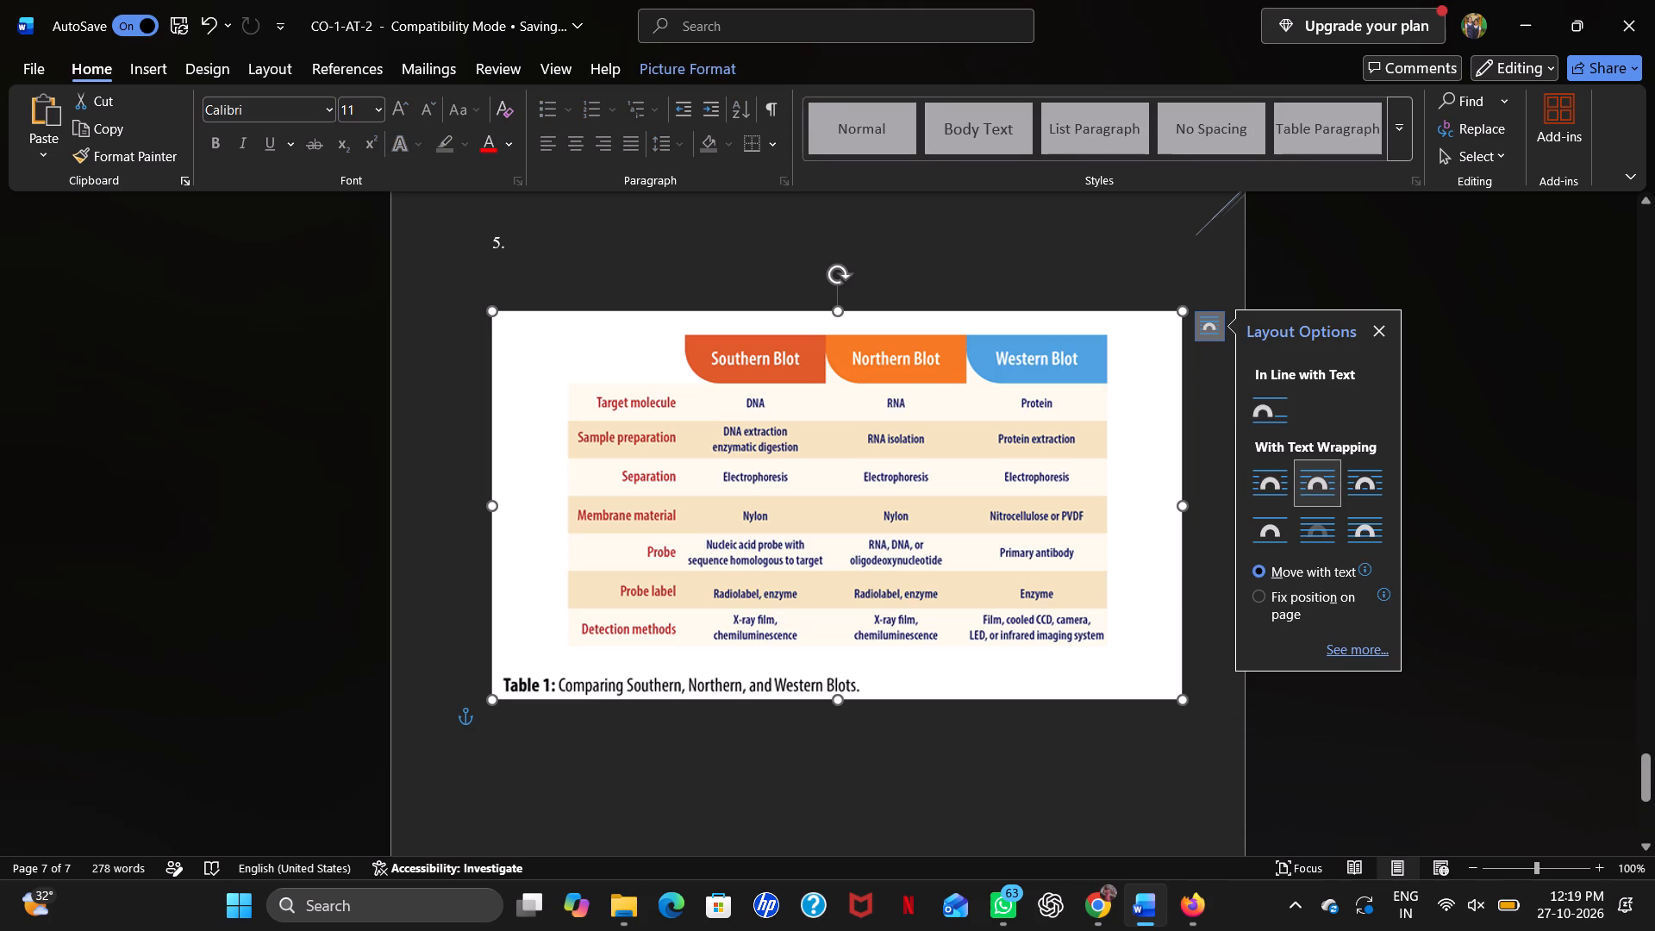
# Stretch the blot comparison image downward to about one and a half times its height, keeping its width.
pyautogui.moveTo(839, 703); pyautogui.dragTo(839, 738)
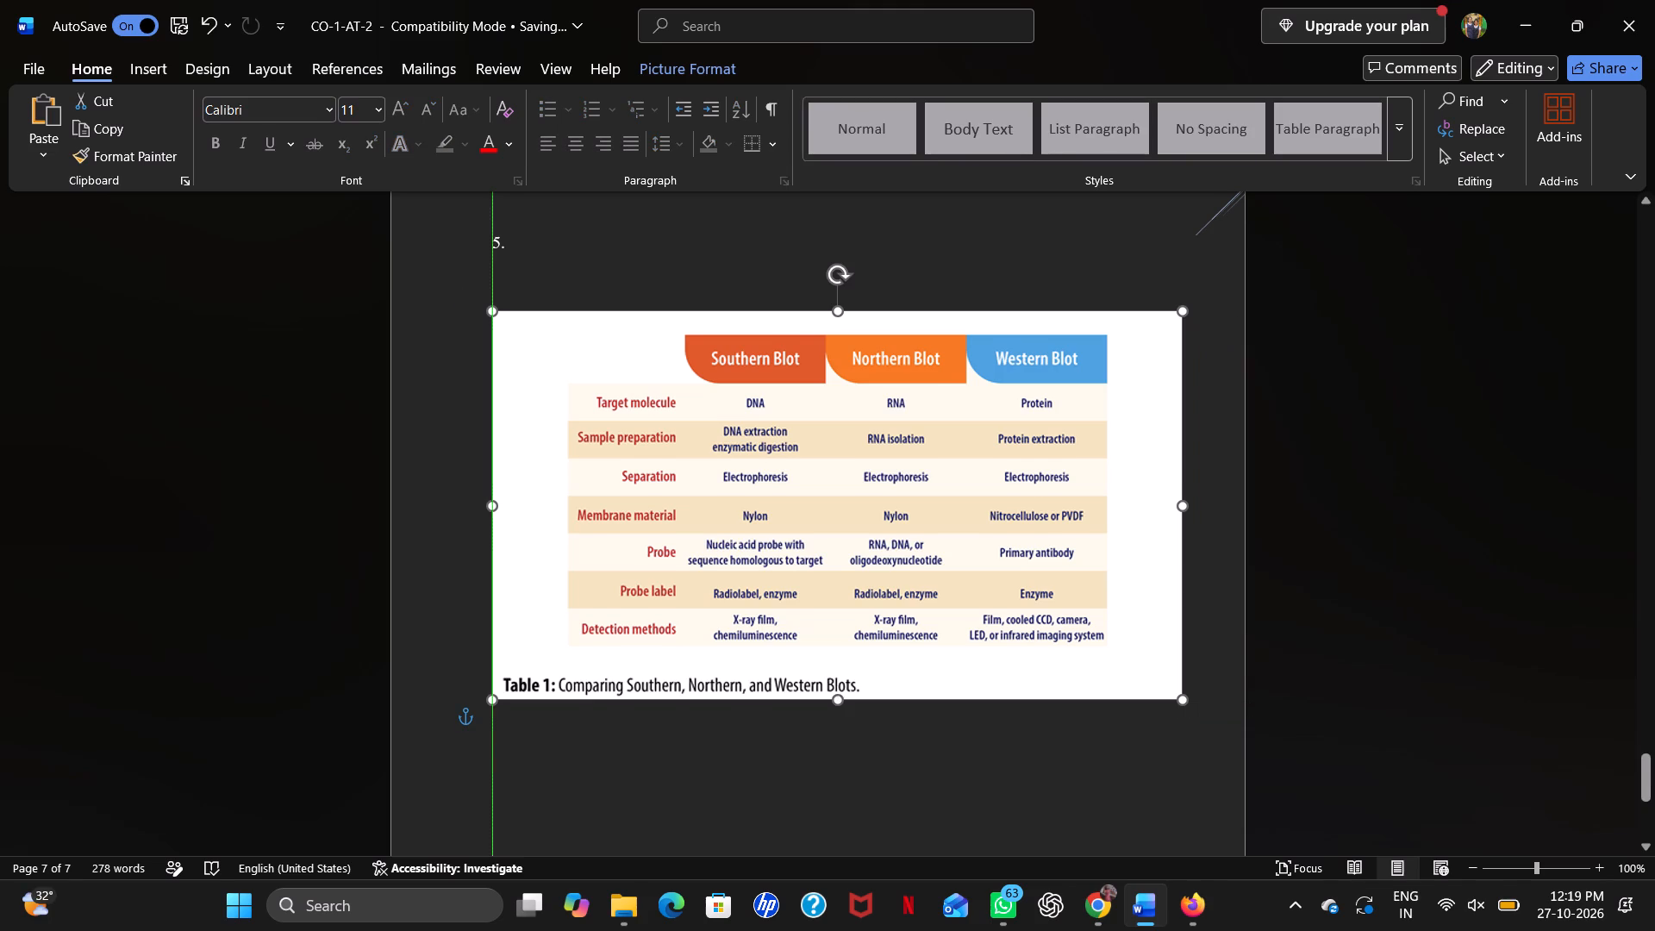
pyautogui.moveTo(839, 738); pyautogui.dragTo(834, 855)
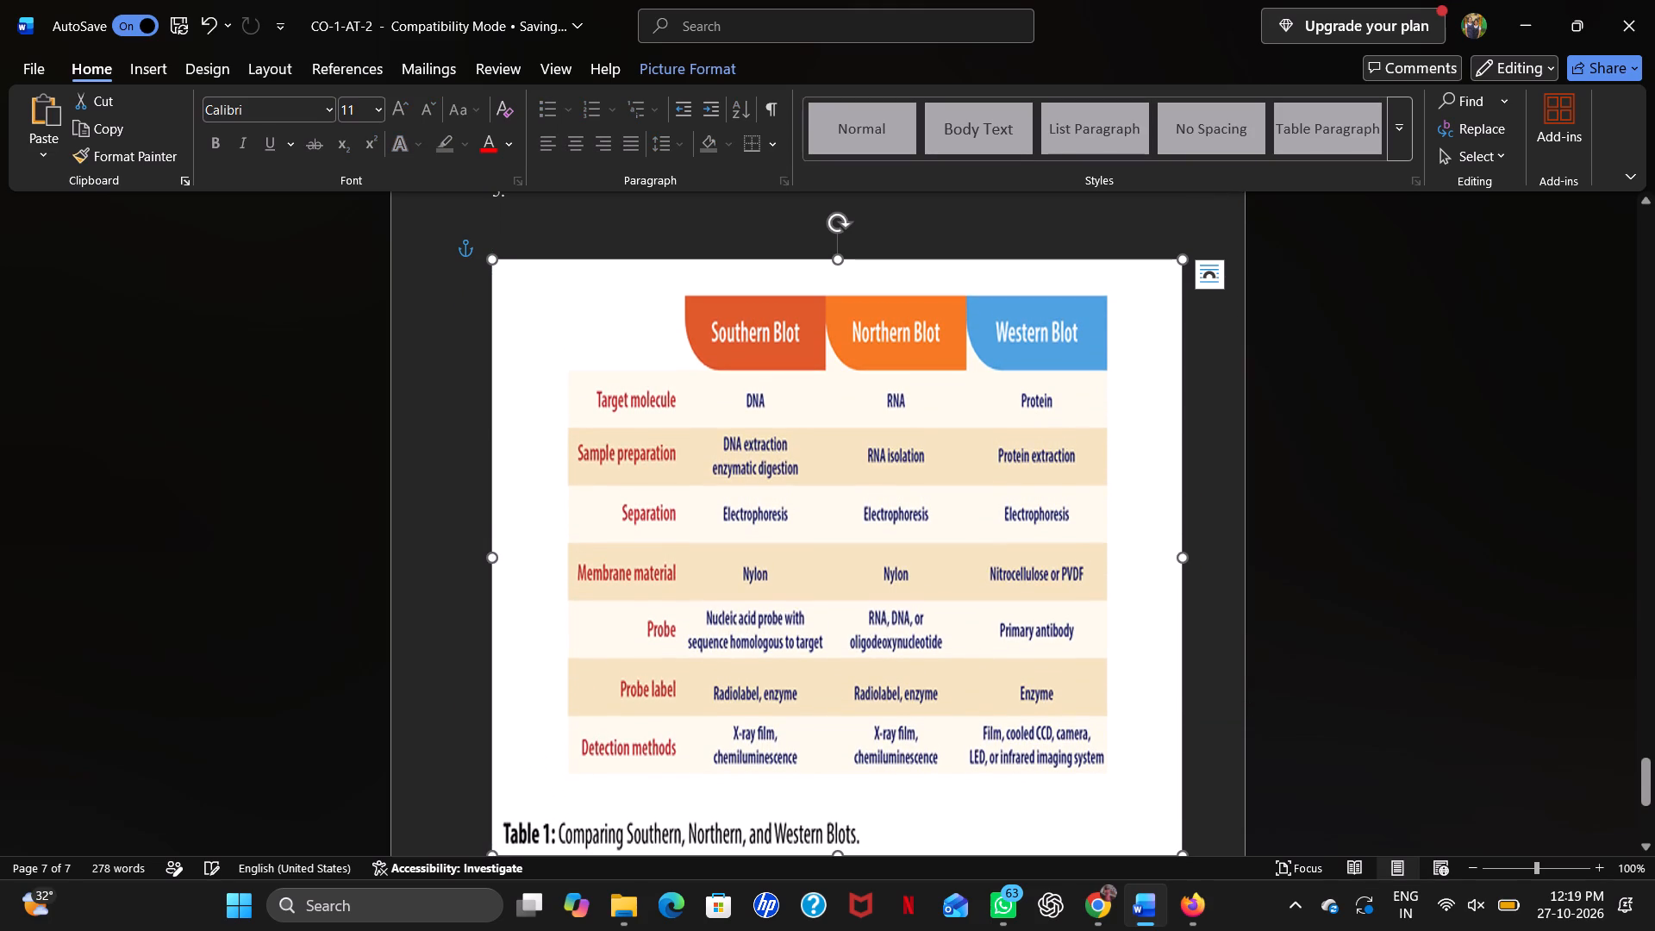
pyautogui.scroll(-1, 883, 569)
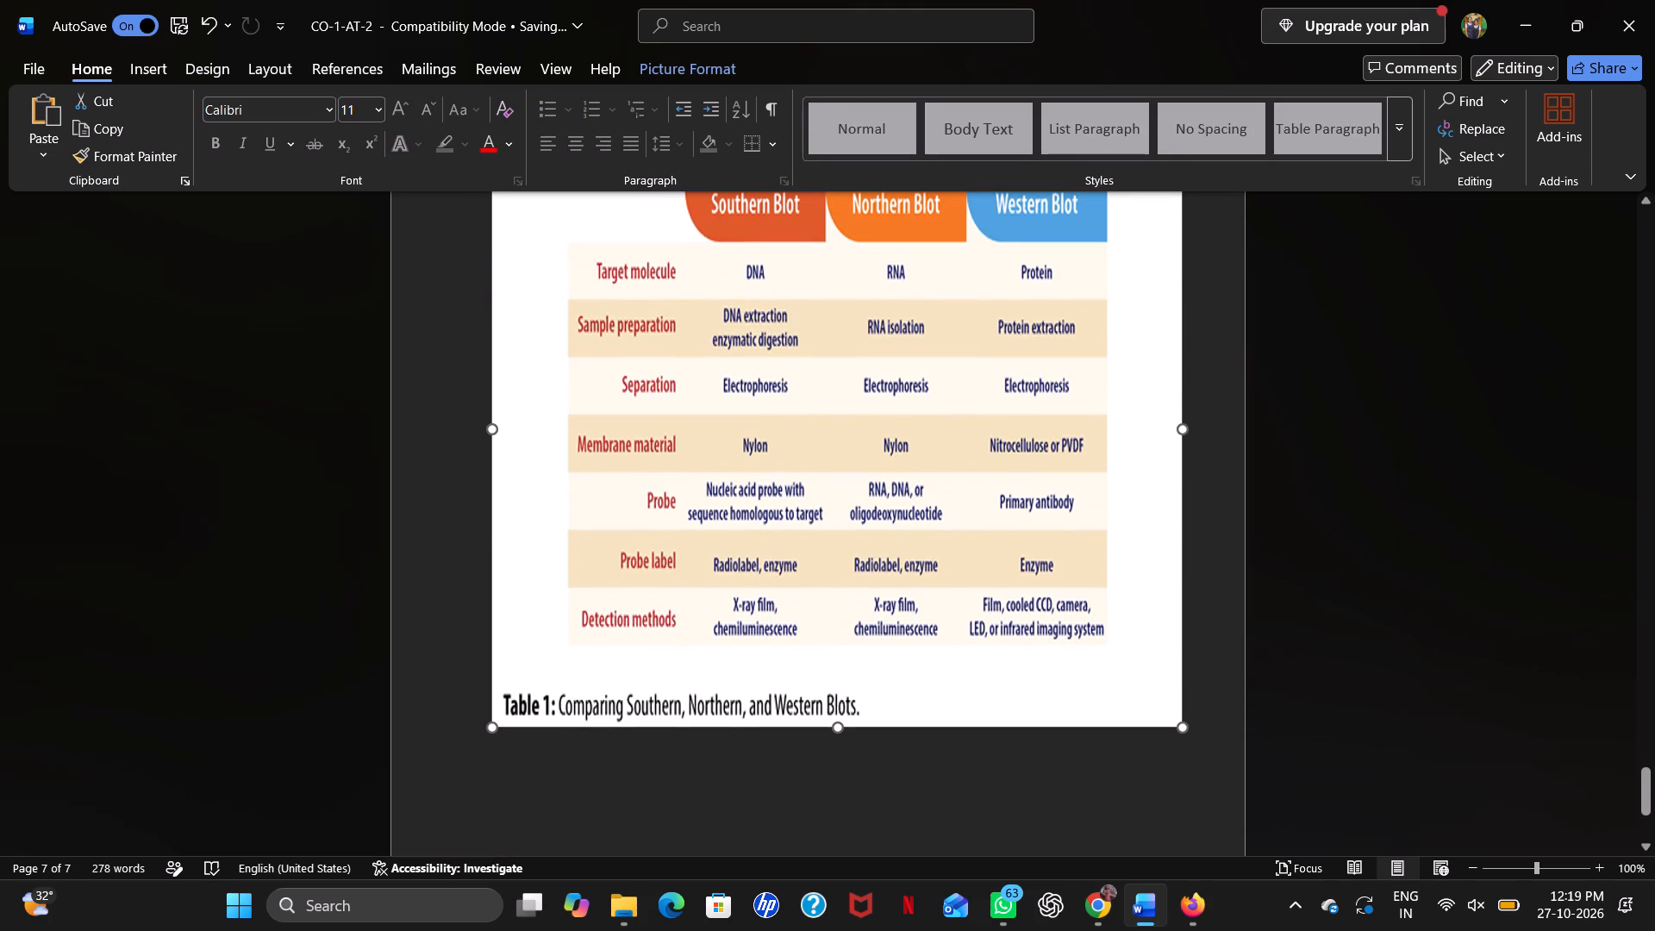
# Stretch the blot comparison image on page 7 slightly further downward, keeping its width, and deselect it.
pyautogui.scroll(1, 924, 627)
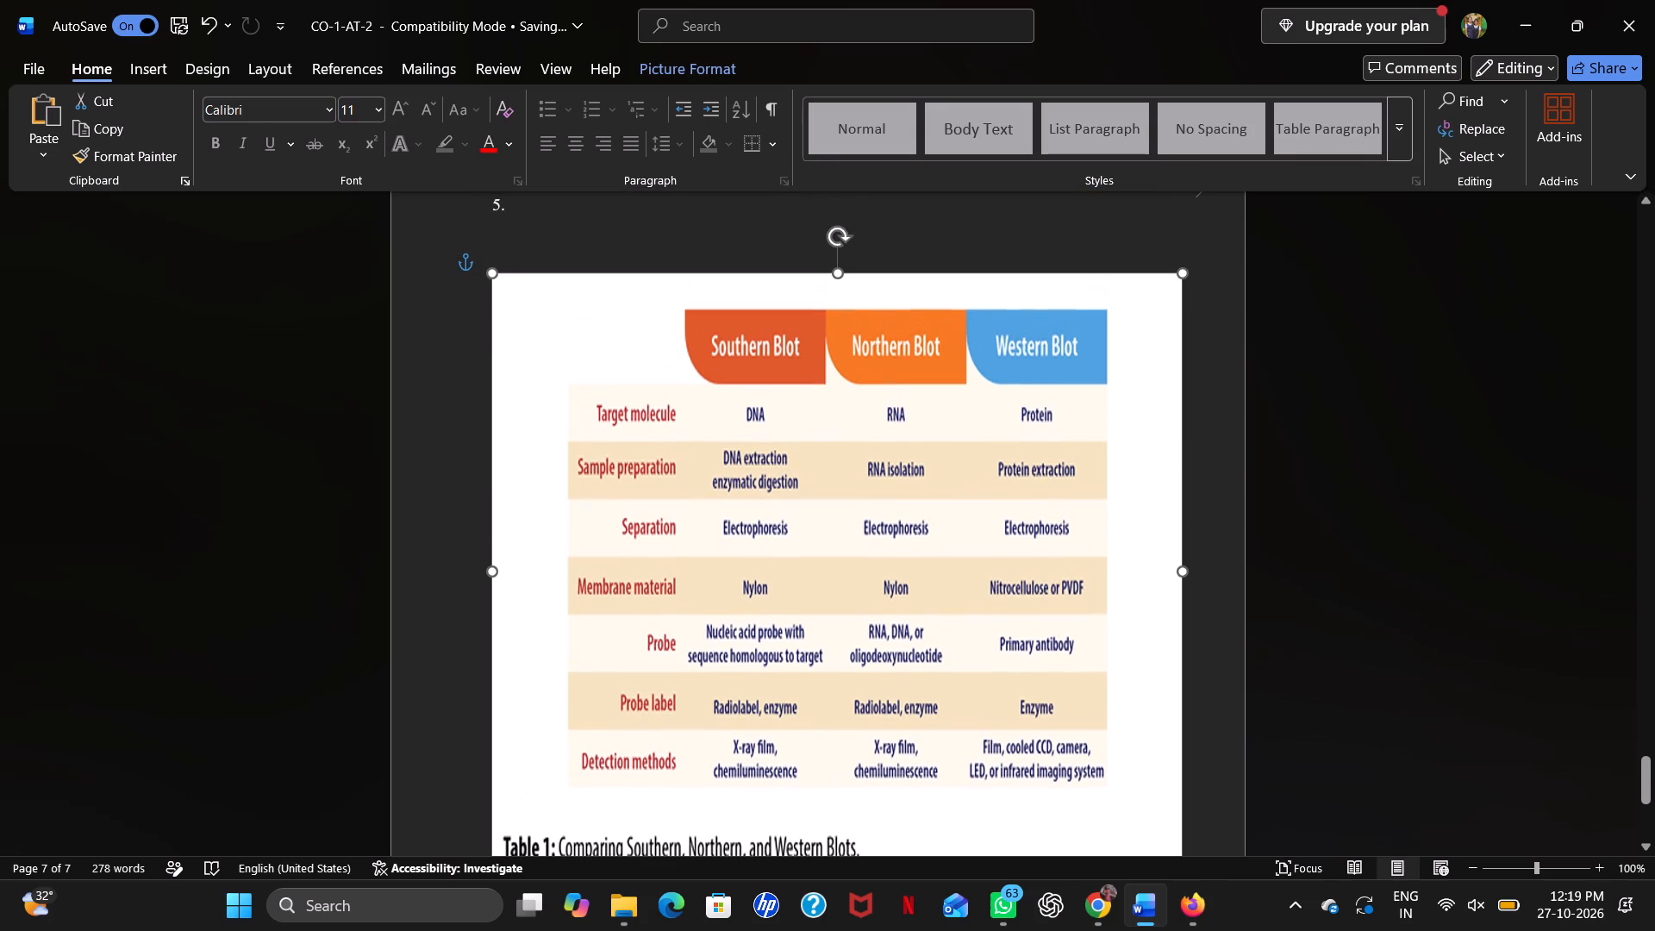
pyautogui.scroll(1, 924, 627)
pyautogui.scroll(-2, 924, 627)
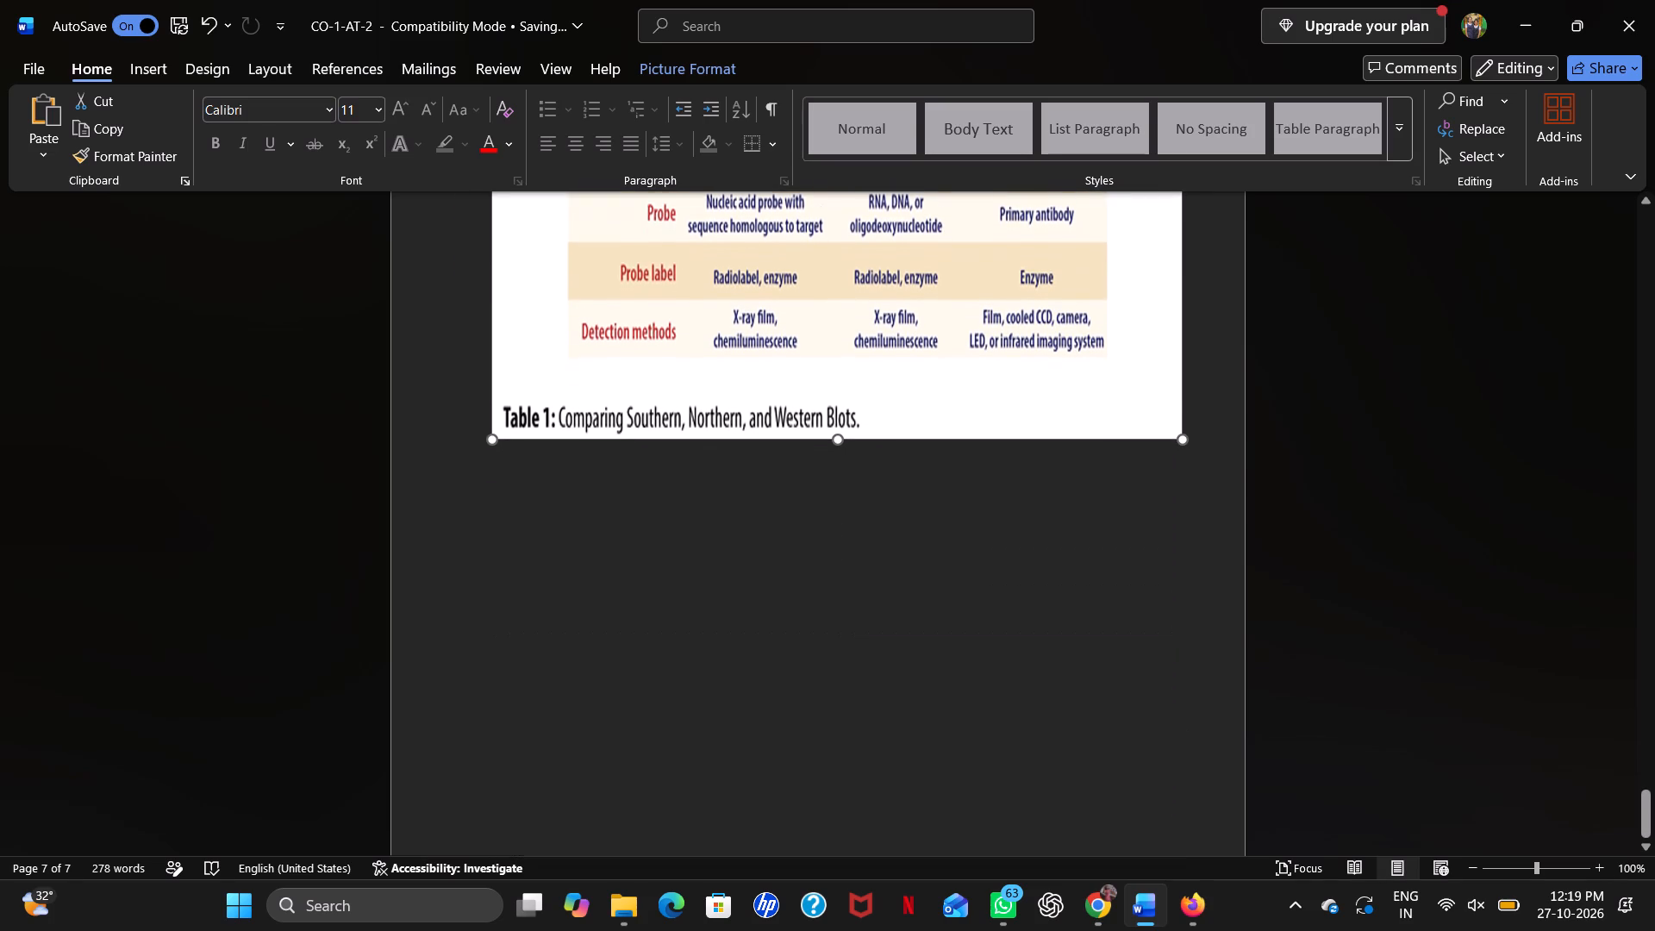
pyautogui.scroll(-1, 924, 627)
pyautogui.moveTo(839, 418); pyautogui.dragTo(840, 430)
pyautogui.click(1359, 469)
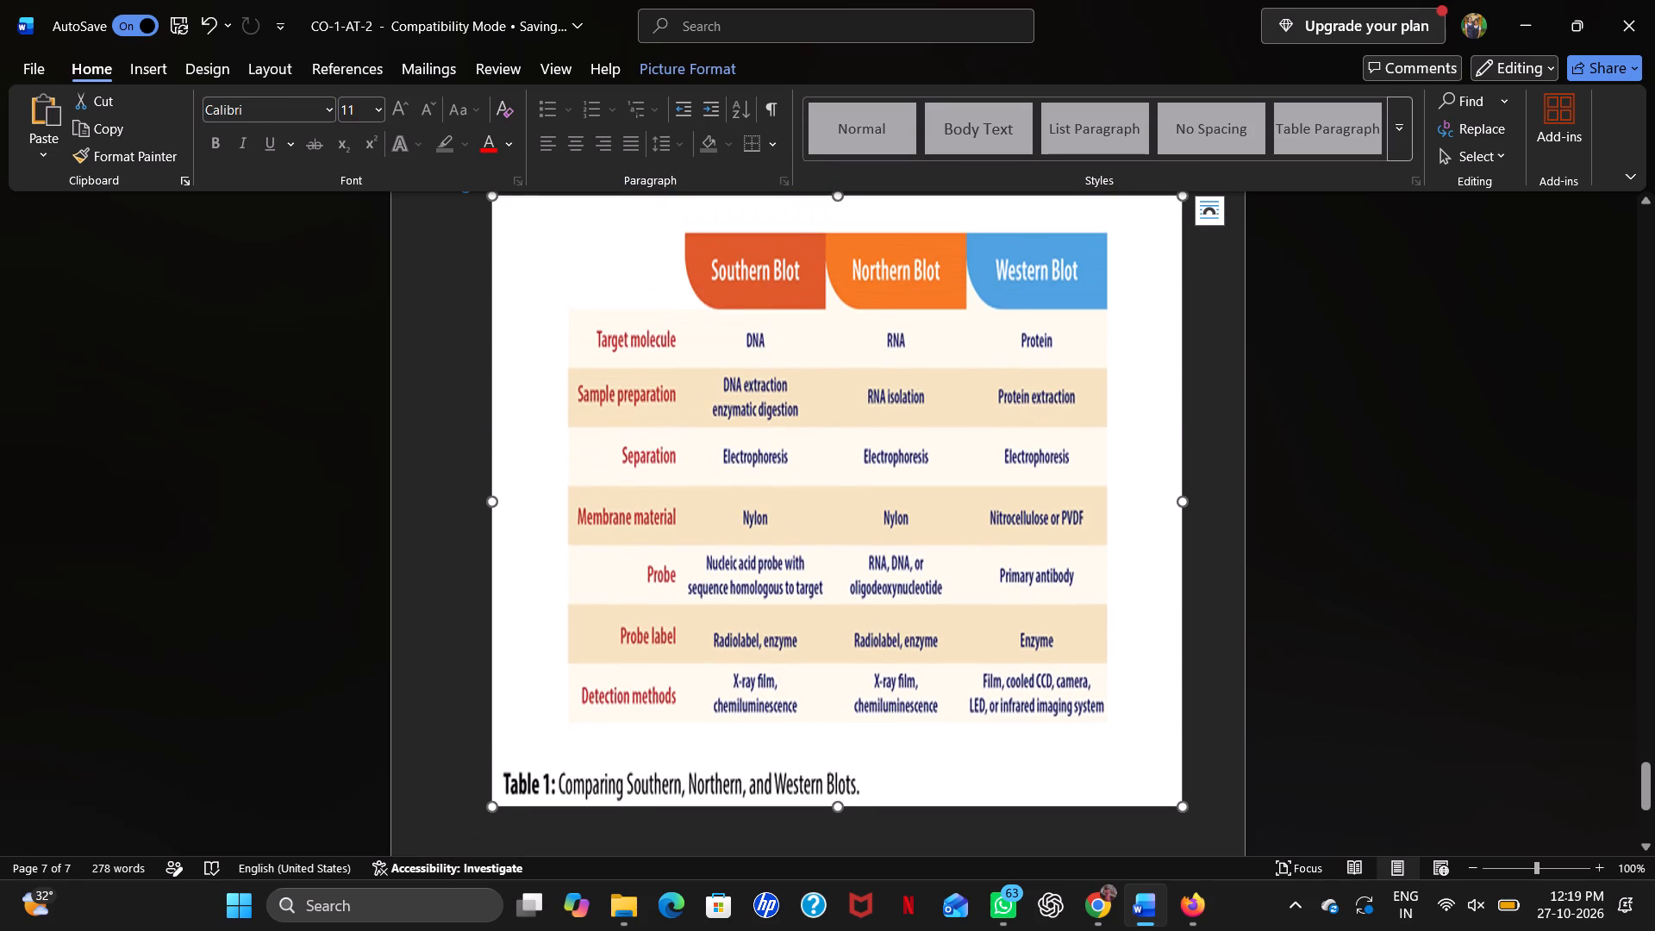
# Review the assignment questions and the concept maps for questions 1 and 2 in the document.
pyautogui.scroll(15, 1359, 469)
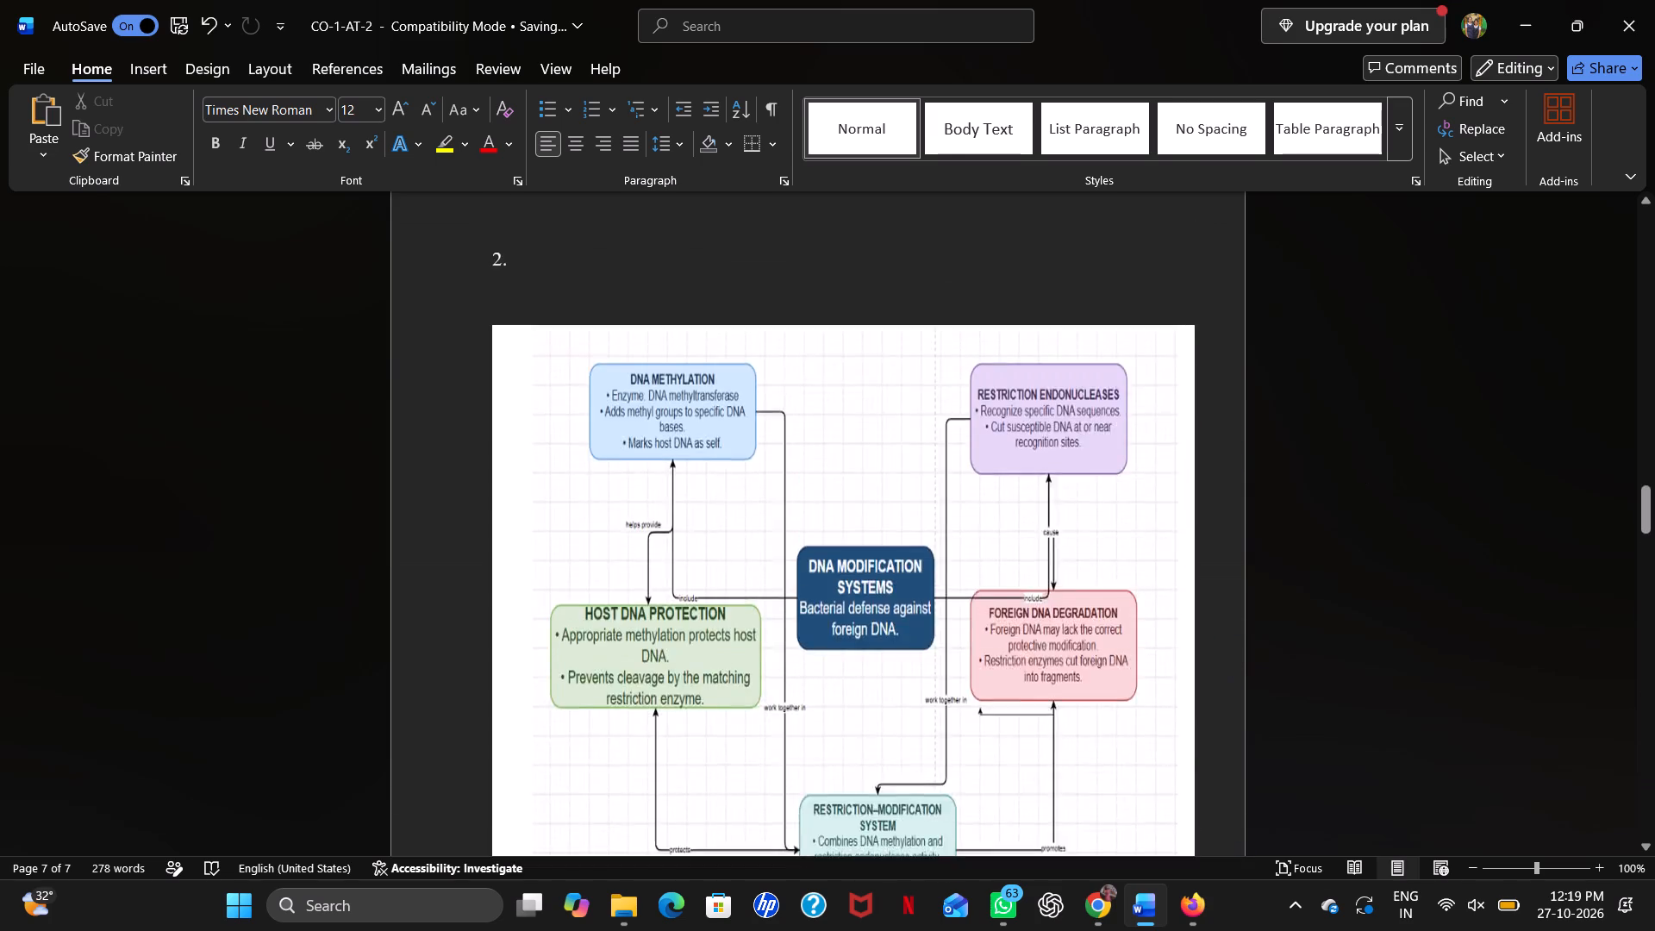
pyautogui.scroll(12, 1359, 469)
pyautogui.scroll(-2, 1359, 469)
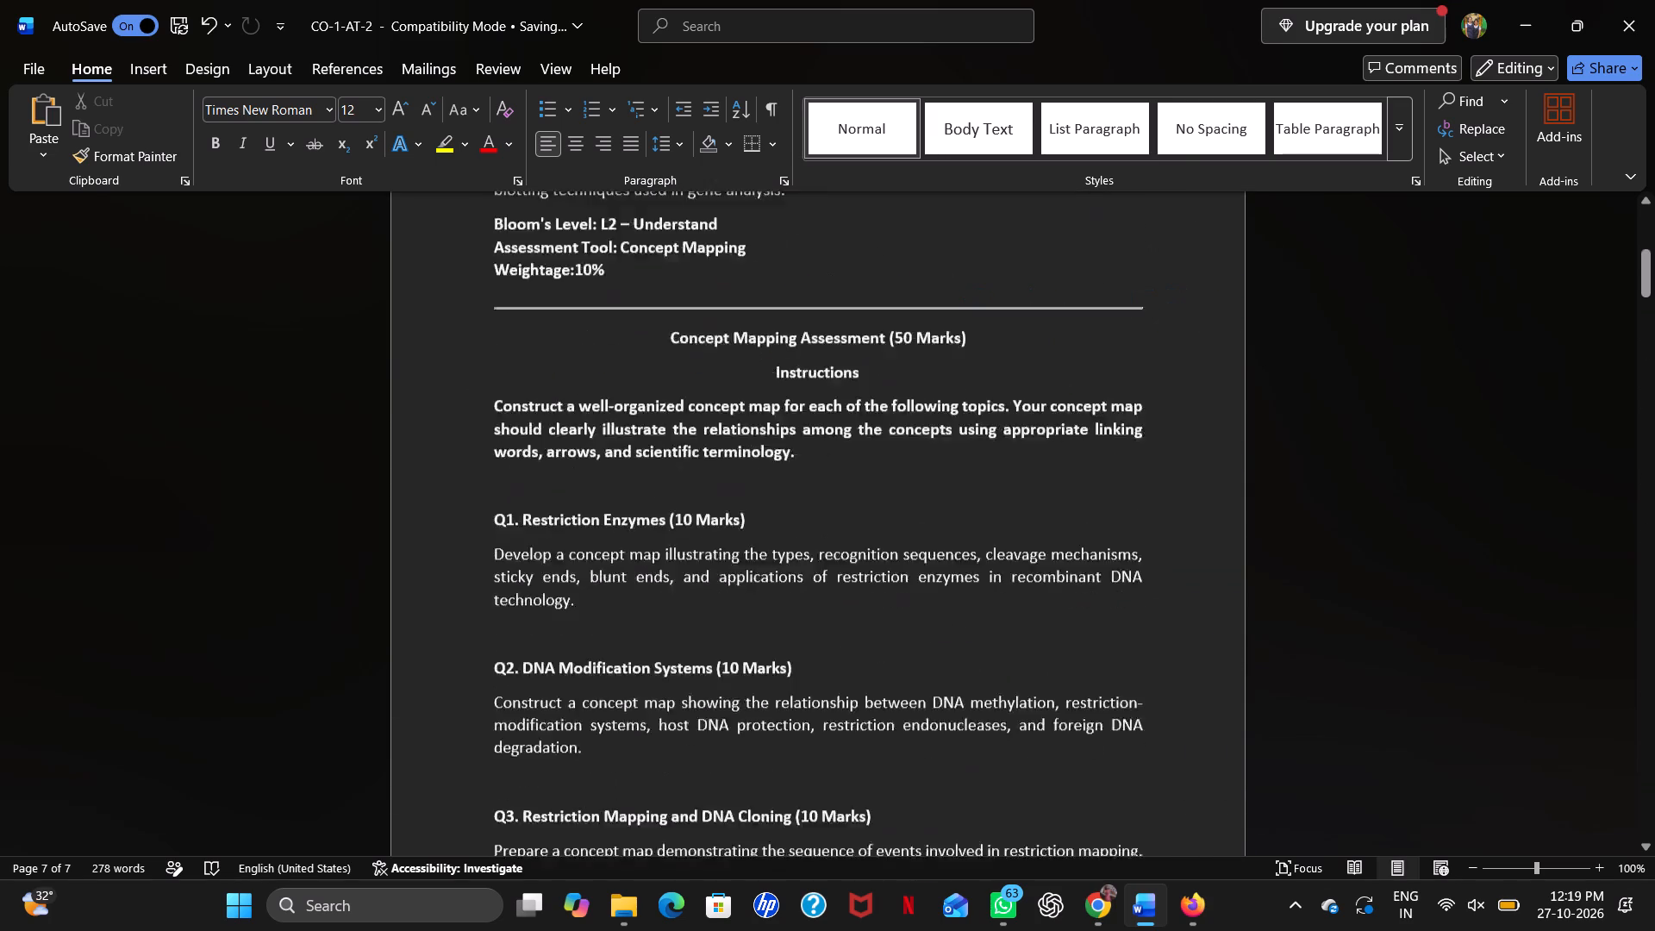
pyautogui.scroll(-7, 1359, 469)
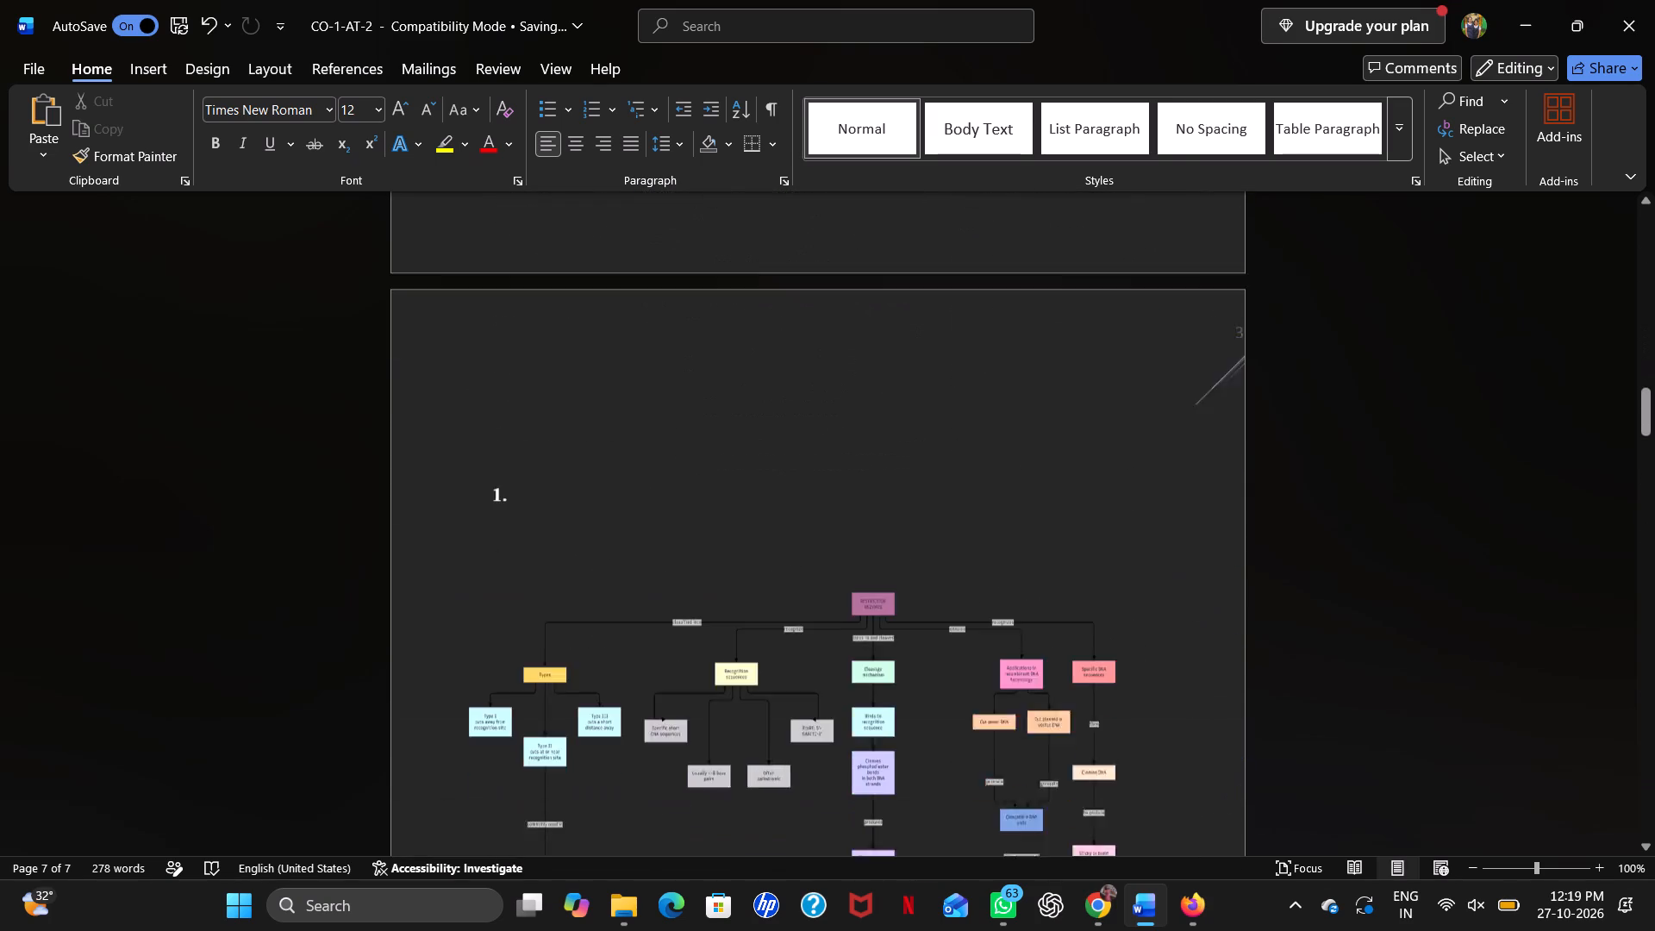
pyautogui.scroll(-1, 1359, 469)
pyautogui.scroll(1, 1359, 469)
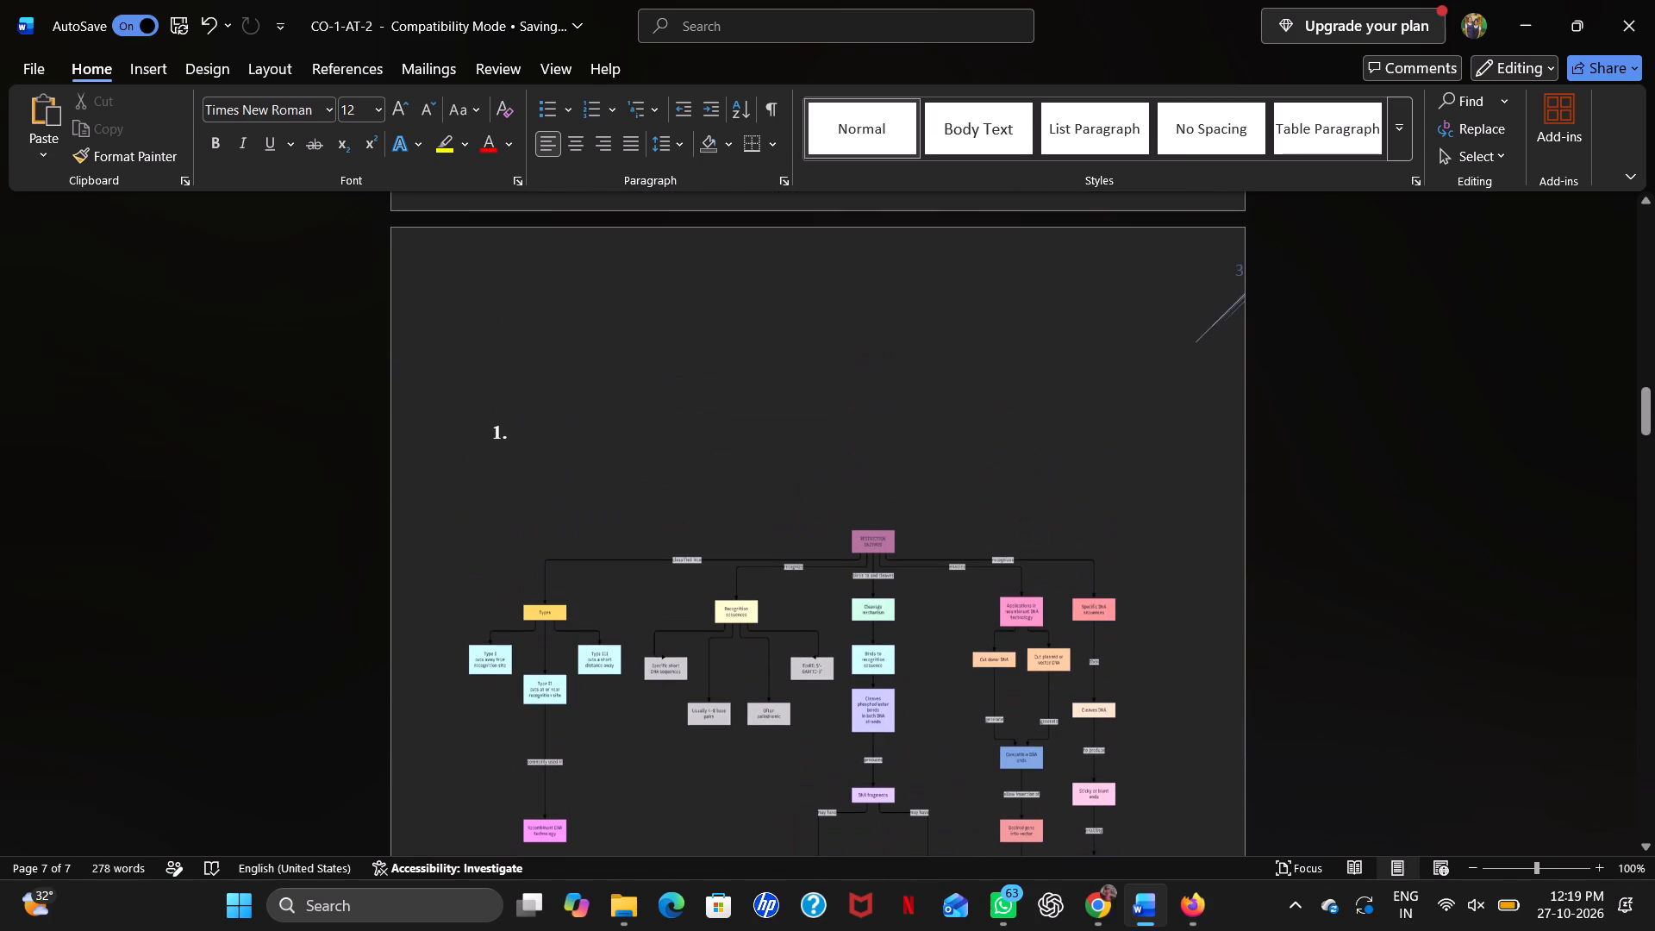
pyautogui.click(1084, 622)
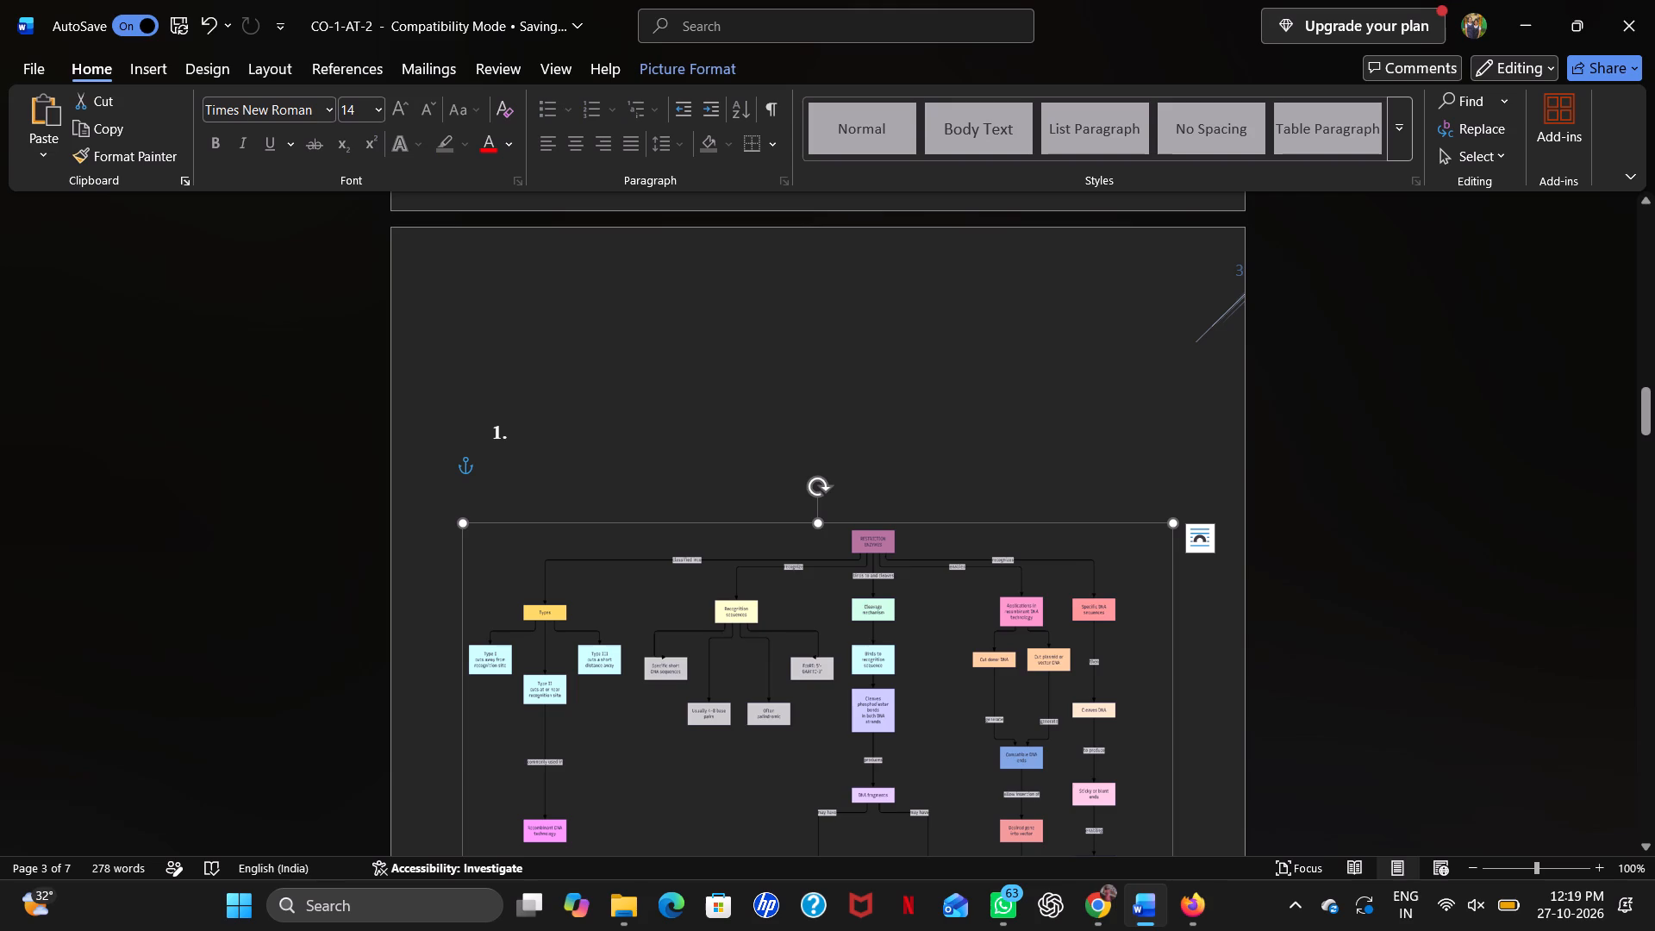
pyautogui.moveTo(1168, 605); pyautogui.dragTo(1169, 597)
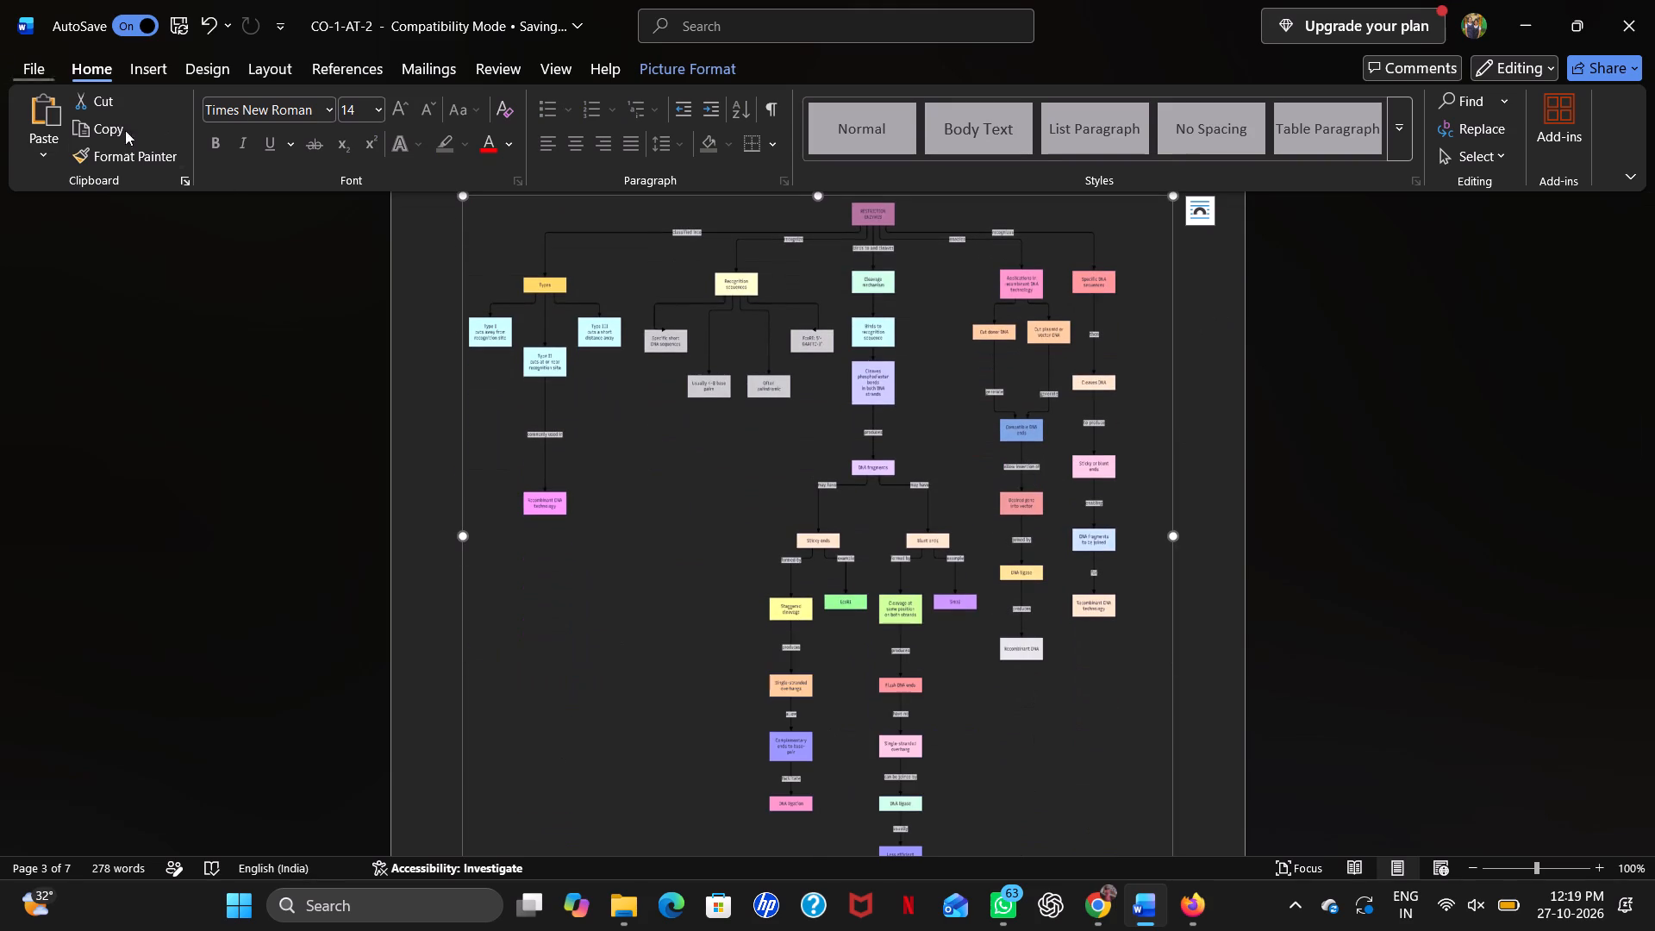
pyautogui.scroll(-5, 788, 453)
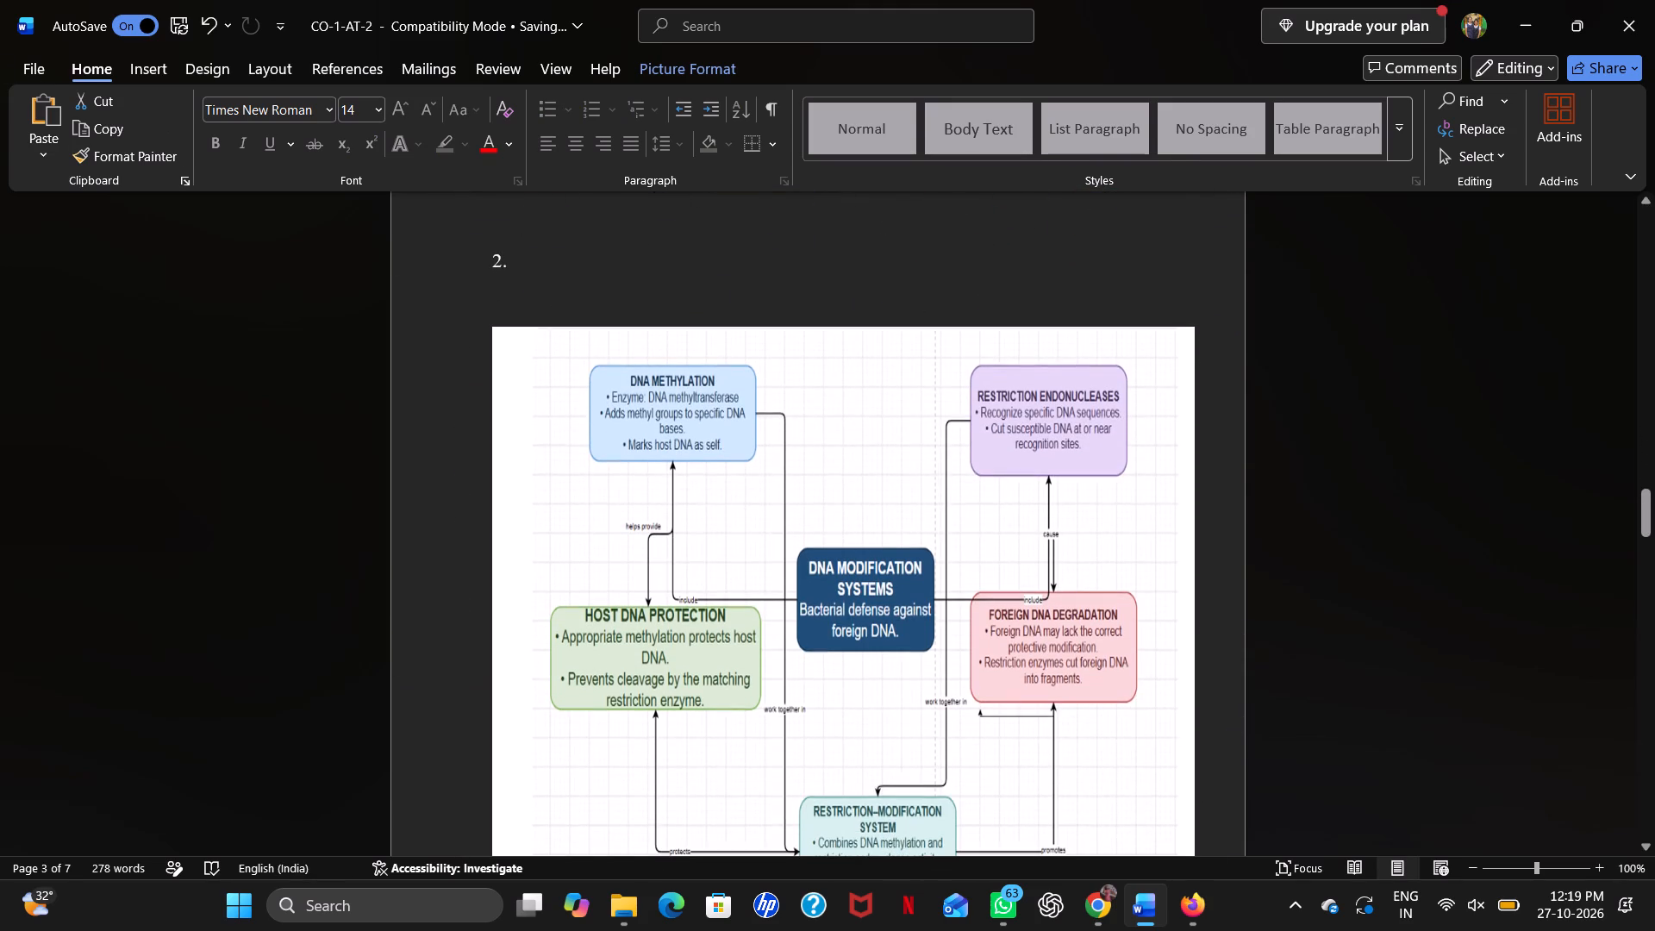
pyautogui.click(102, 246)
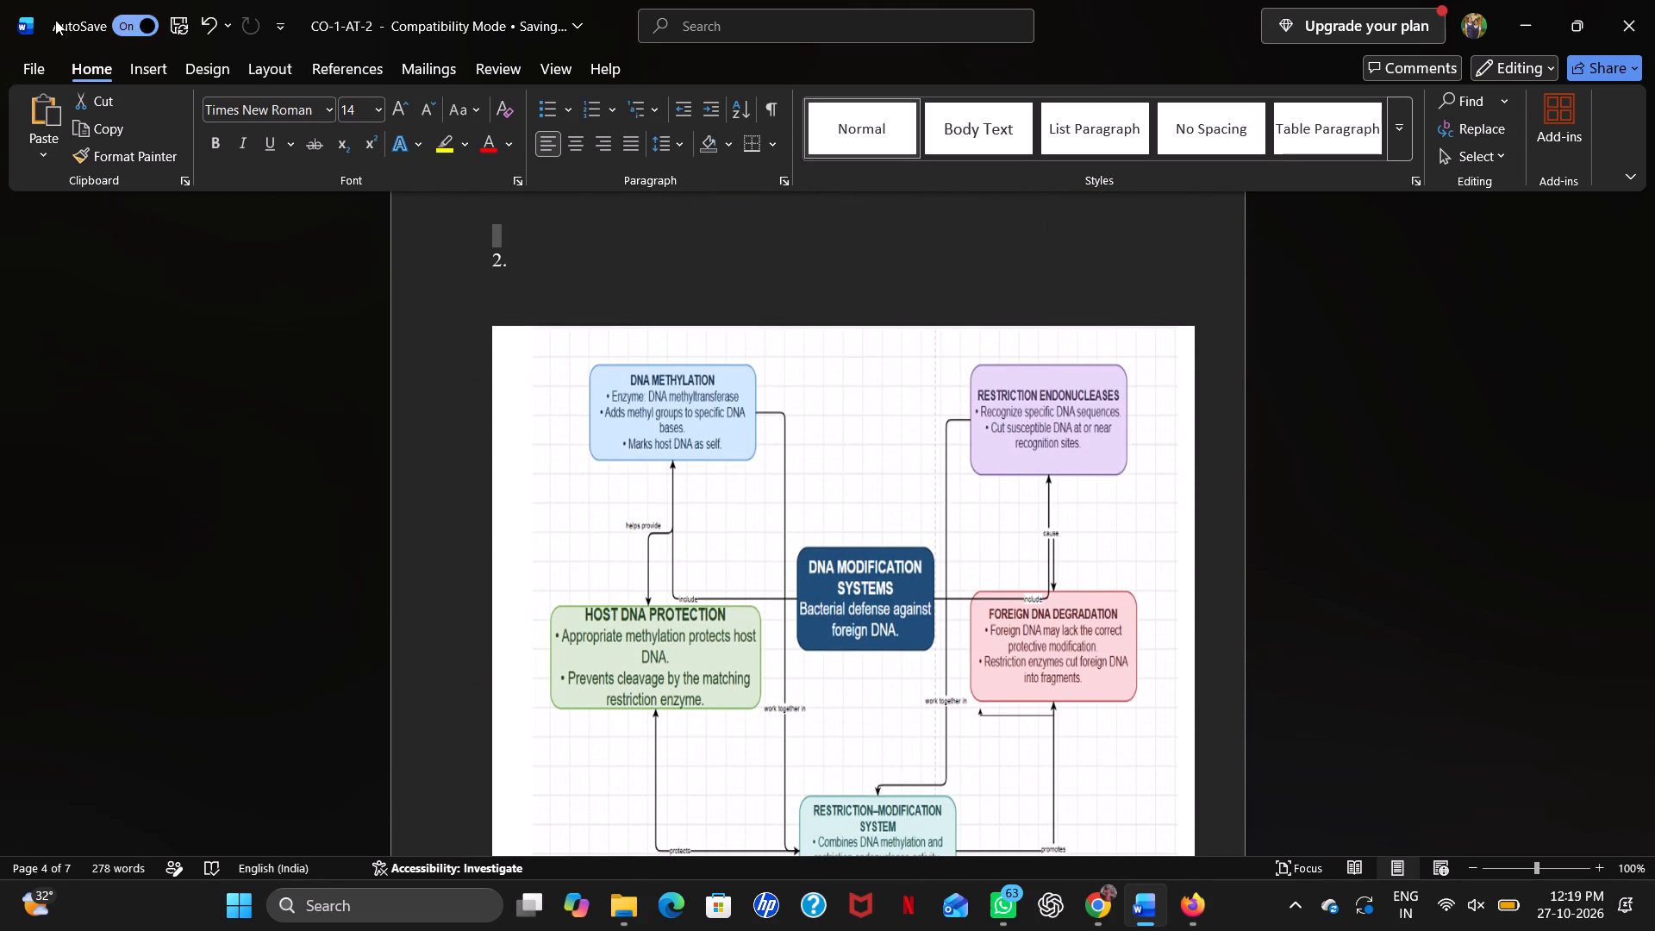
# Open the print preview and check the layout of every page from the cover questions to the blot comparison image.
pyautogui.click(41, 65)
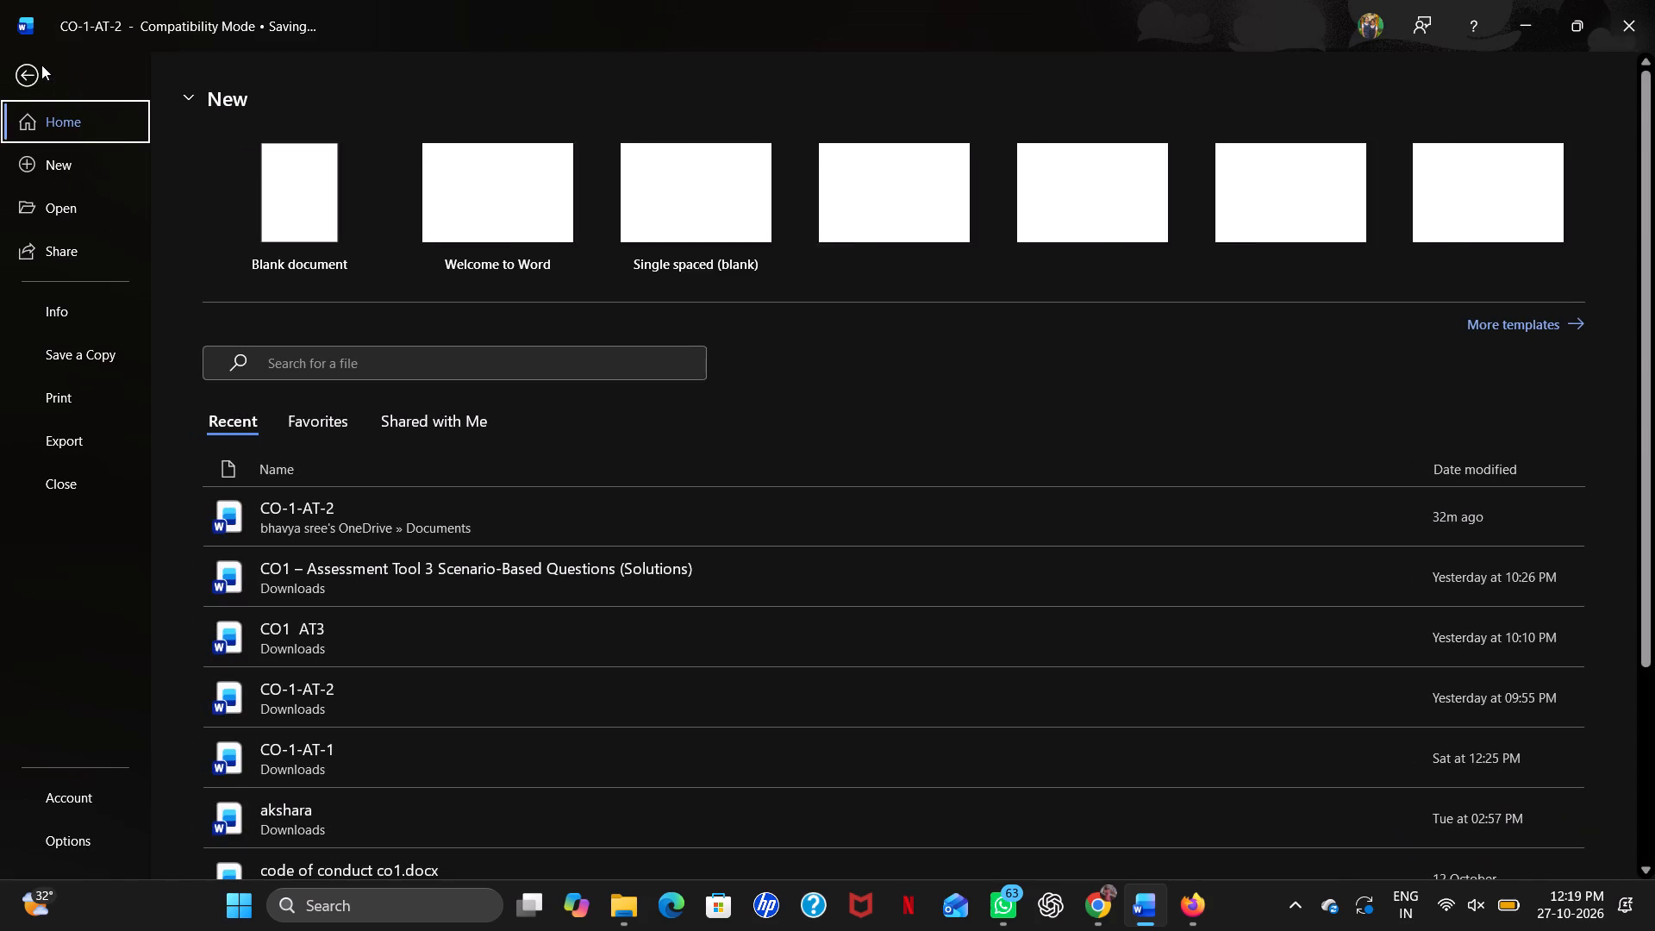
pyautogui.click(89, 406)
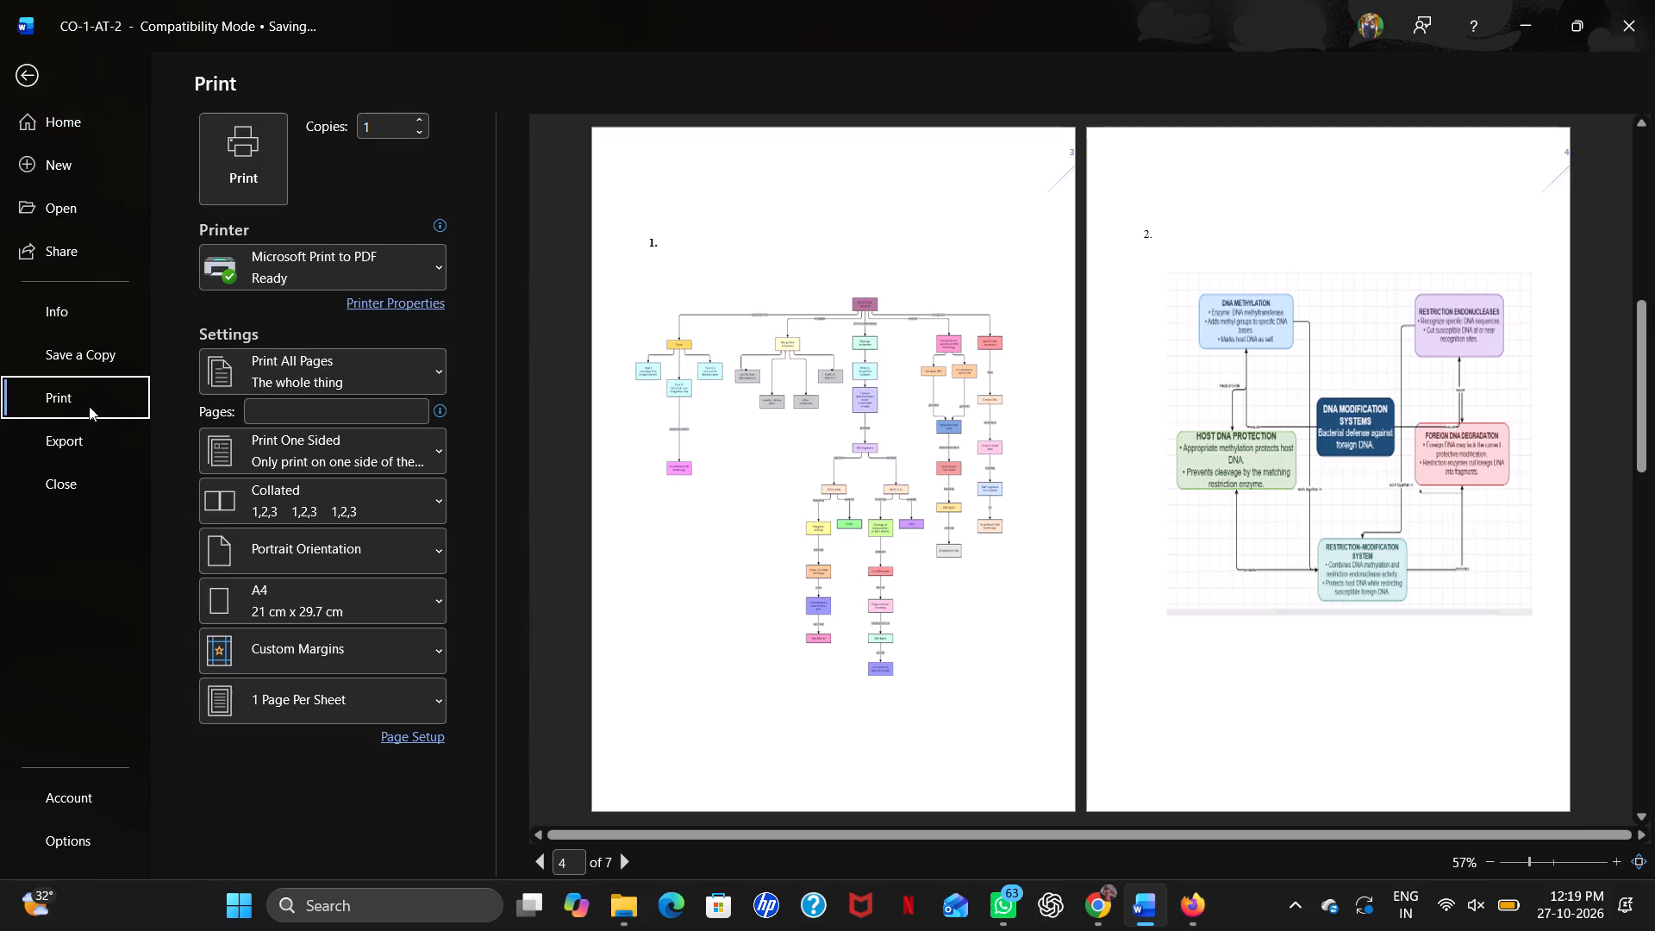
pyautogui.scroll(1, 863, 338)
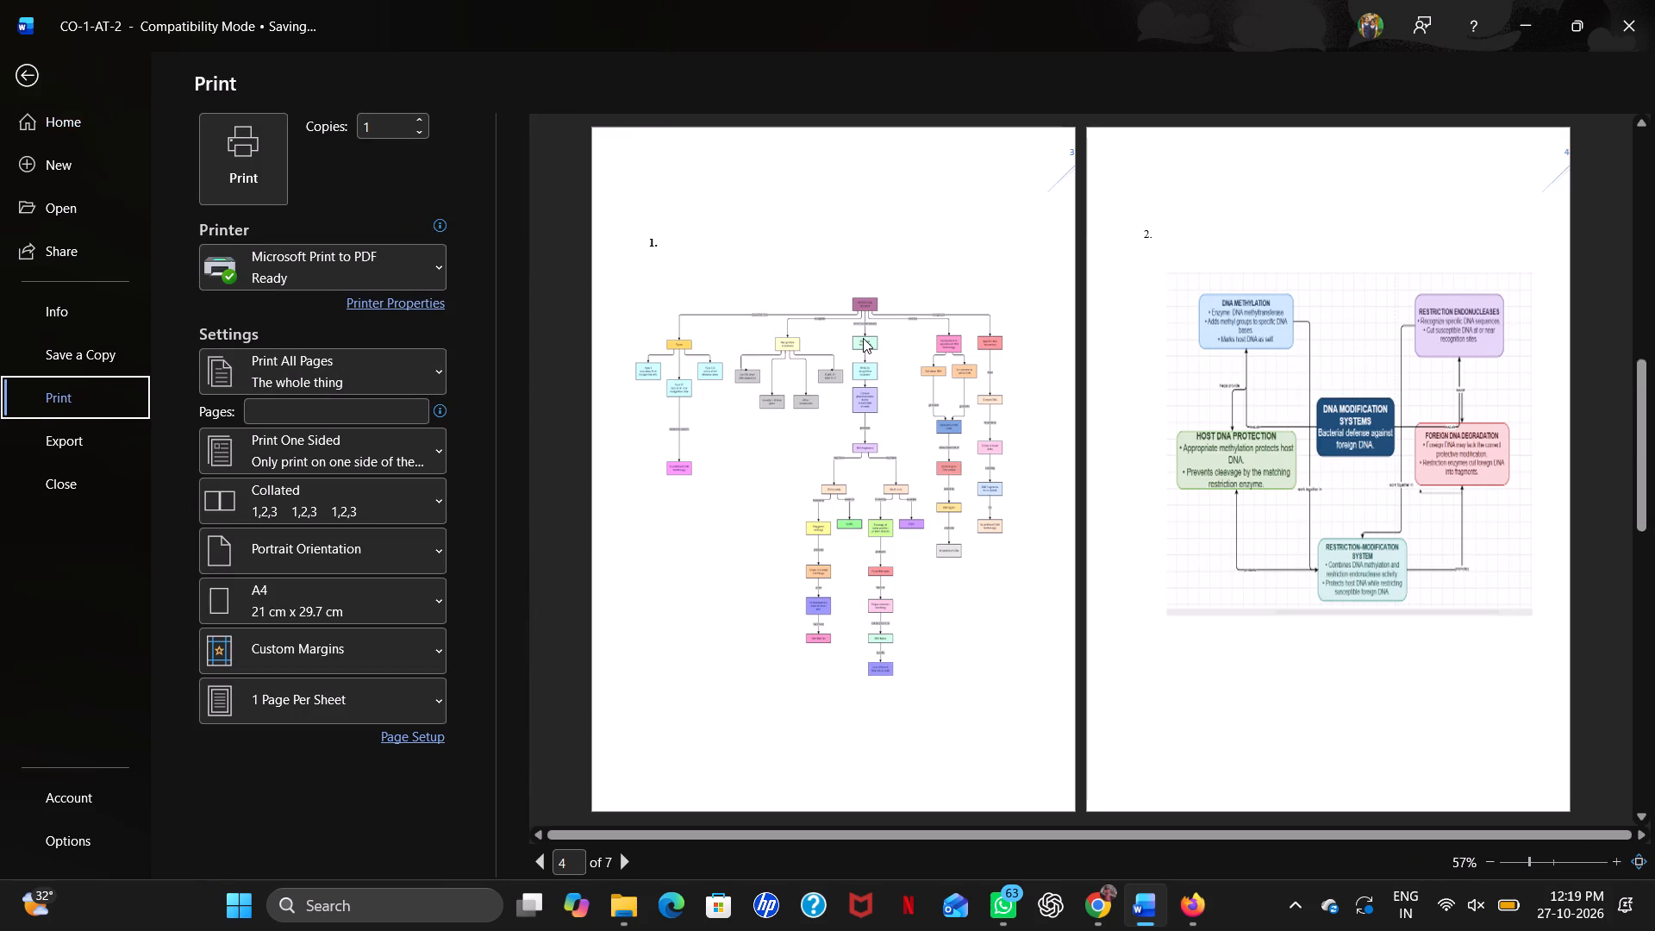
pyautogui.scroll(1, 863, 338)
pyautogui.scroll(-1, 863, 338)
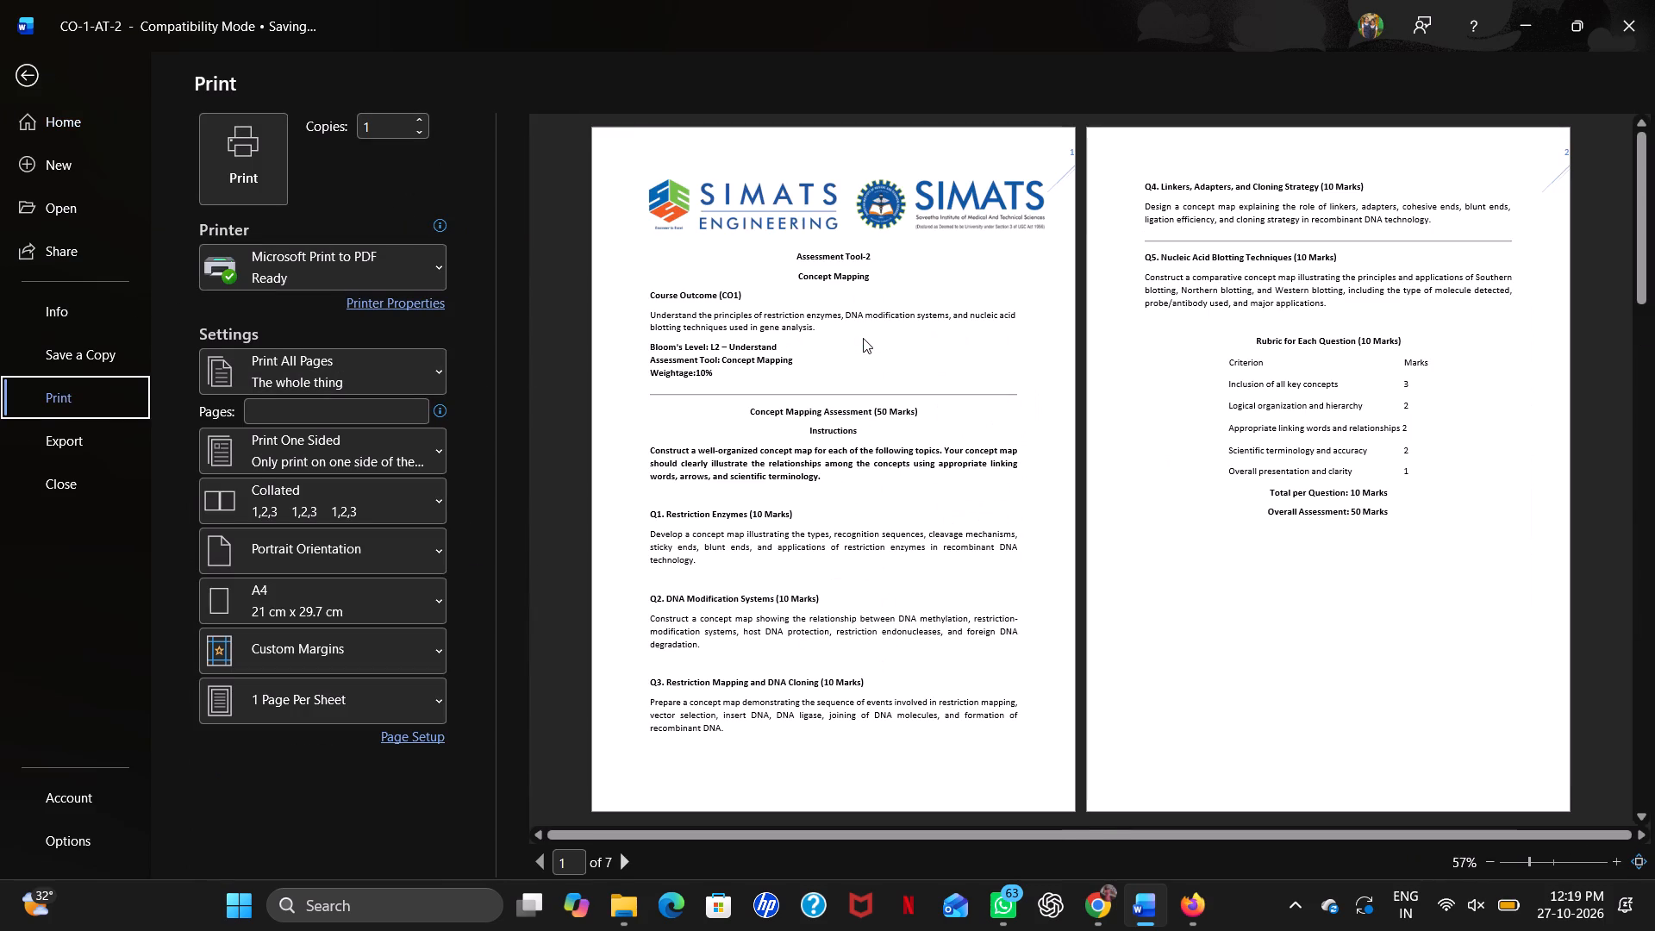
pyautogui.scroll(-2, 863, 338)
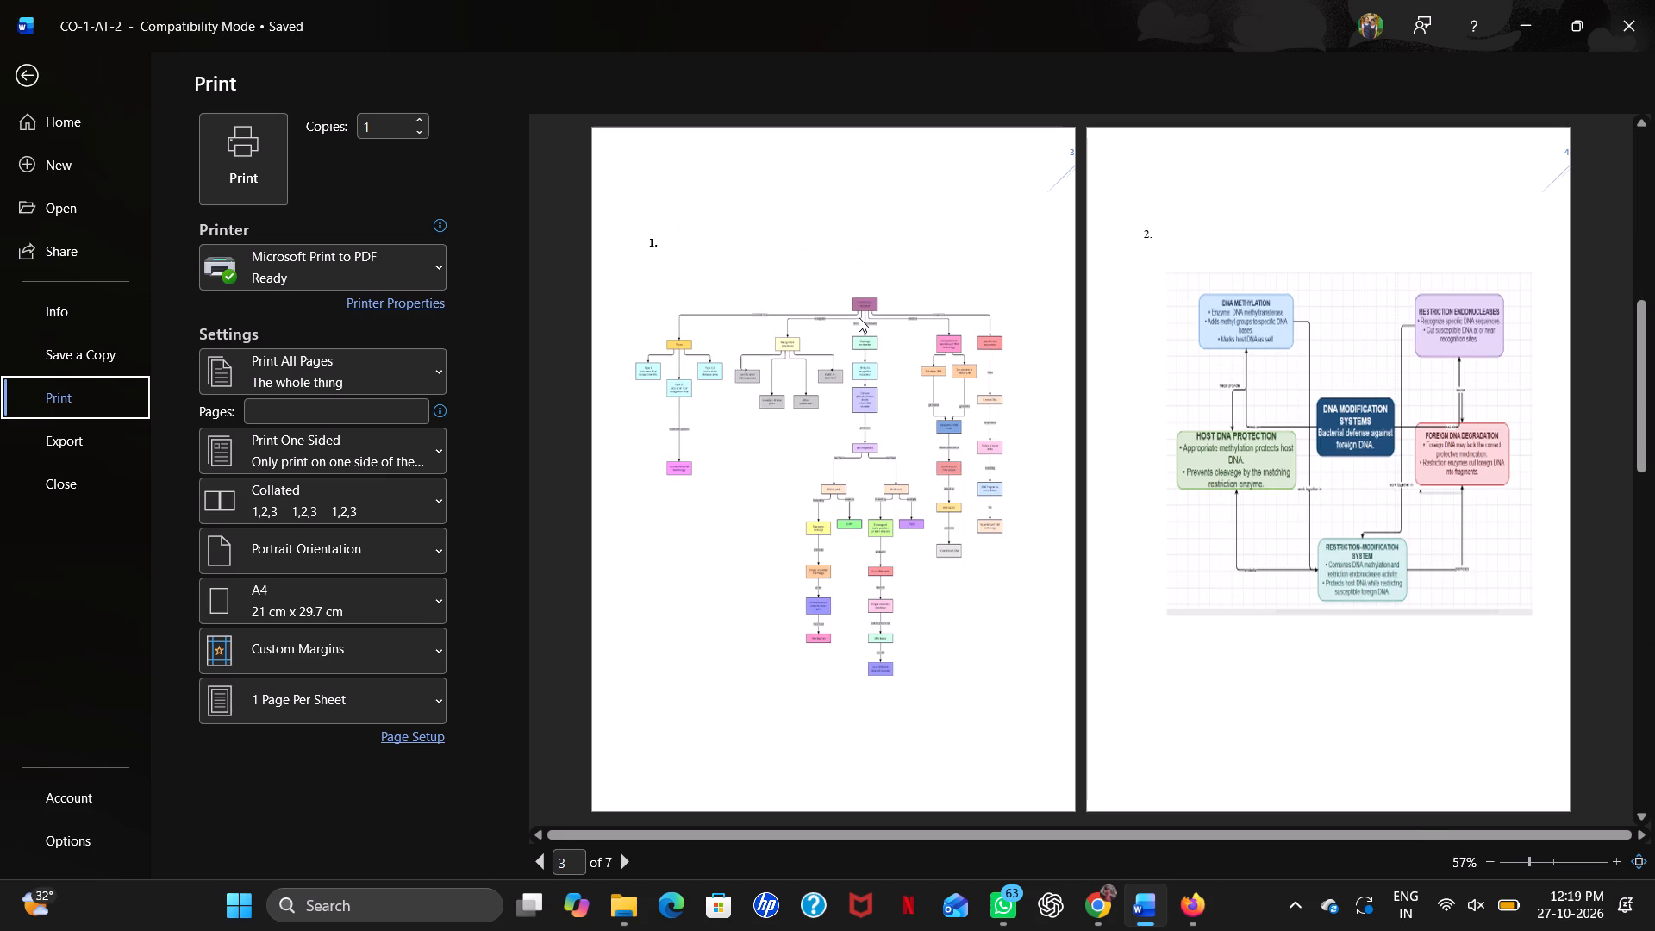
pyautogui.scroll(-1, 859, 317)
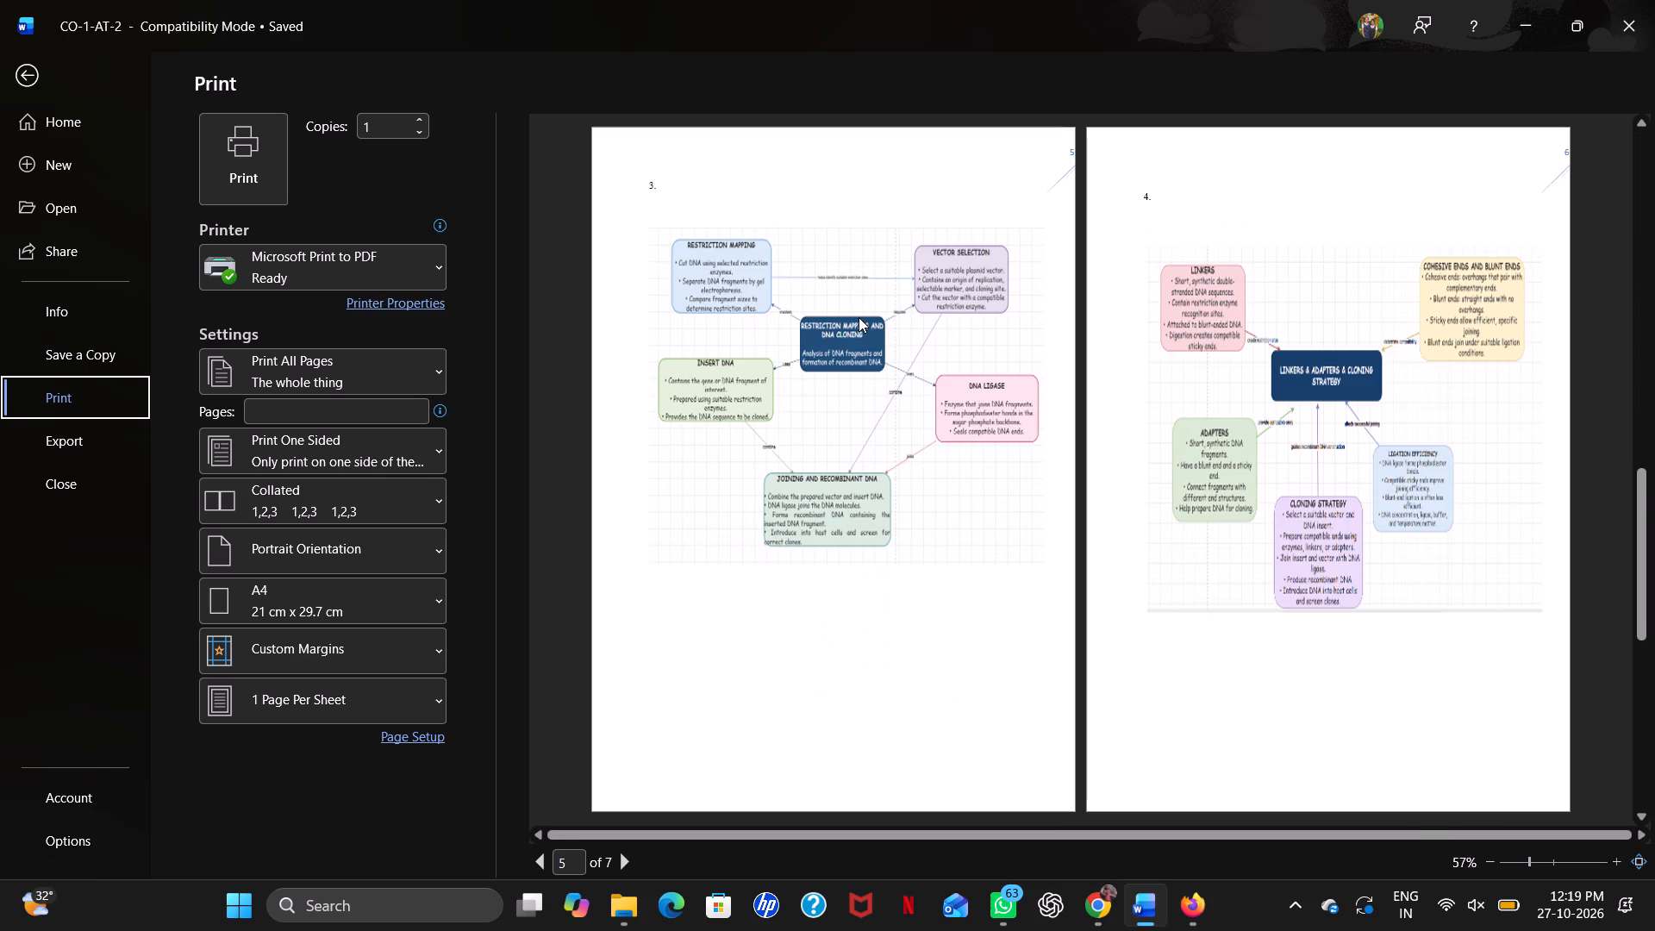
pyautogui.scroll(-1, 859, 317)
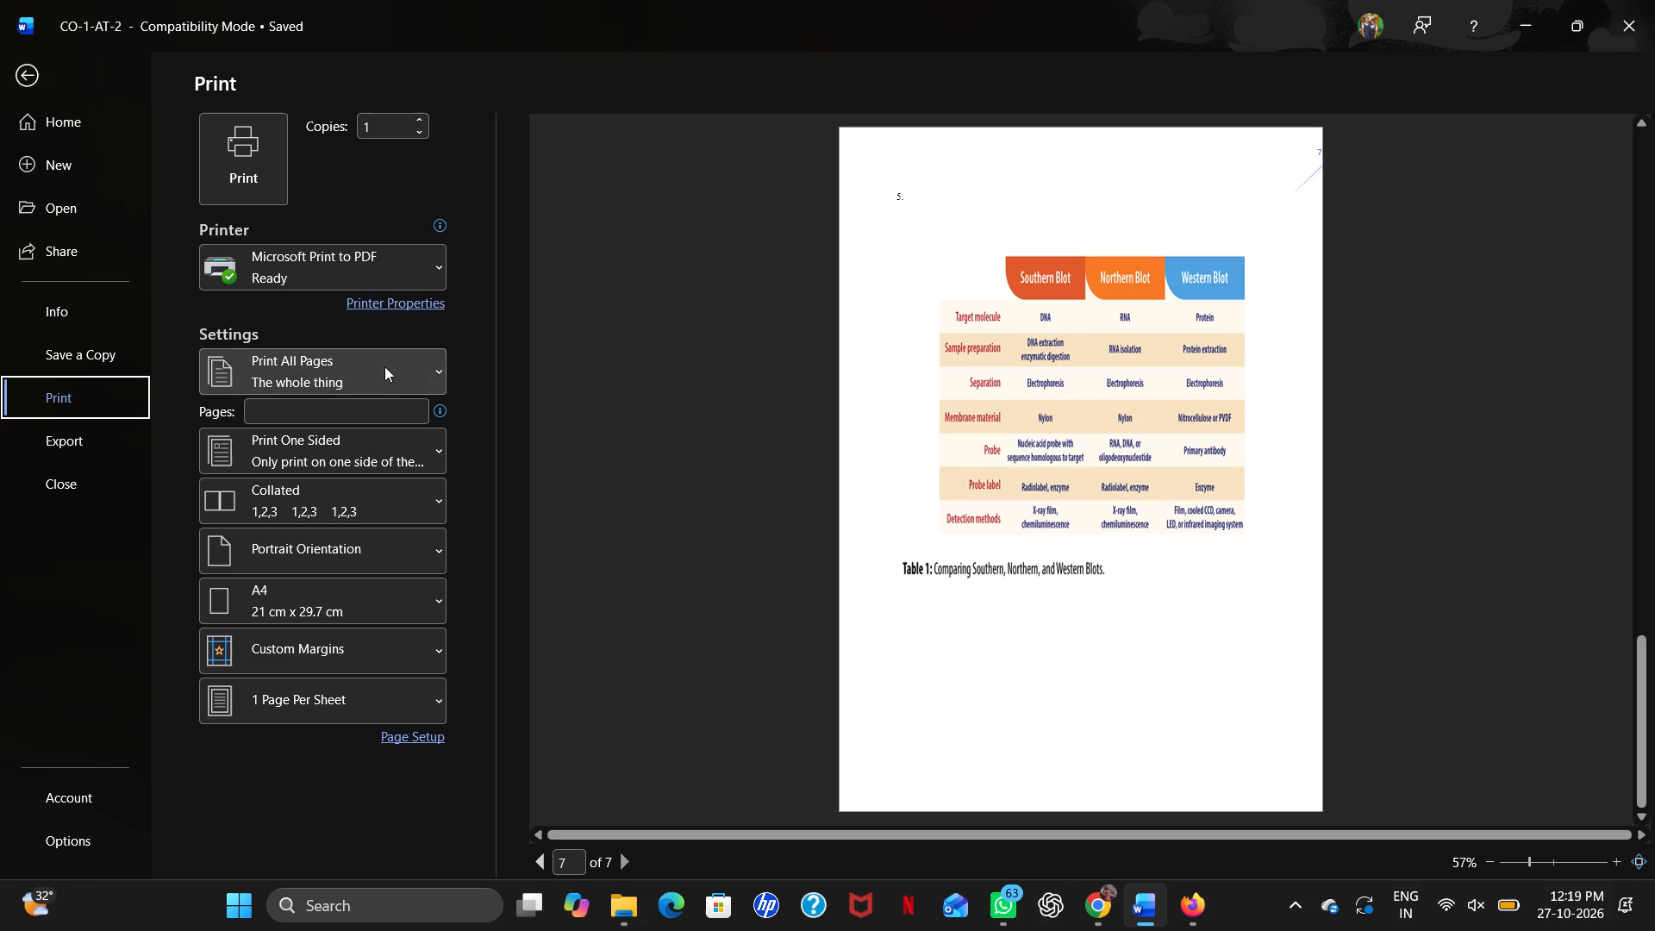
# Print all pages with Microsoft Print to PDF, saving the file in Documents as "co1 at2".
pyautogui.click(262, 186)
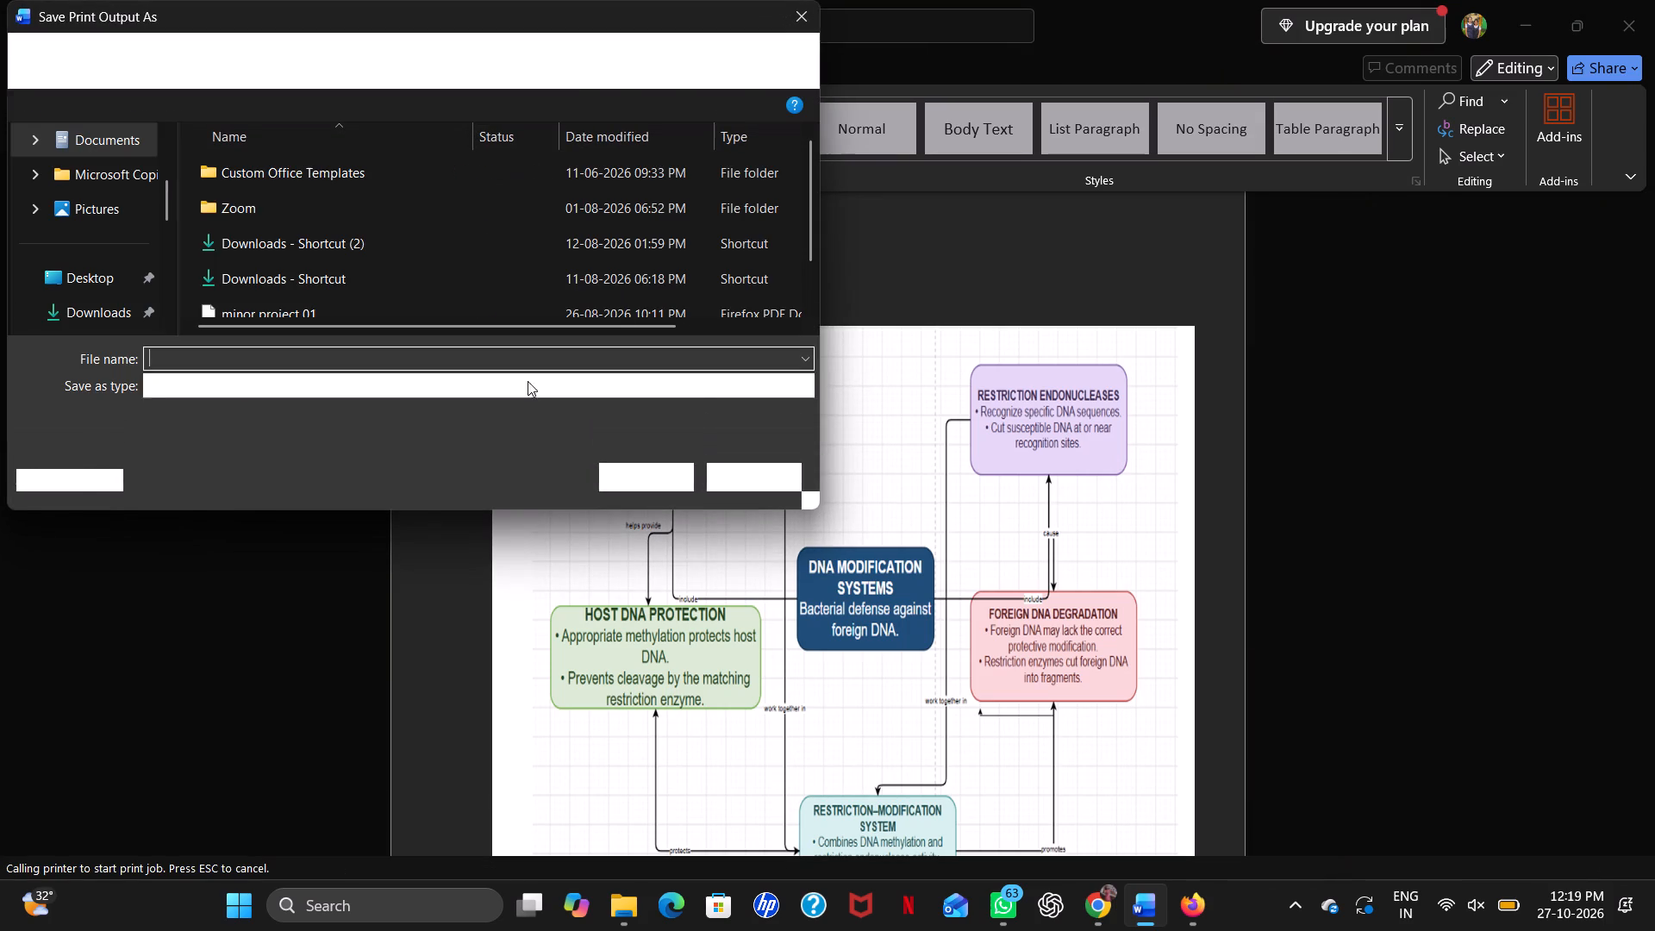
pyautogui.click(347, 353)
pyautogui.write('co')
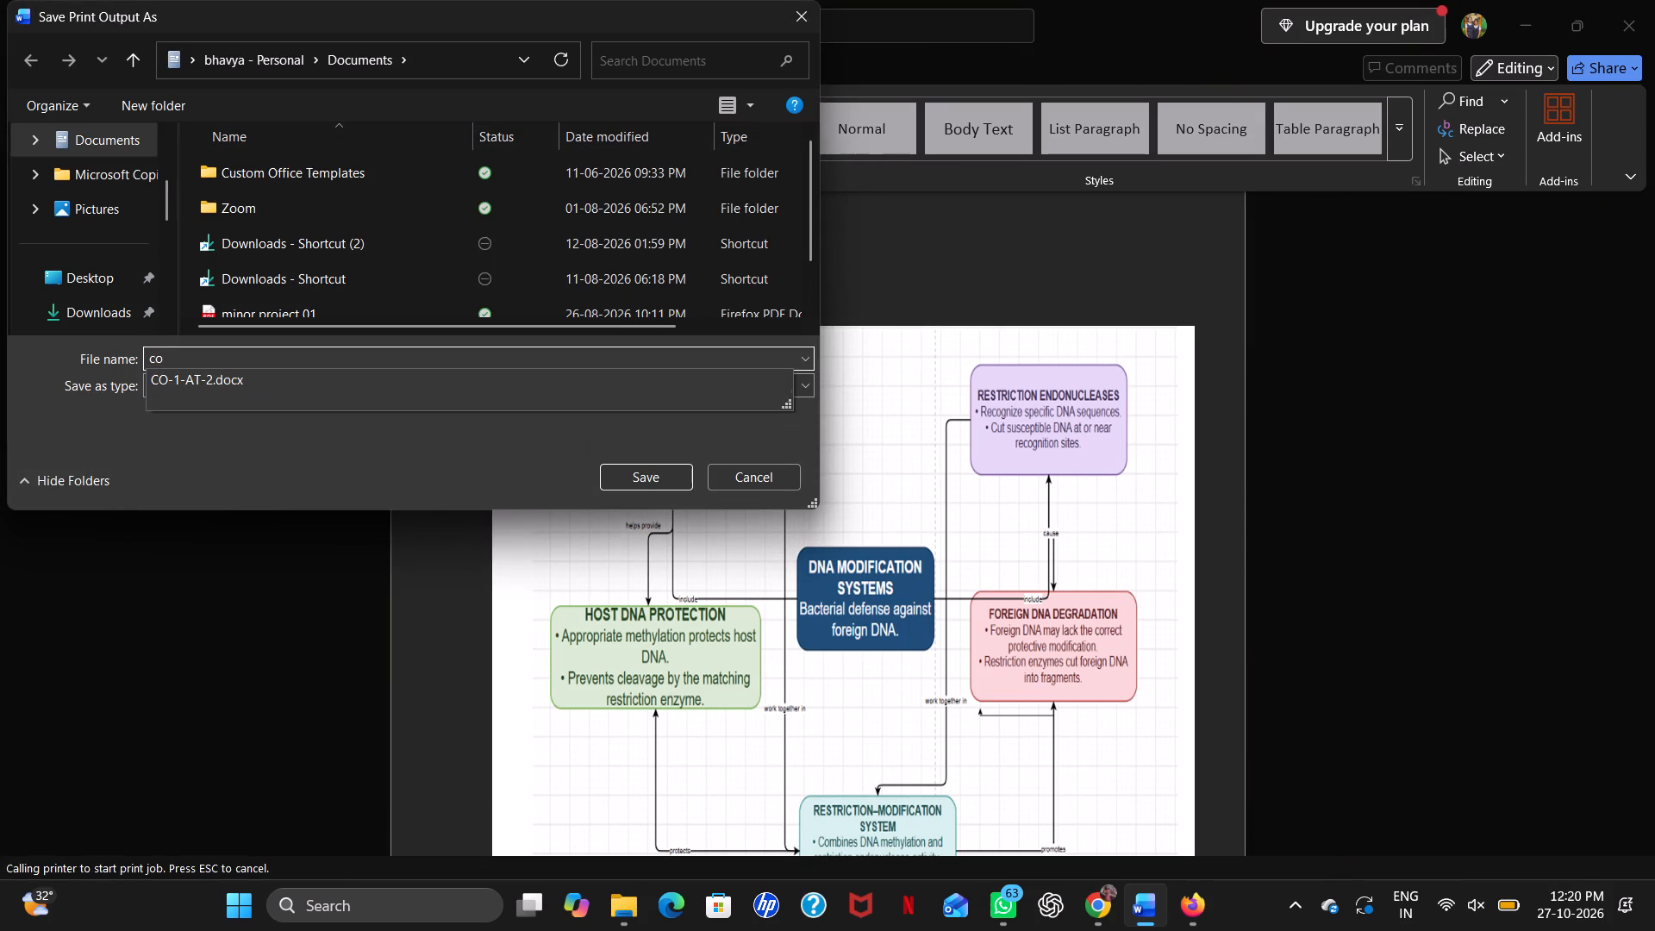
pyautogui.press('1')
pyautogui.press('space')
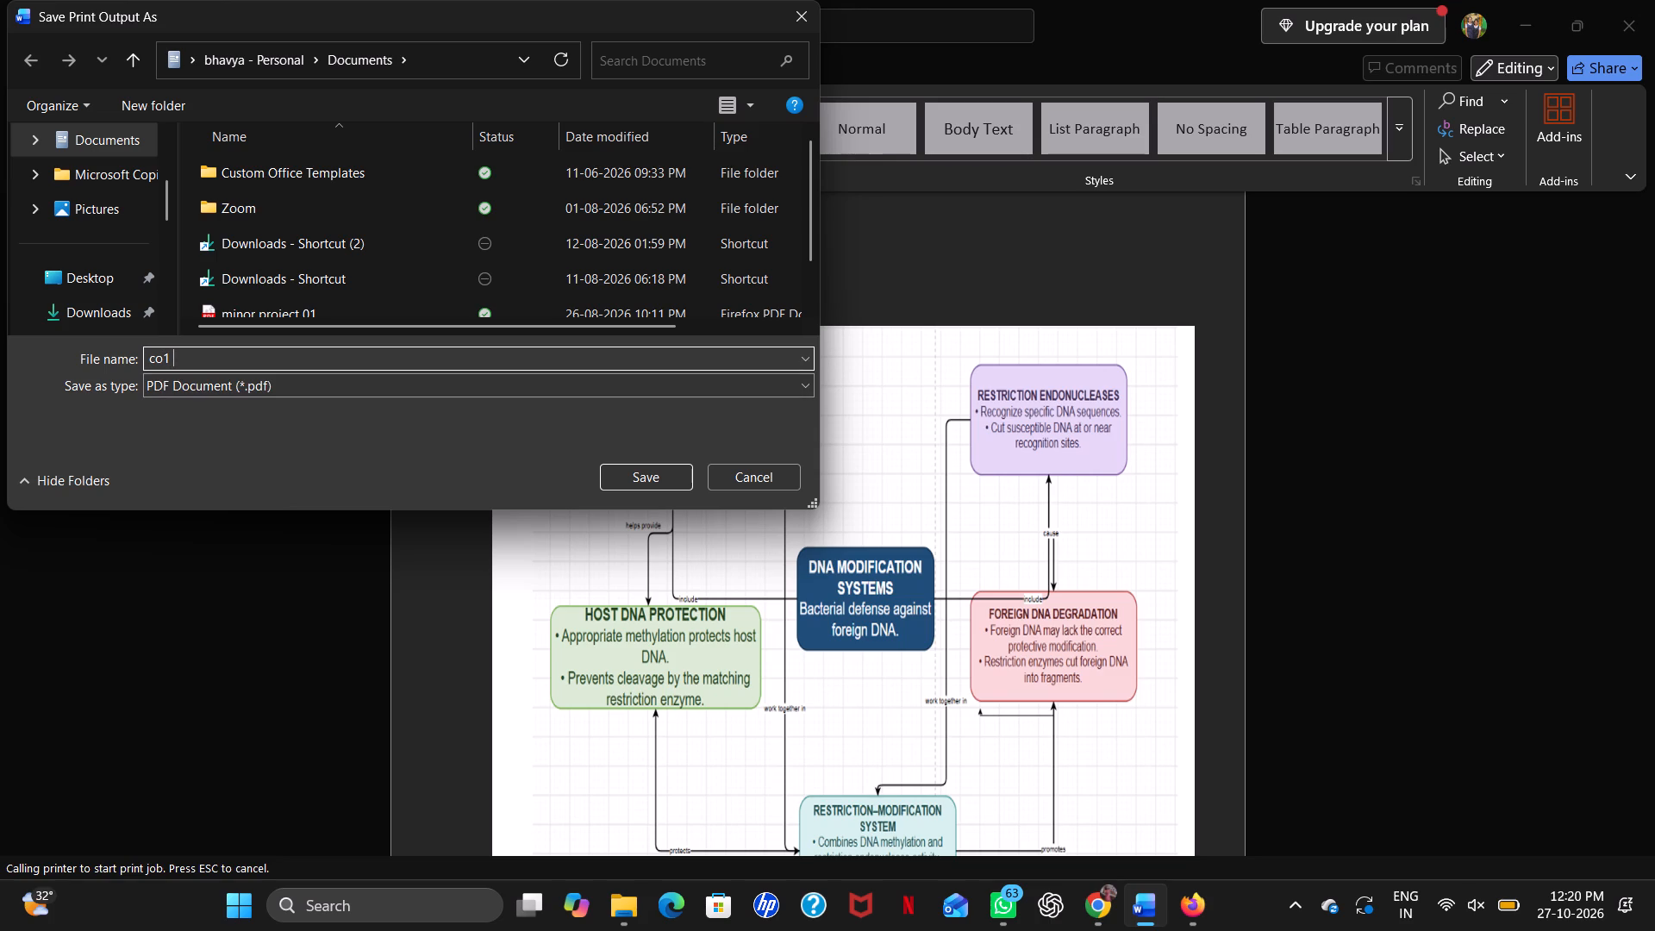
pyautogui.write('at')
pyautogui.press('2')
pyautogui.click(642, 477)
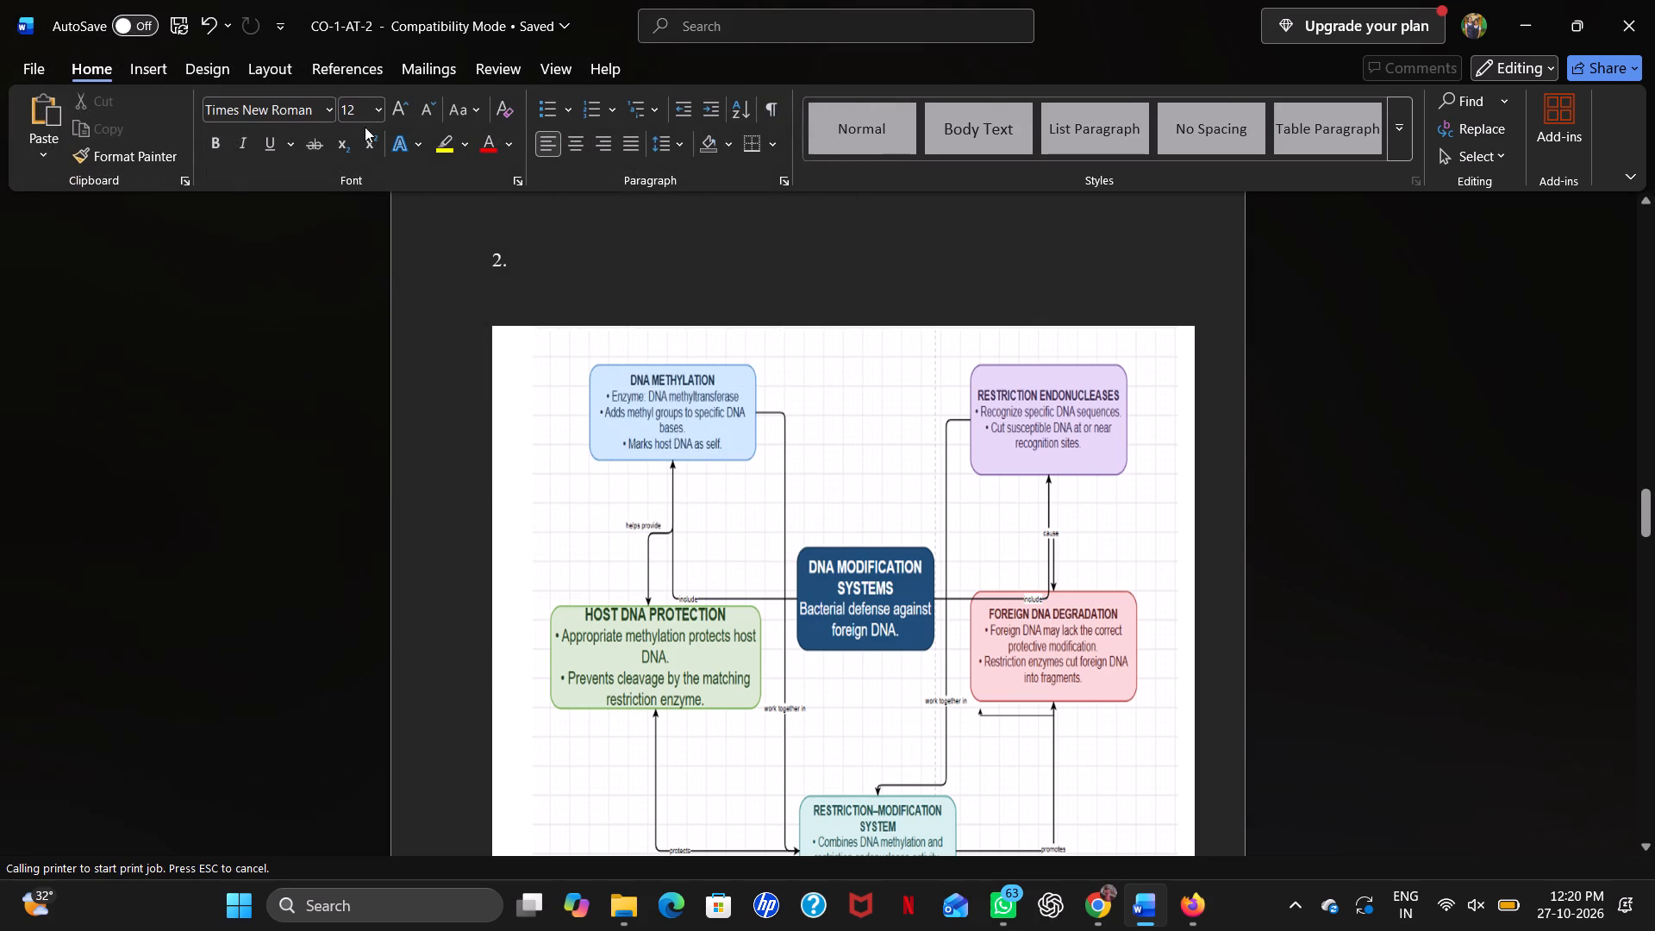
# Close the CO-1-AT-2 Word document and the Firefox window showing the reference PDF.
pyautogui.click(1643, 29)
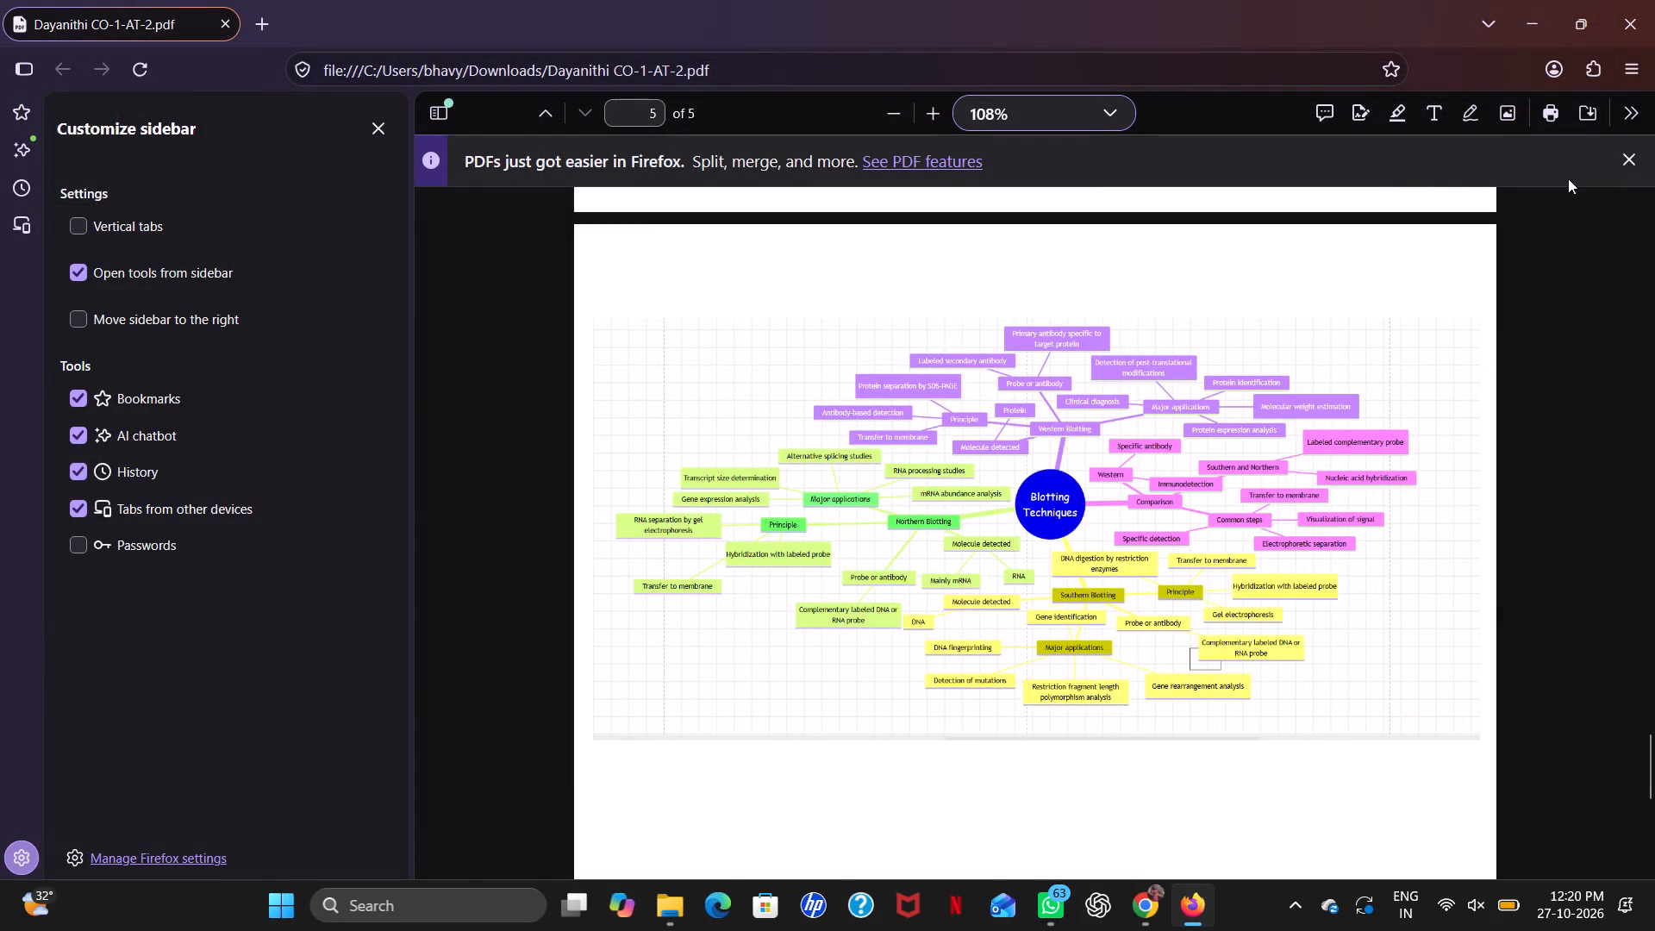
pyautogui.click(1640, 8)
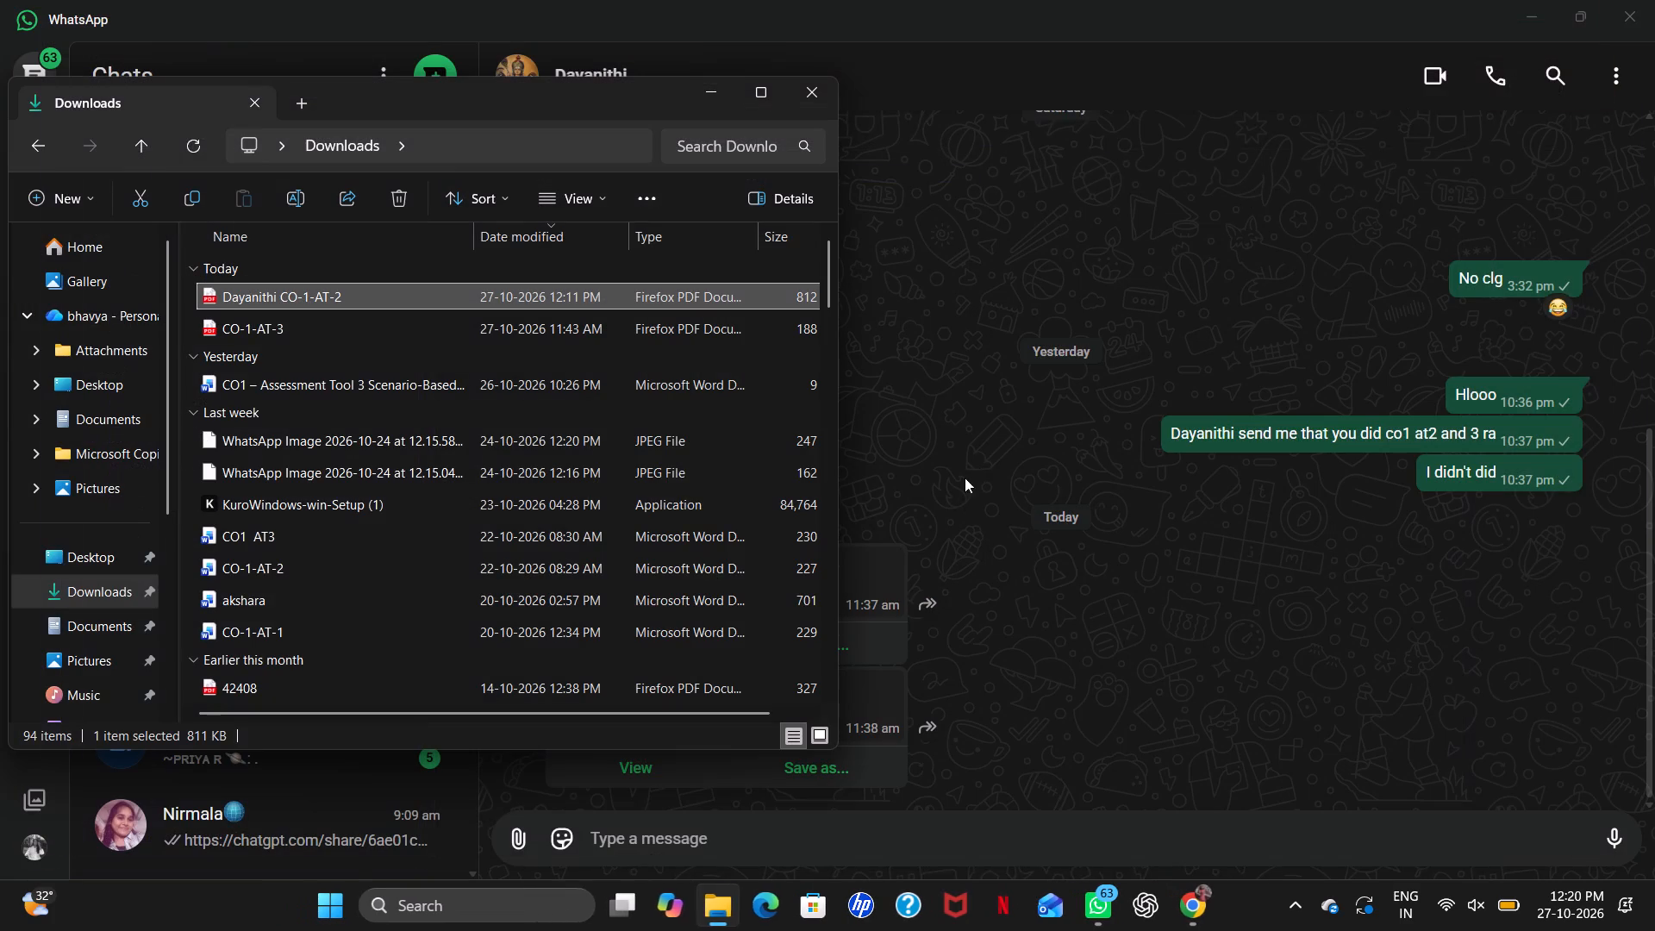
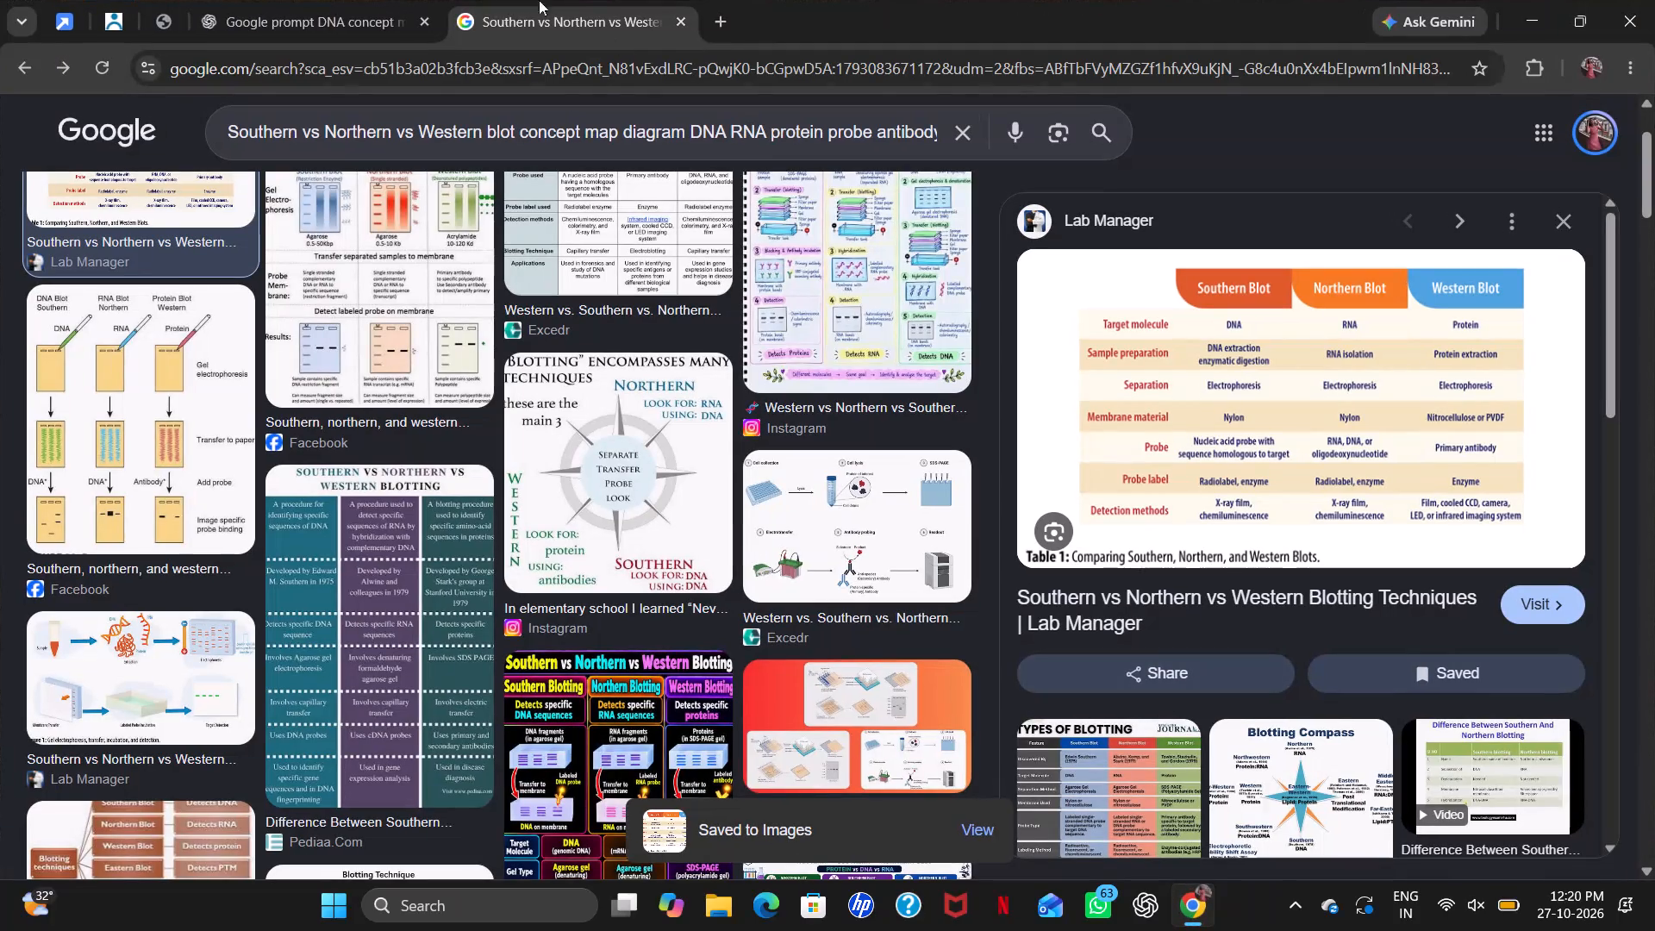
# Open Google Classroom in a new browser tab and enter the BTA0901 class.
pyautogui.click(730, 17)
pyautogui.click(538, 54)
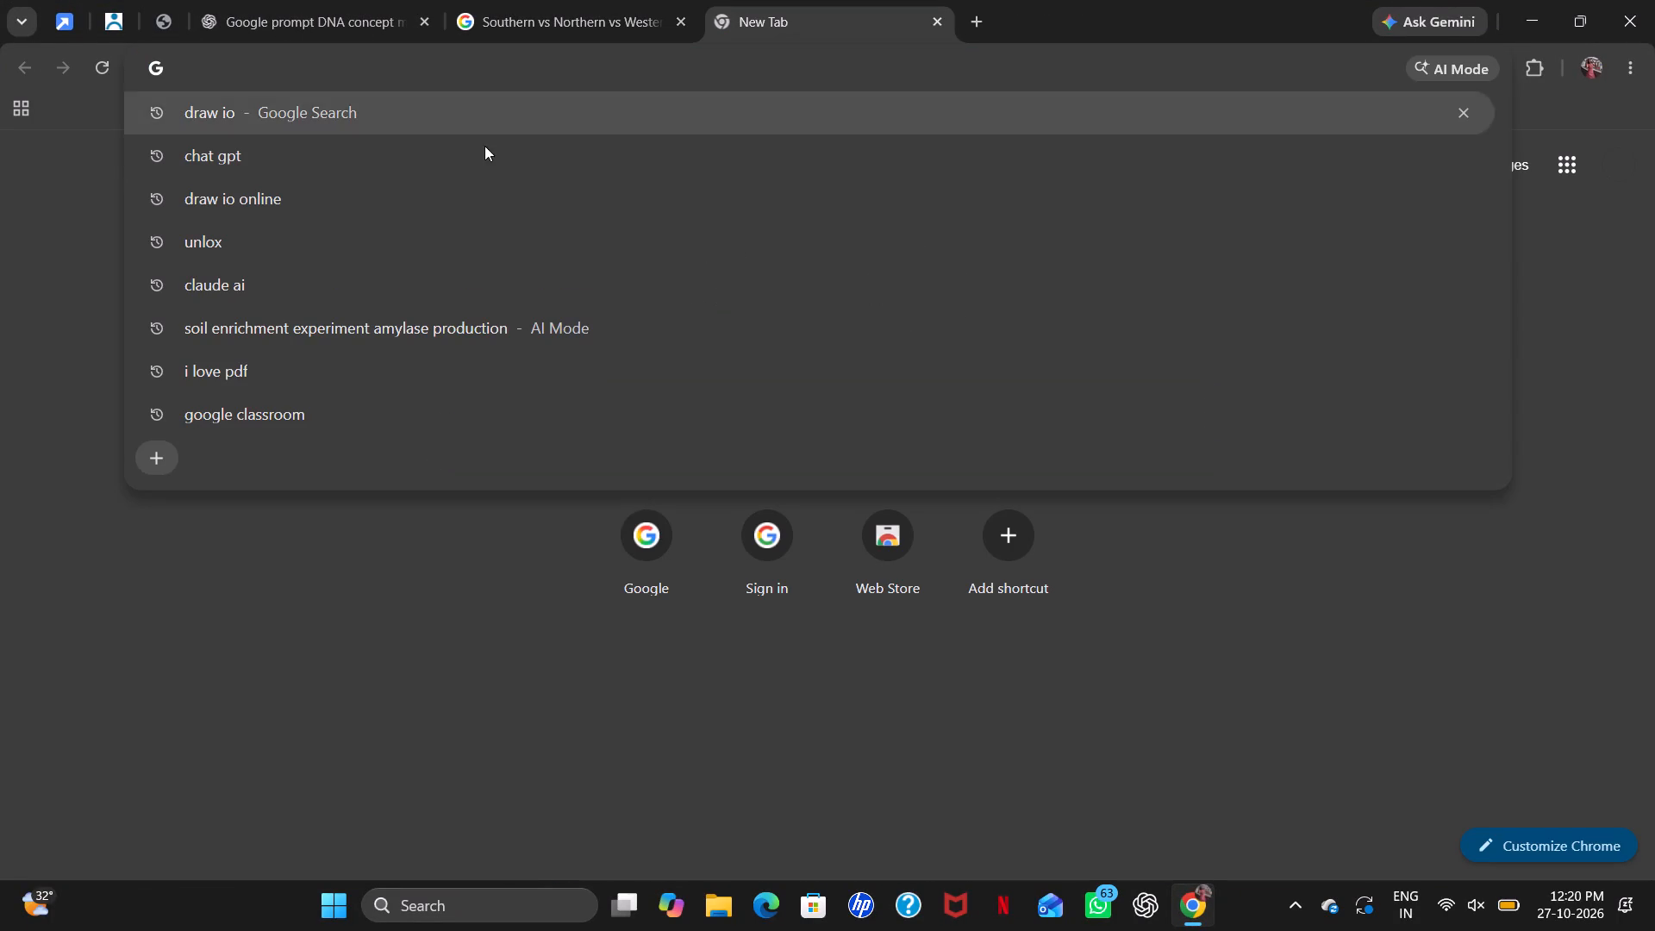
pyautogui.write('clas')
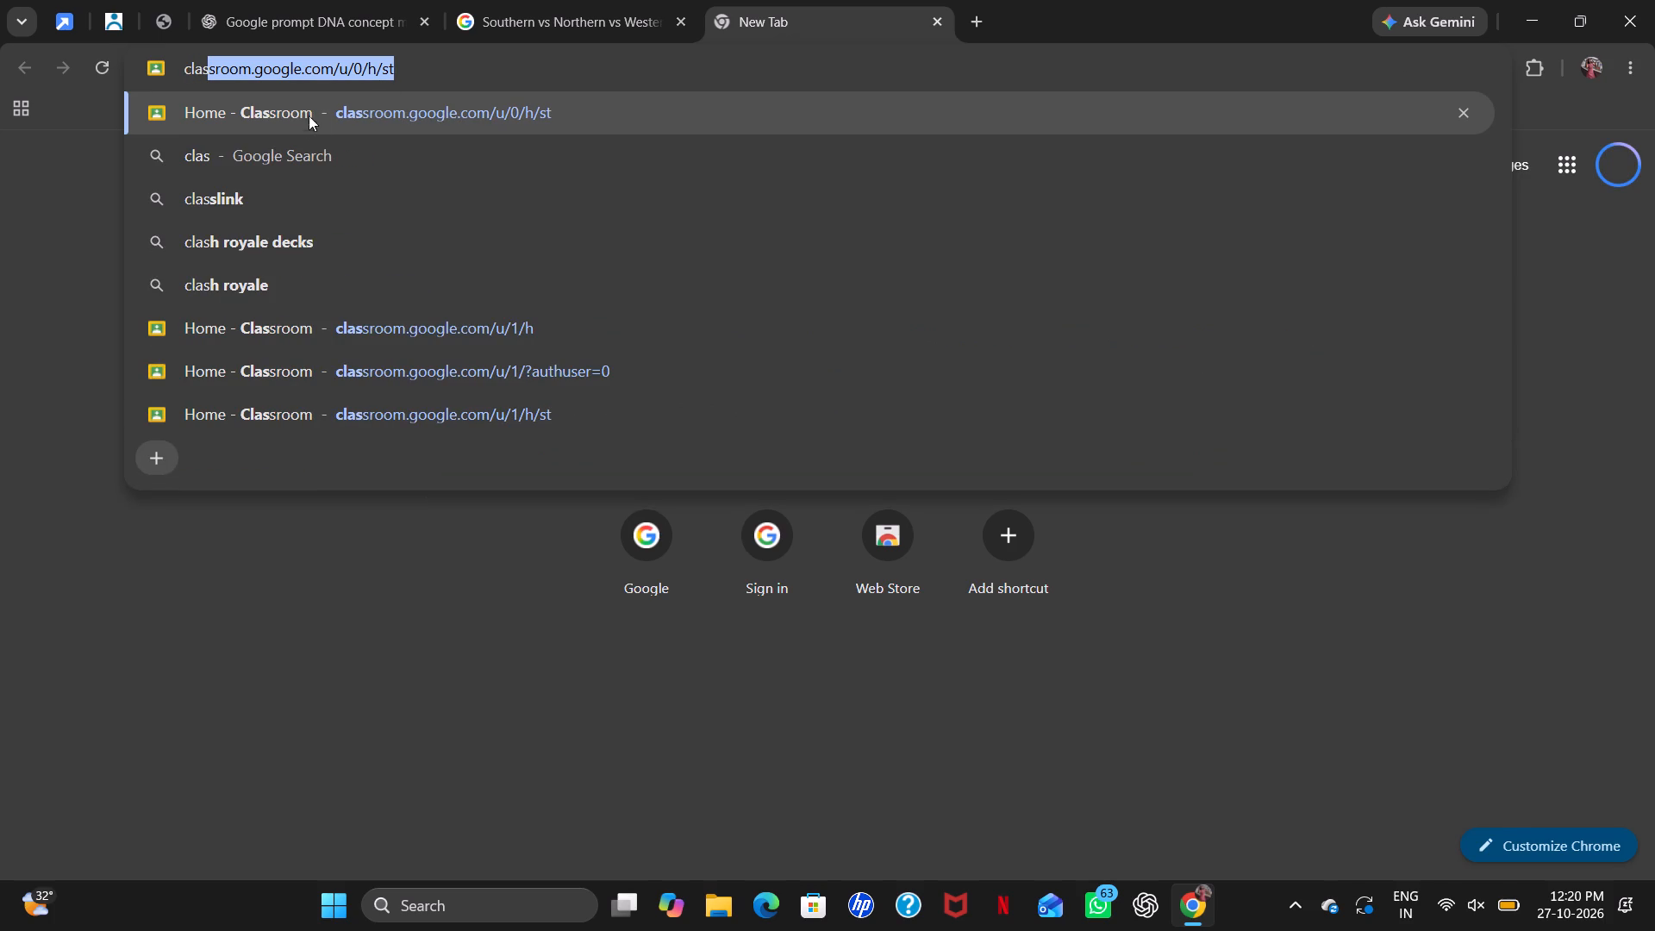
pyautogui.click(296, 105)
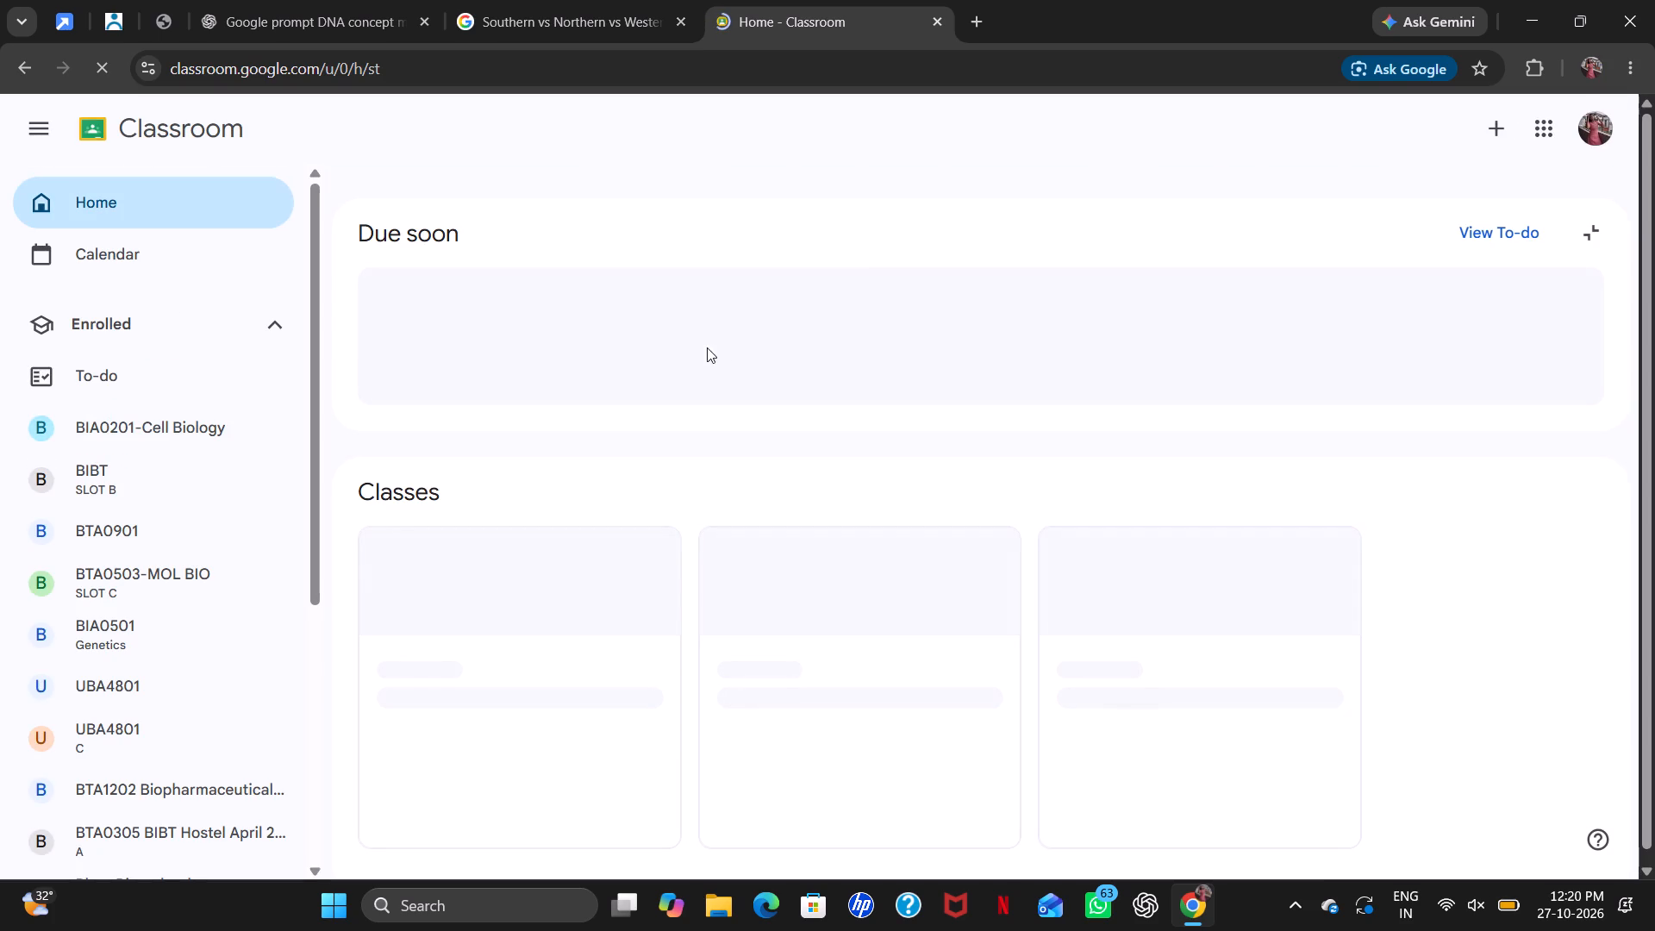
pyautogui.click(107, 549)
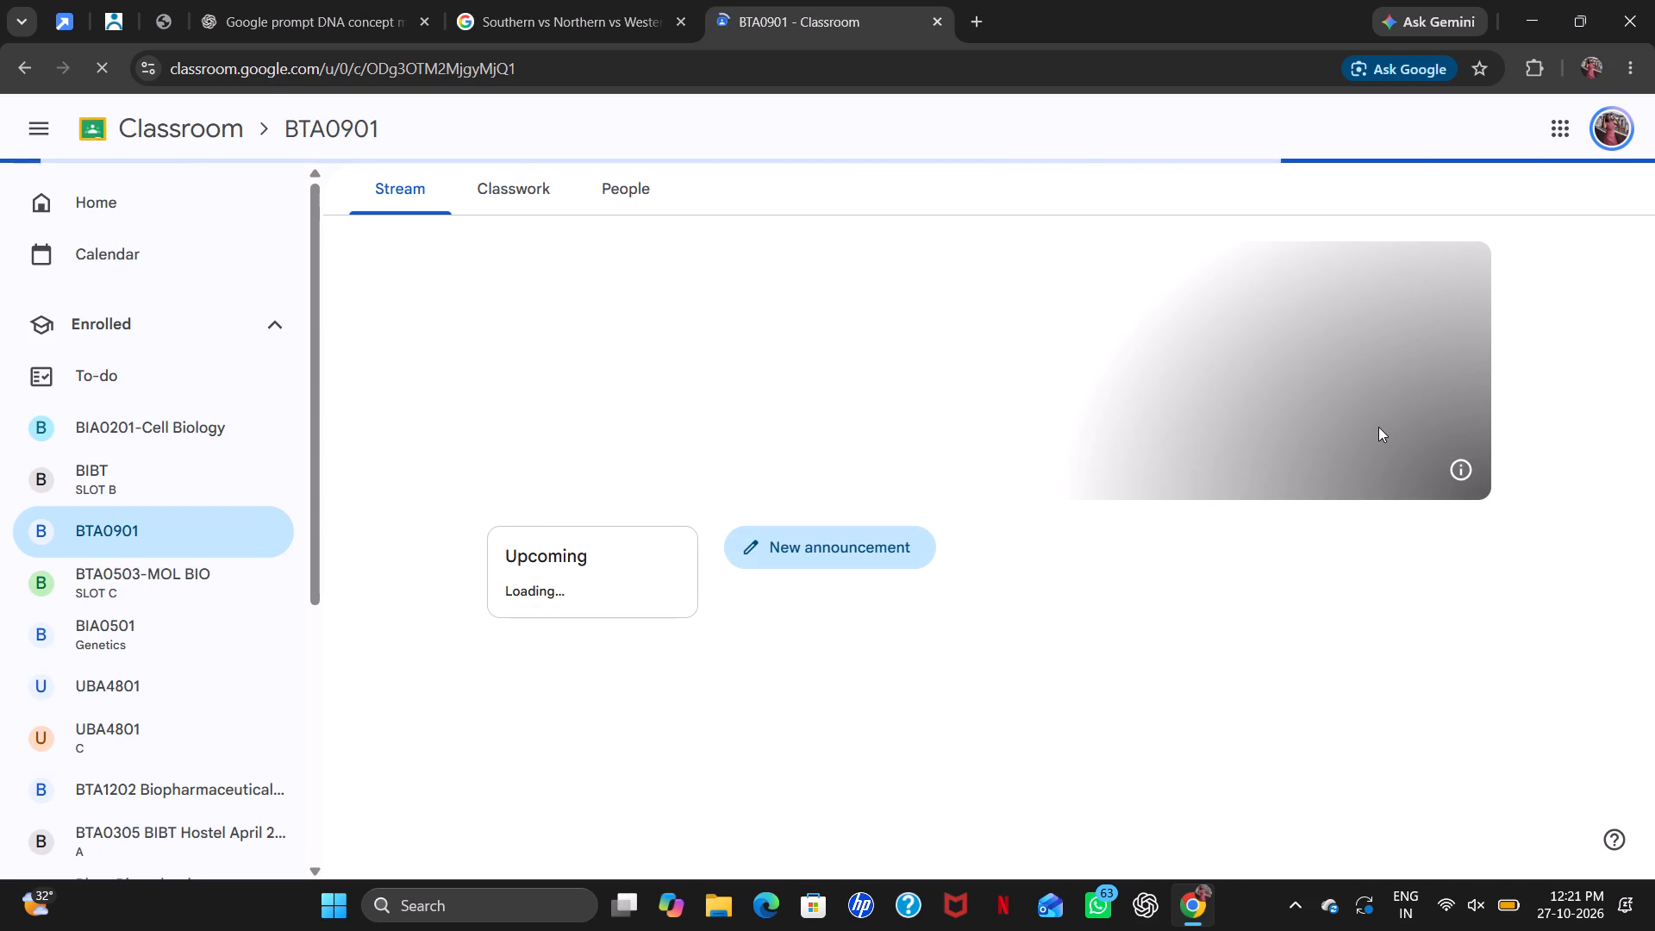
# Find the CO1 AT2 assignment in the class stream and open it.
pyautogui.scroll(-1, 1378, 427)
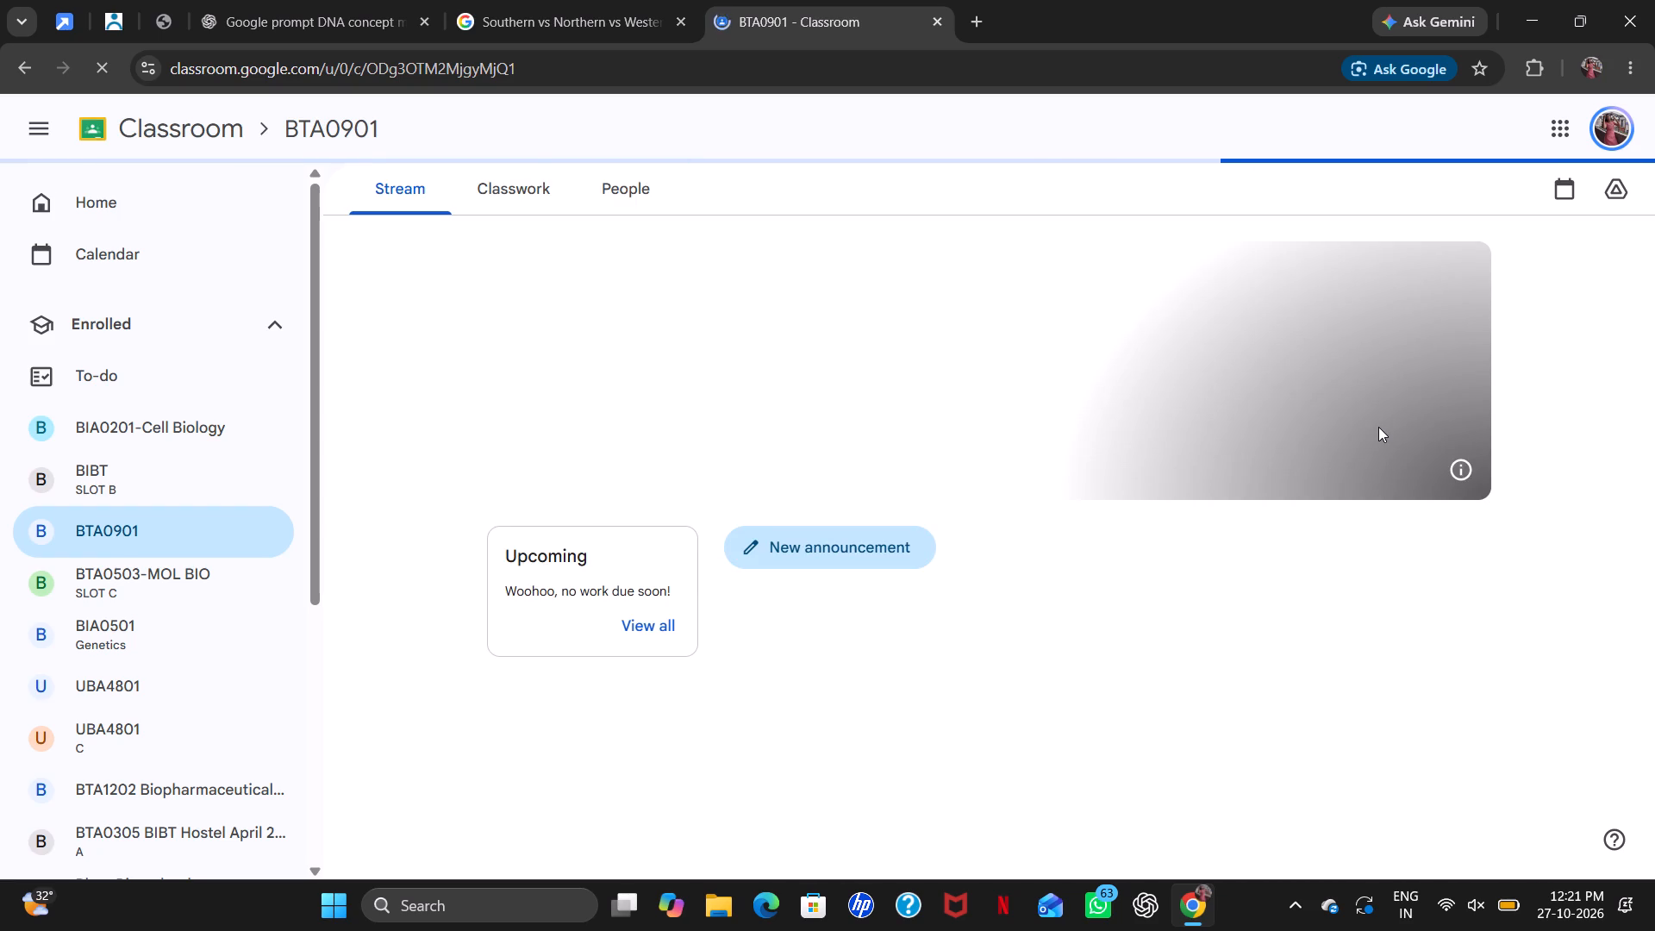
pyautogui.scroll(1, 1378, 427)
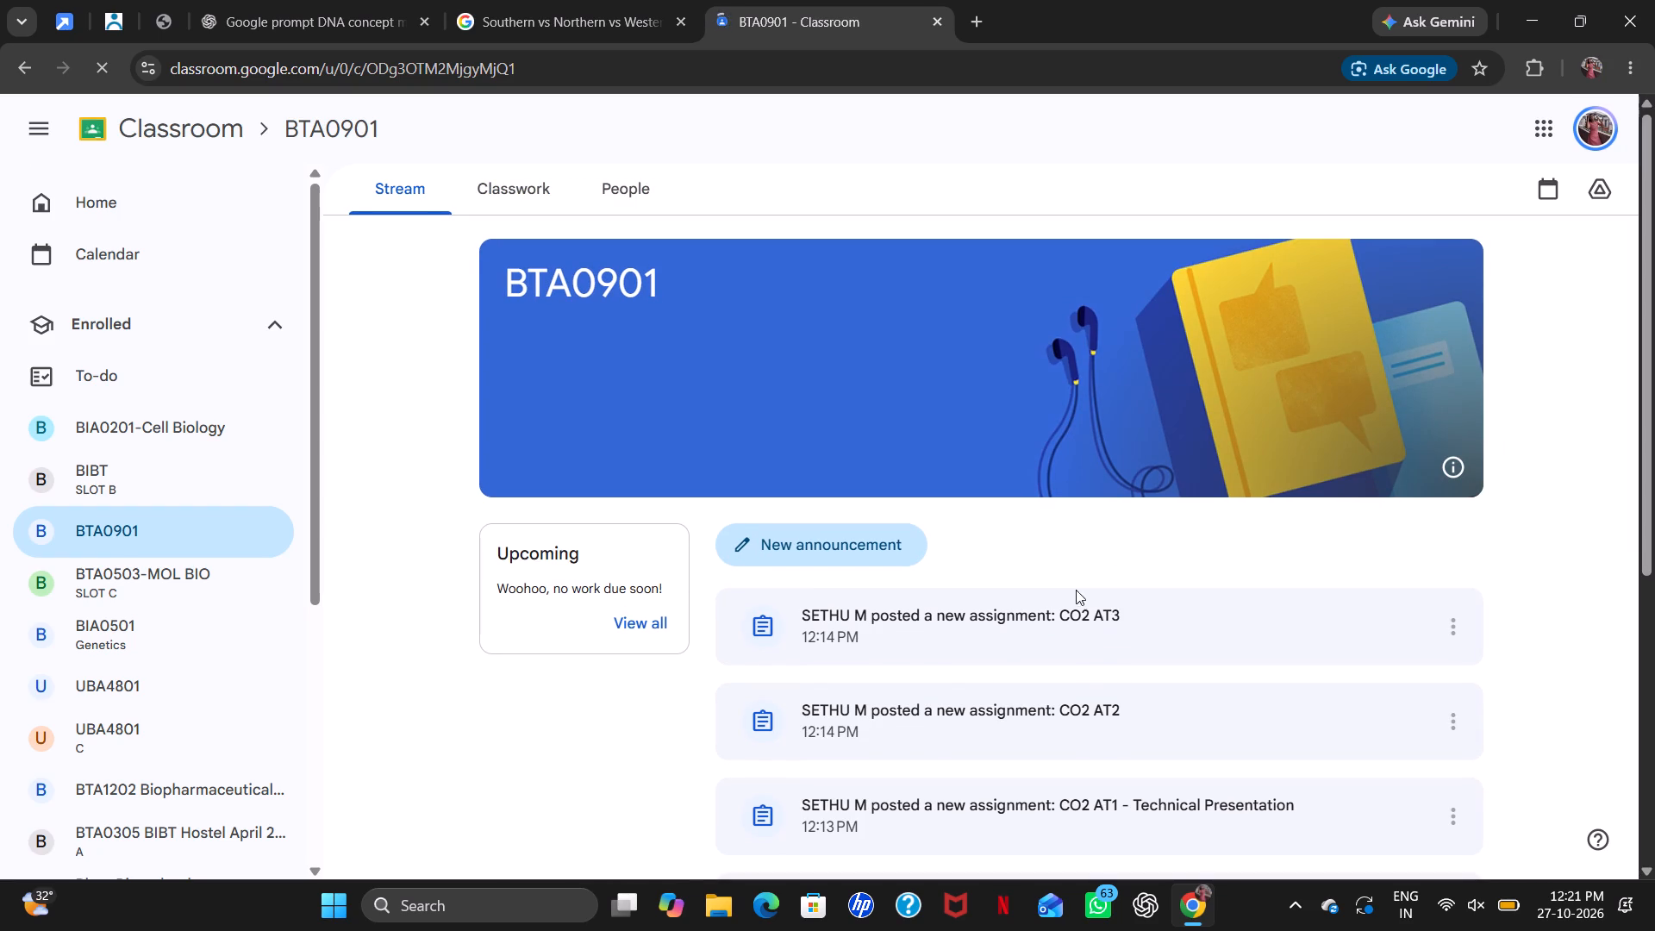
pyautogui.scroll(-3, 1127, 693)
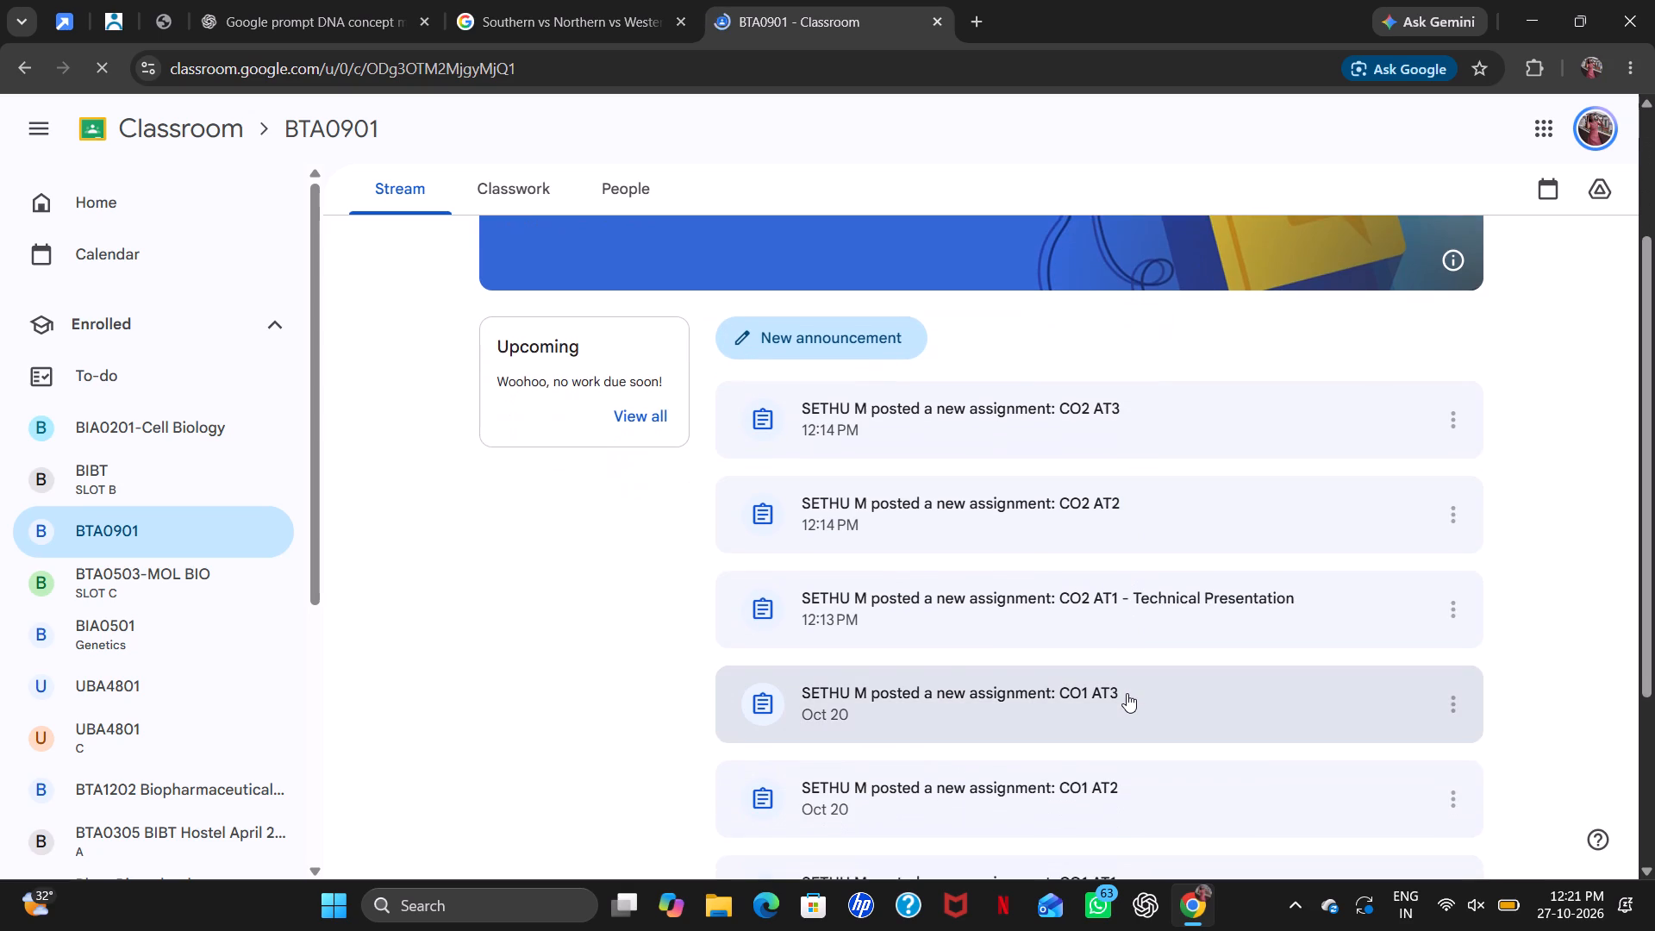
pyautogui.scroll(-2, 1127, 693)
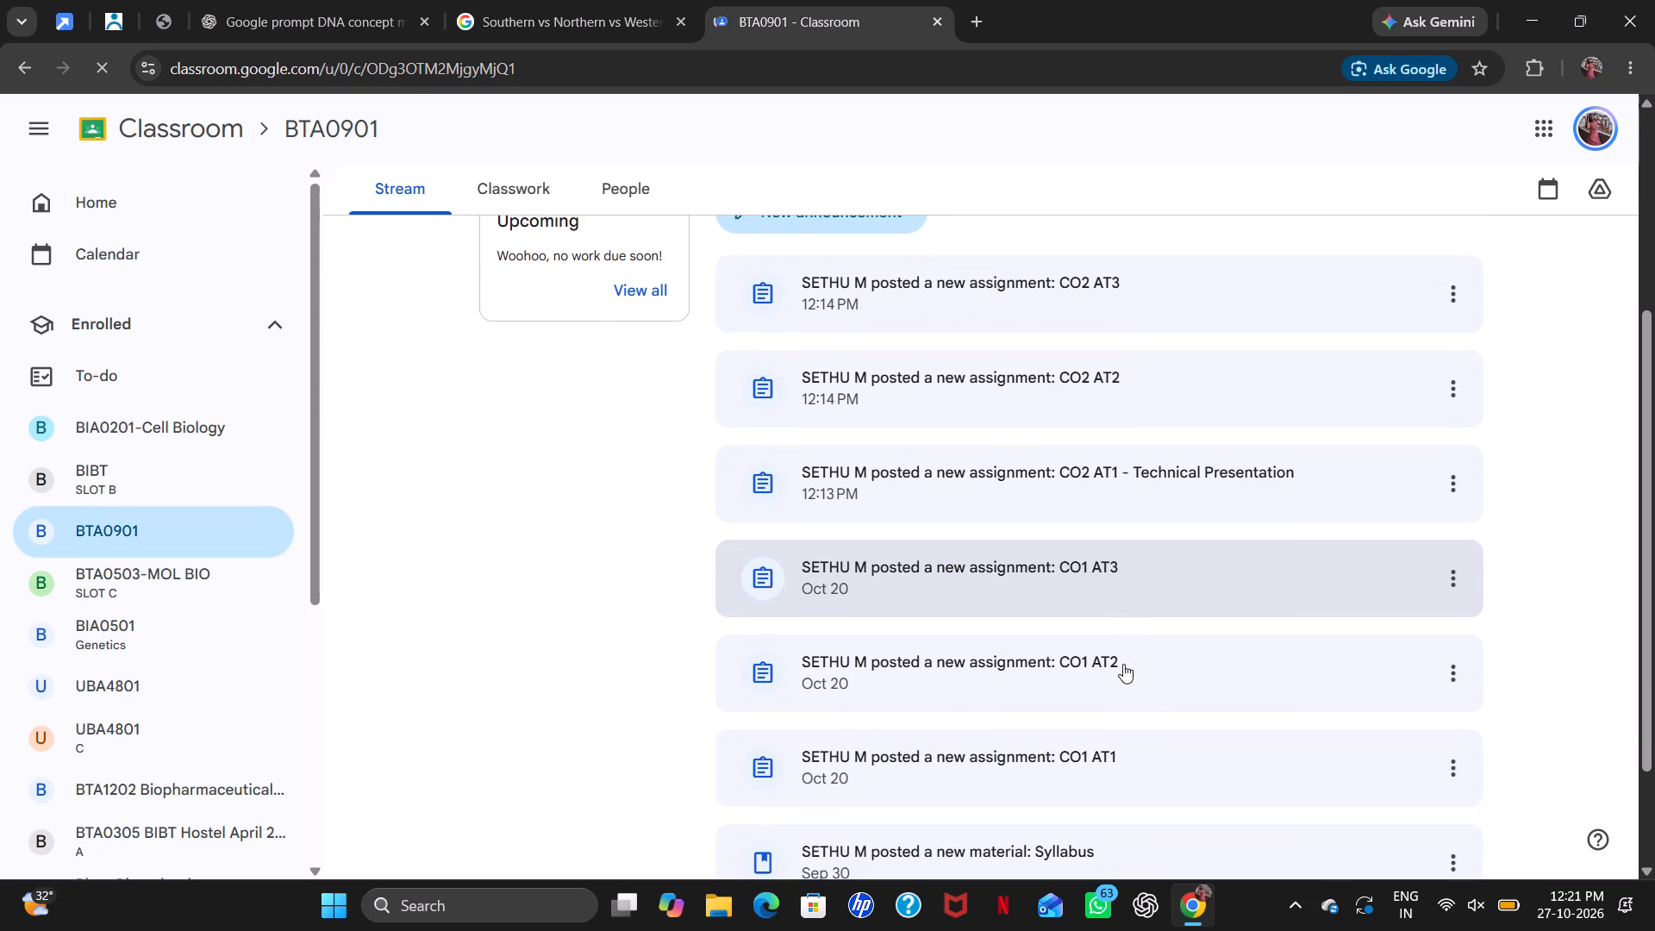
pyautogui.scroll(-2, 1123, 664)
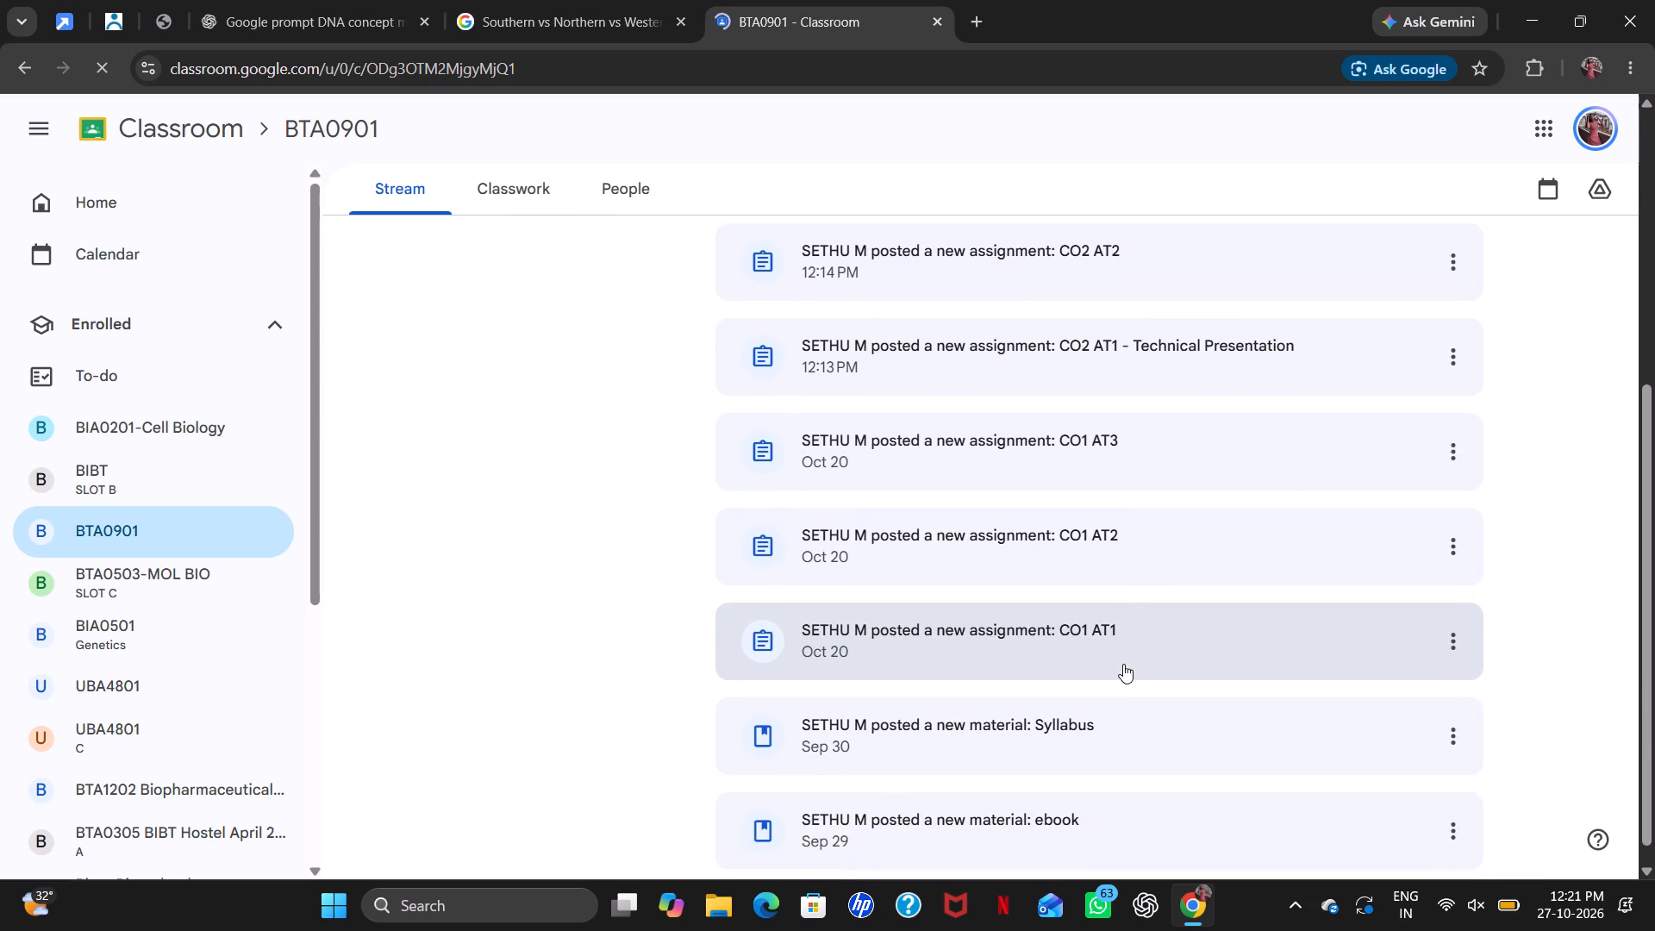
pyautogui.click(1091, 548)
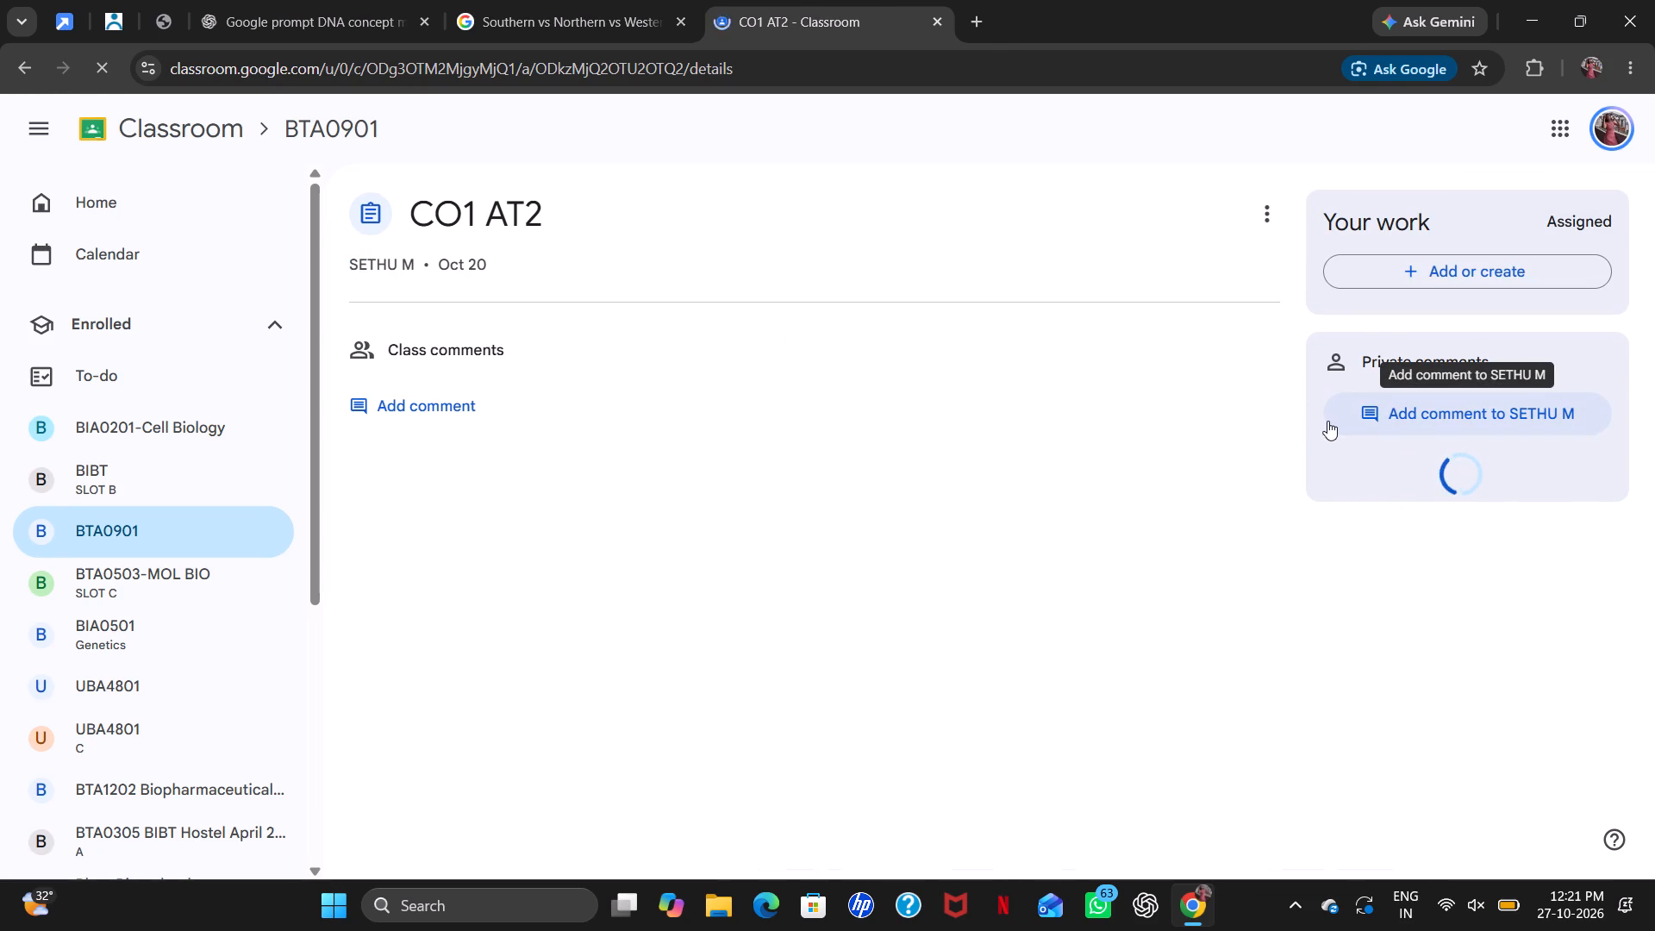
# Attach the PDF "co1 at2" from the OneDrive Documents folder to the CO1 AT2 assignment as your work.
pyautogui.click(1395, 266)
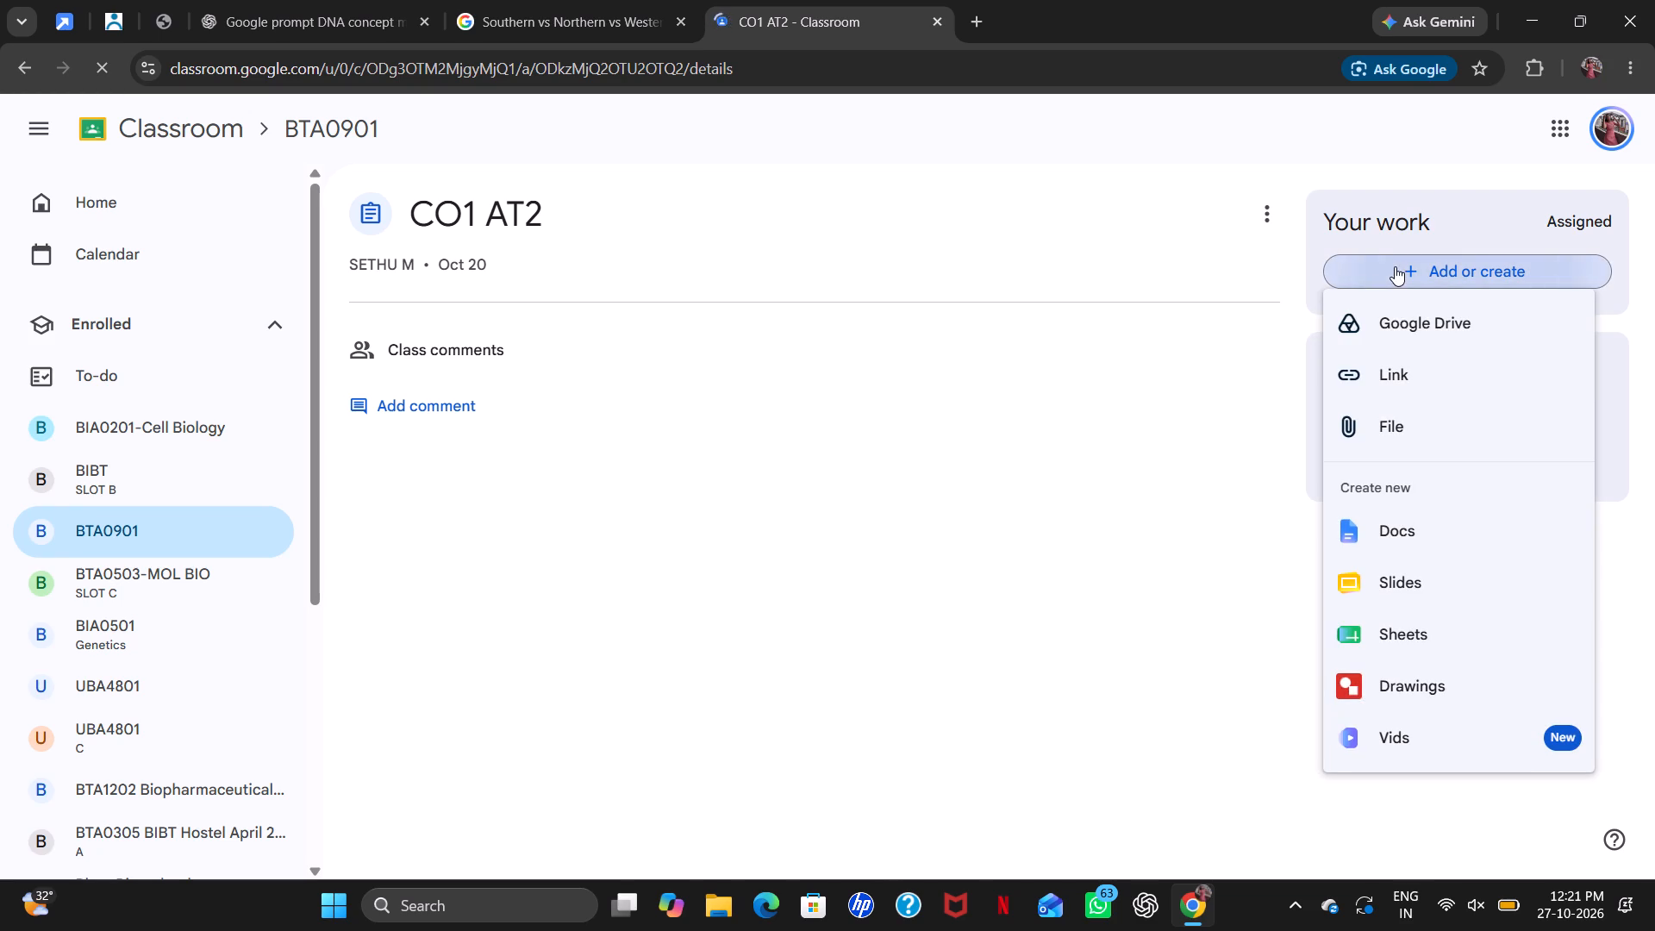
pyautogui.click(1399, 419)
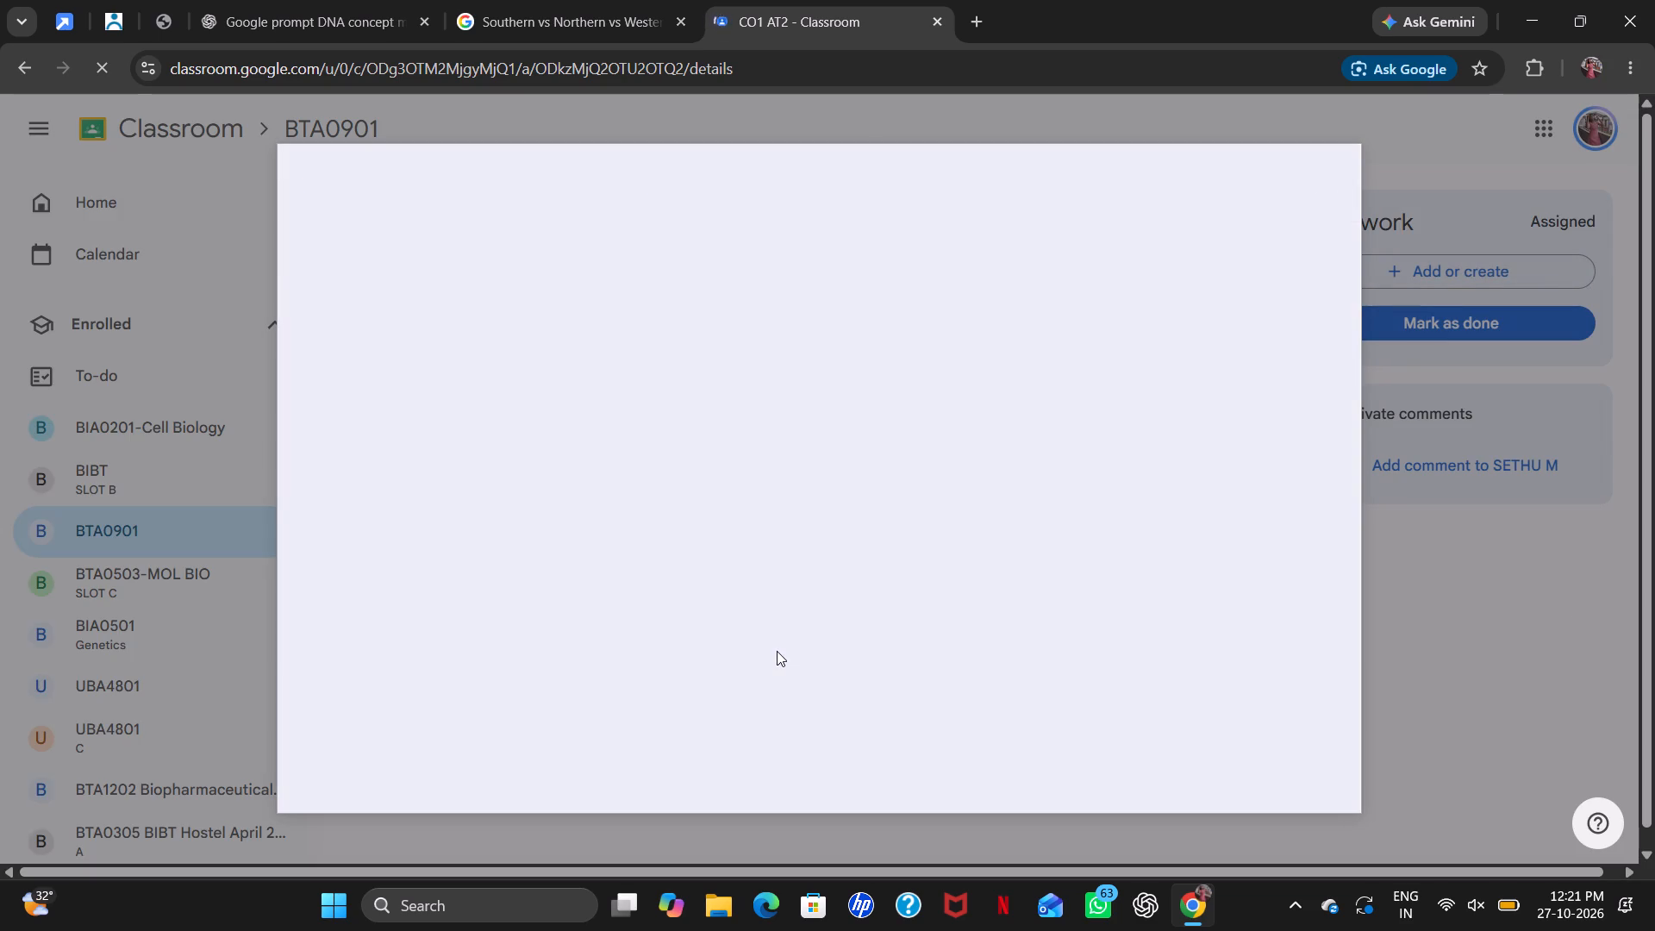
pyautogui.click(805, 608)
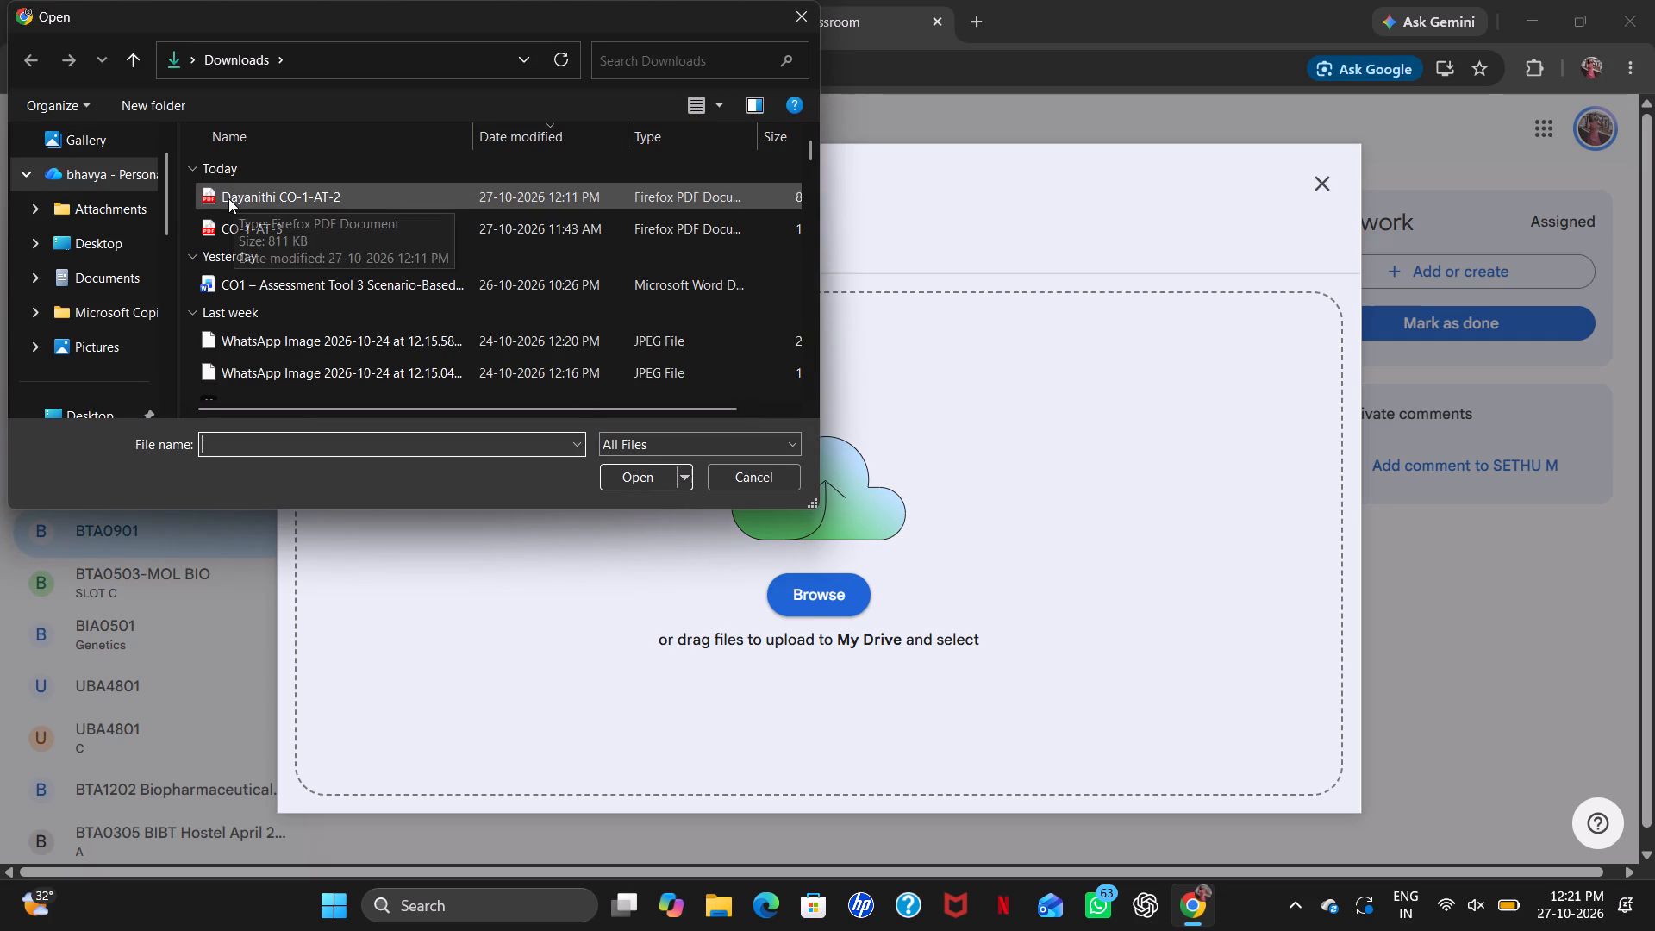
pyautogui.scroll(1, 150, 254)
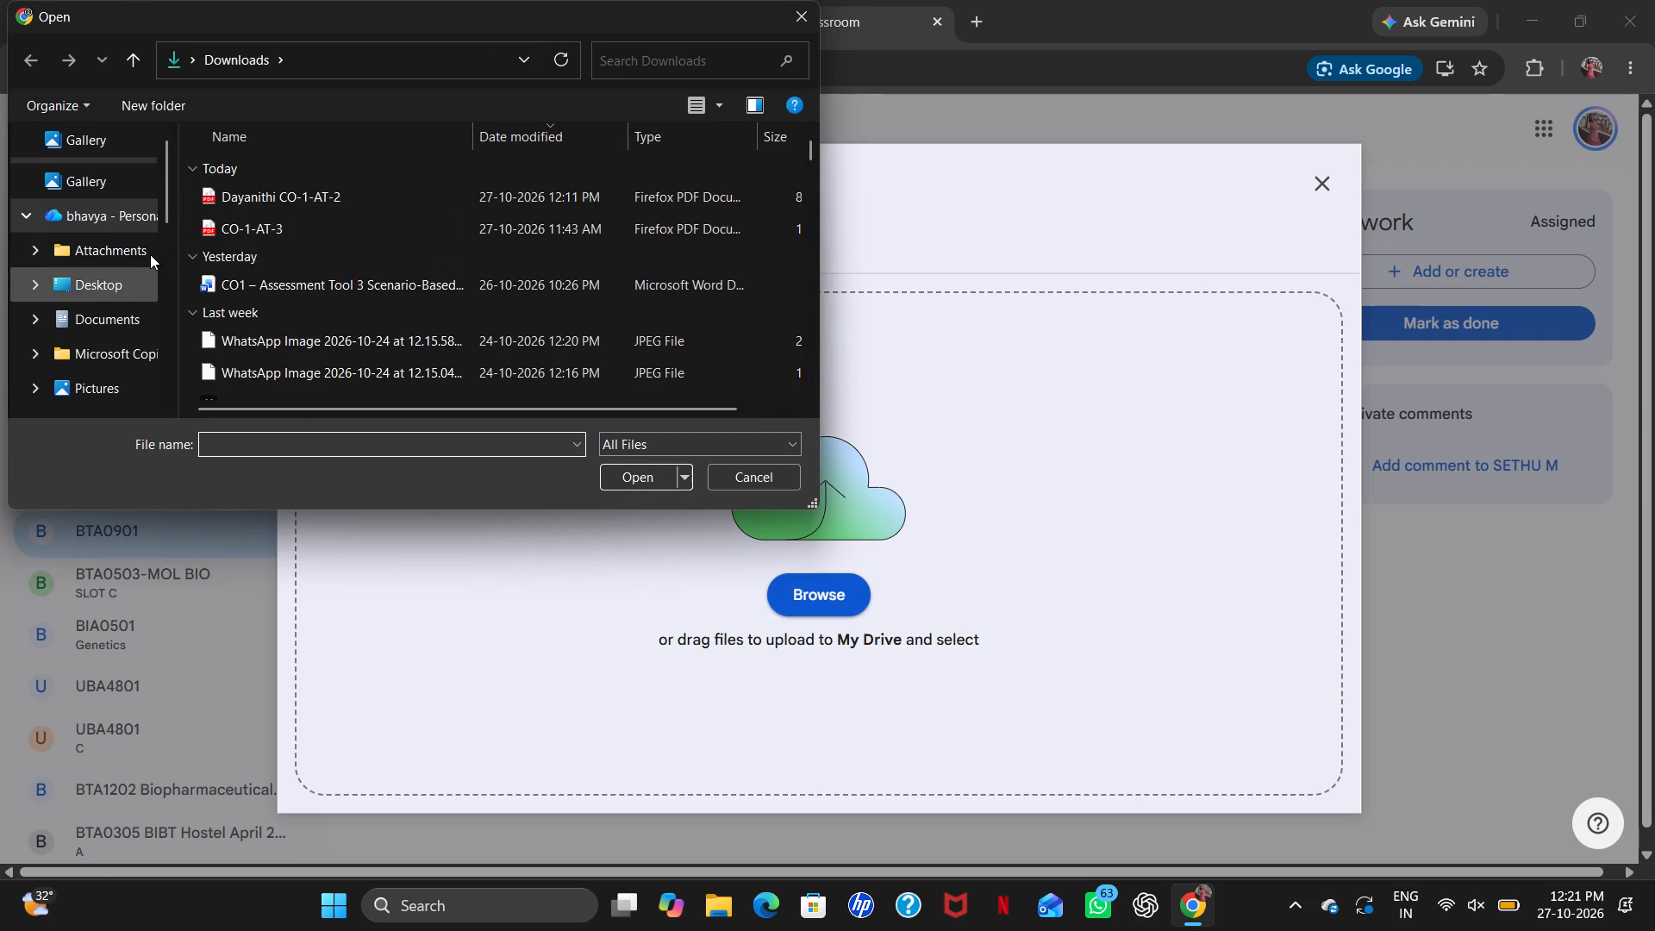
pyautogui.scroll(1, 150, 254)
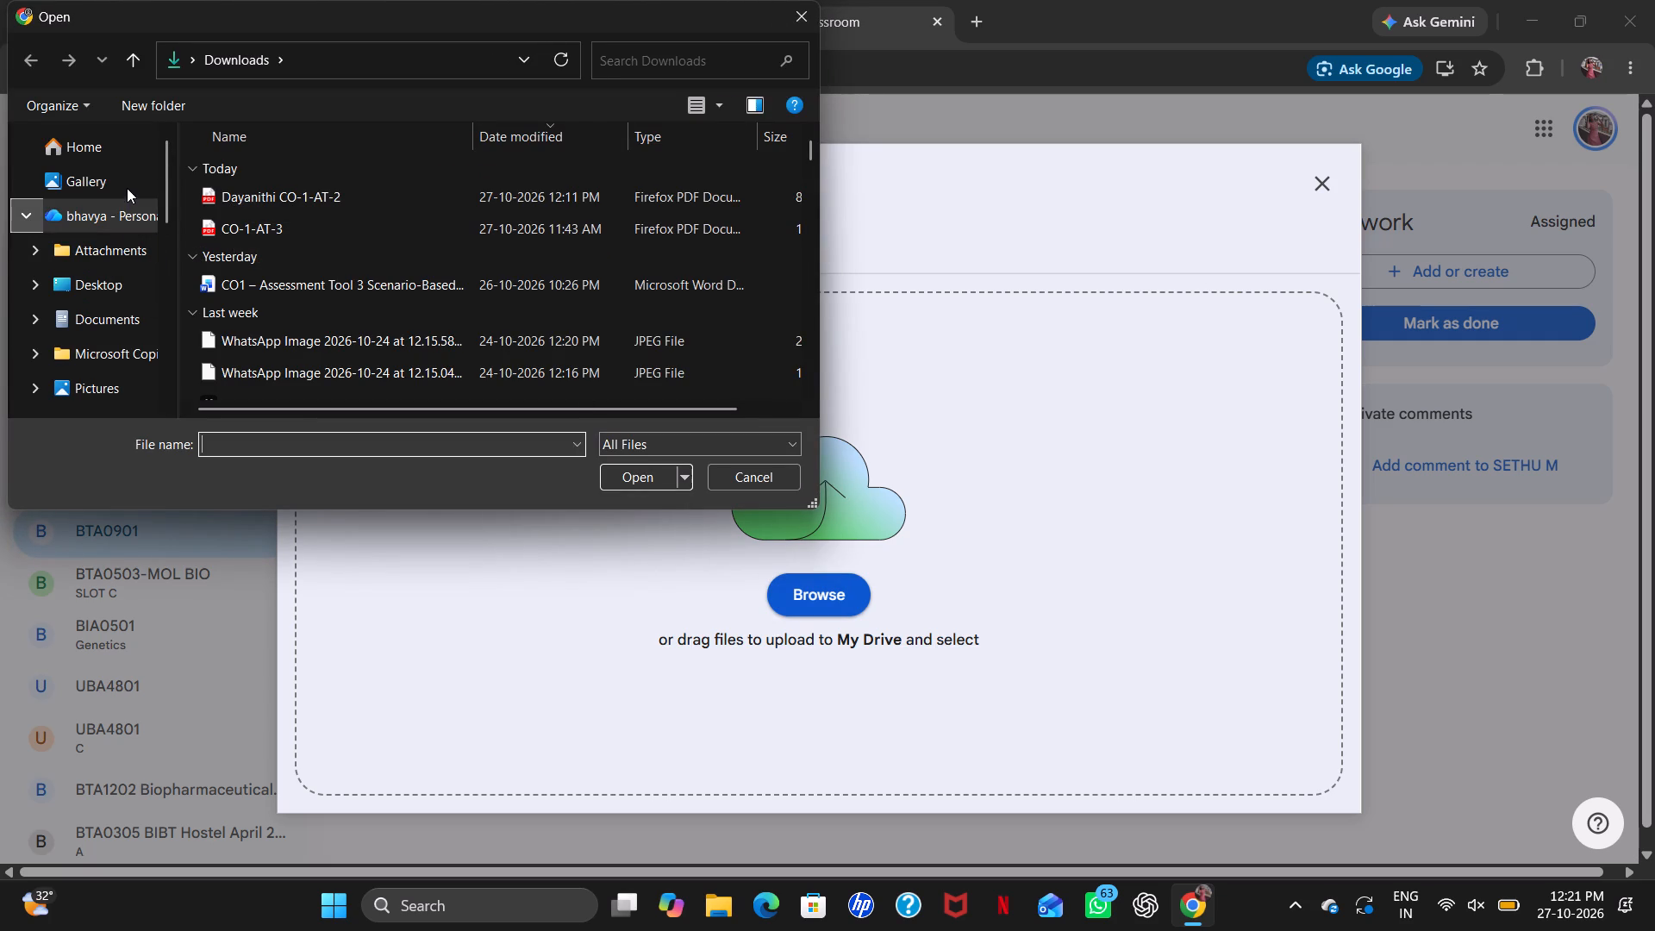
pyautogui.click(124, 219)
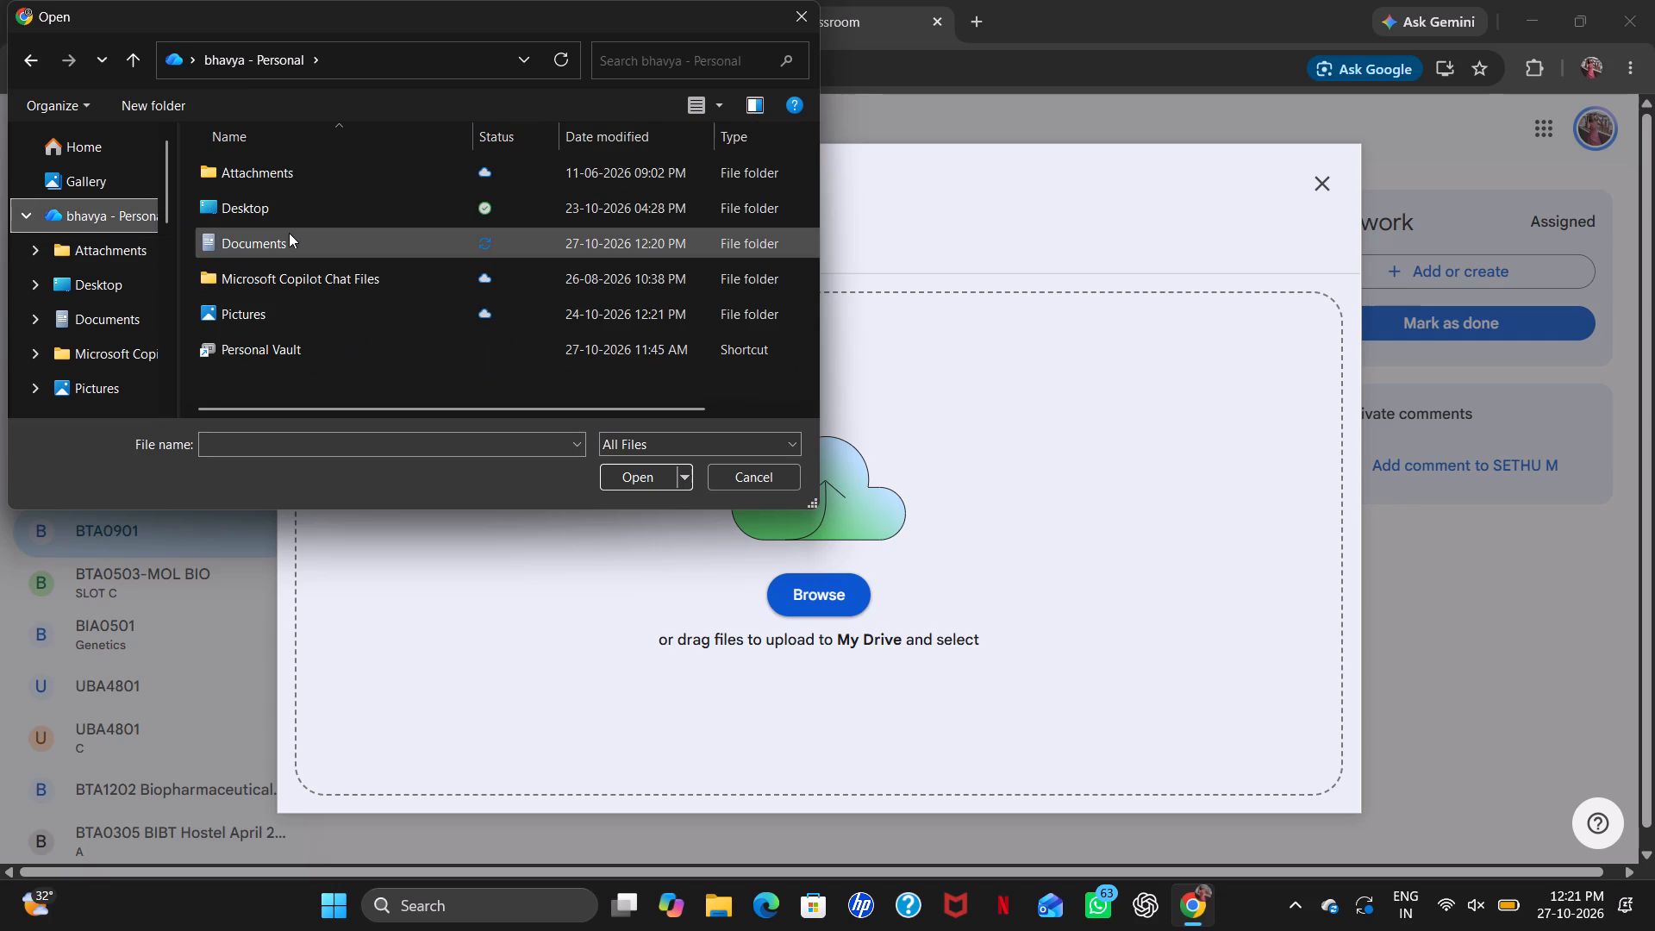
pyautogui.click(289, 233)
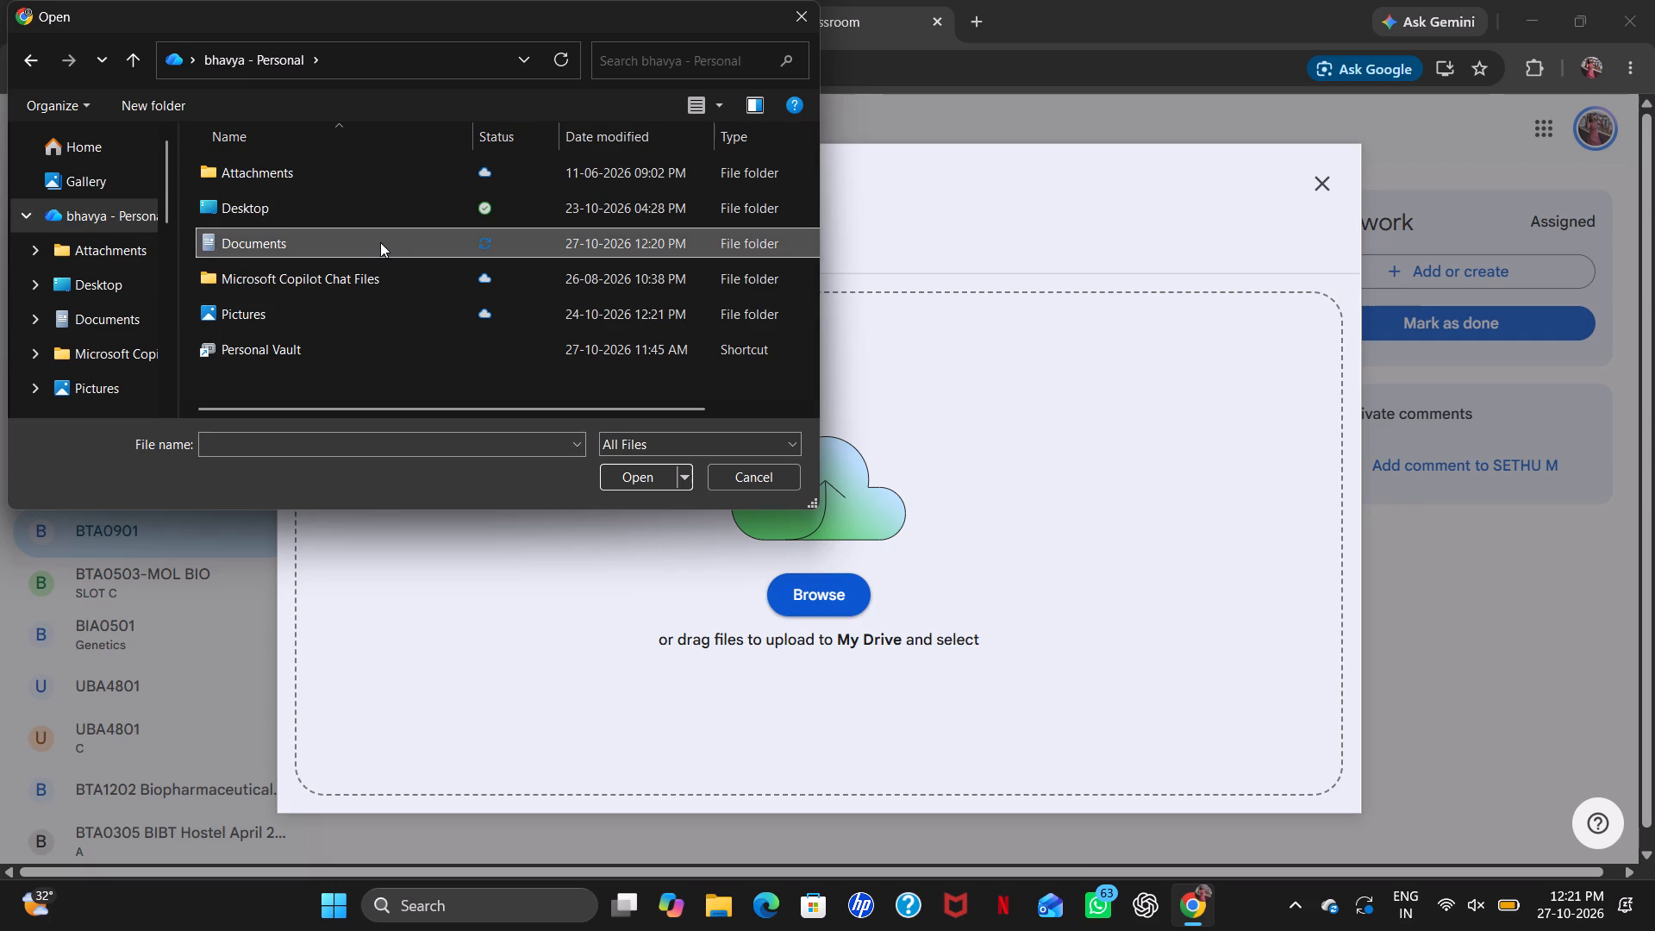
pyautogui.click(380, 242)
pyautogui.click(378, 238)
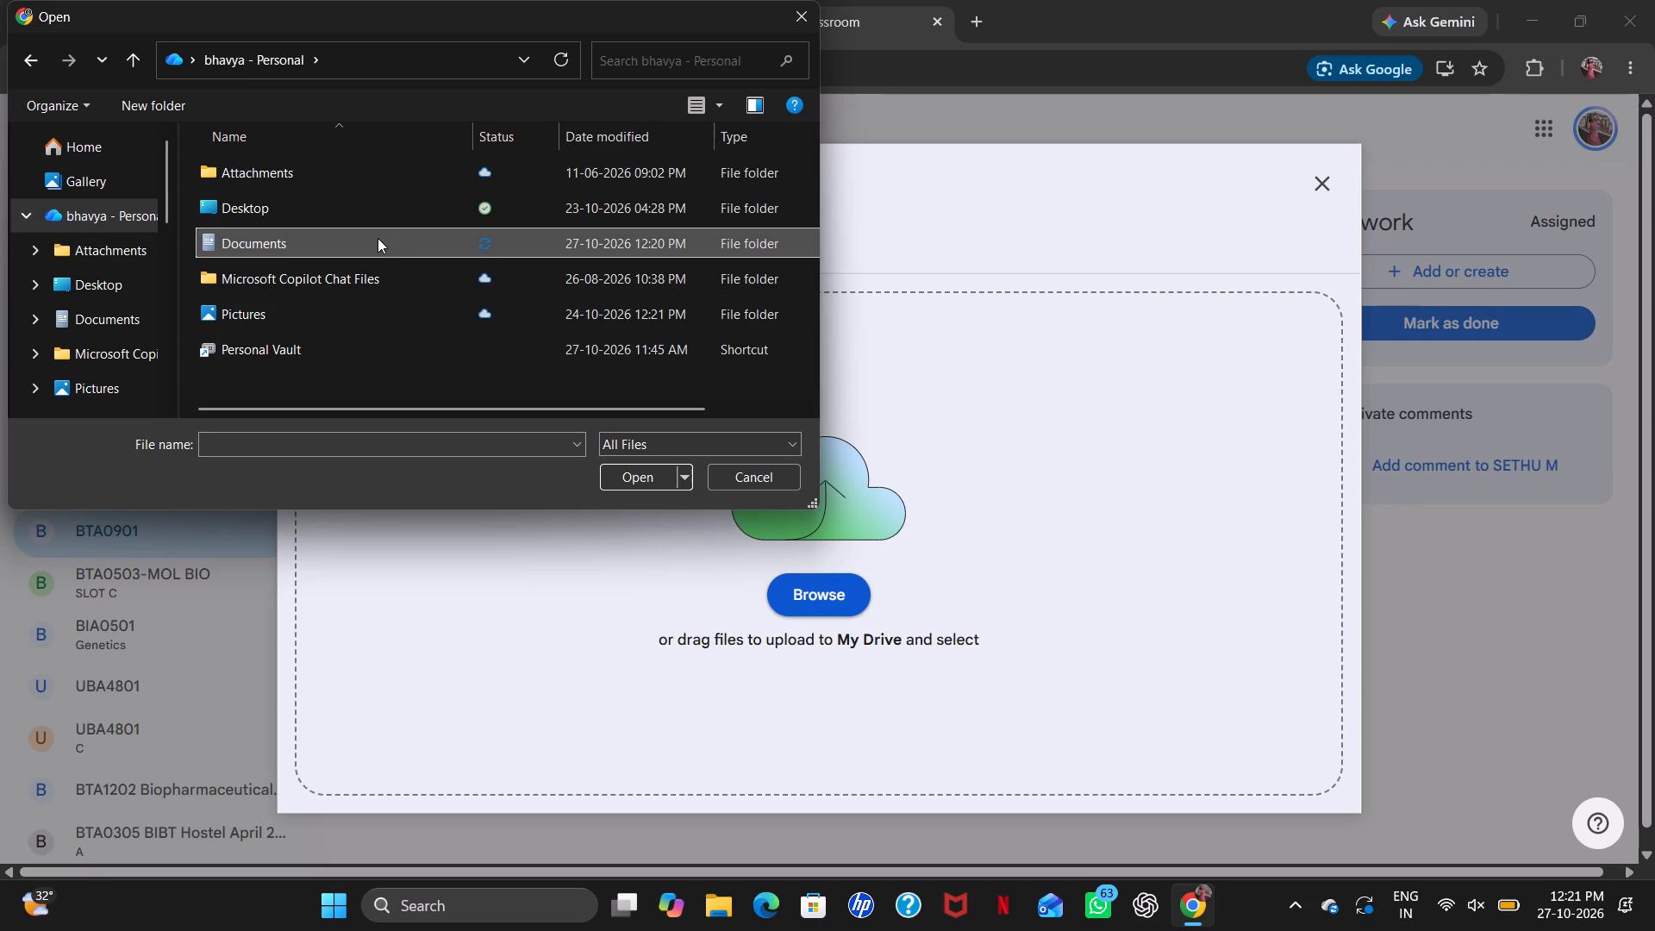
pyautogui.doubleClick(378, 238)
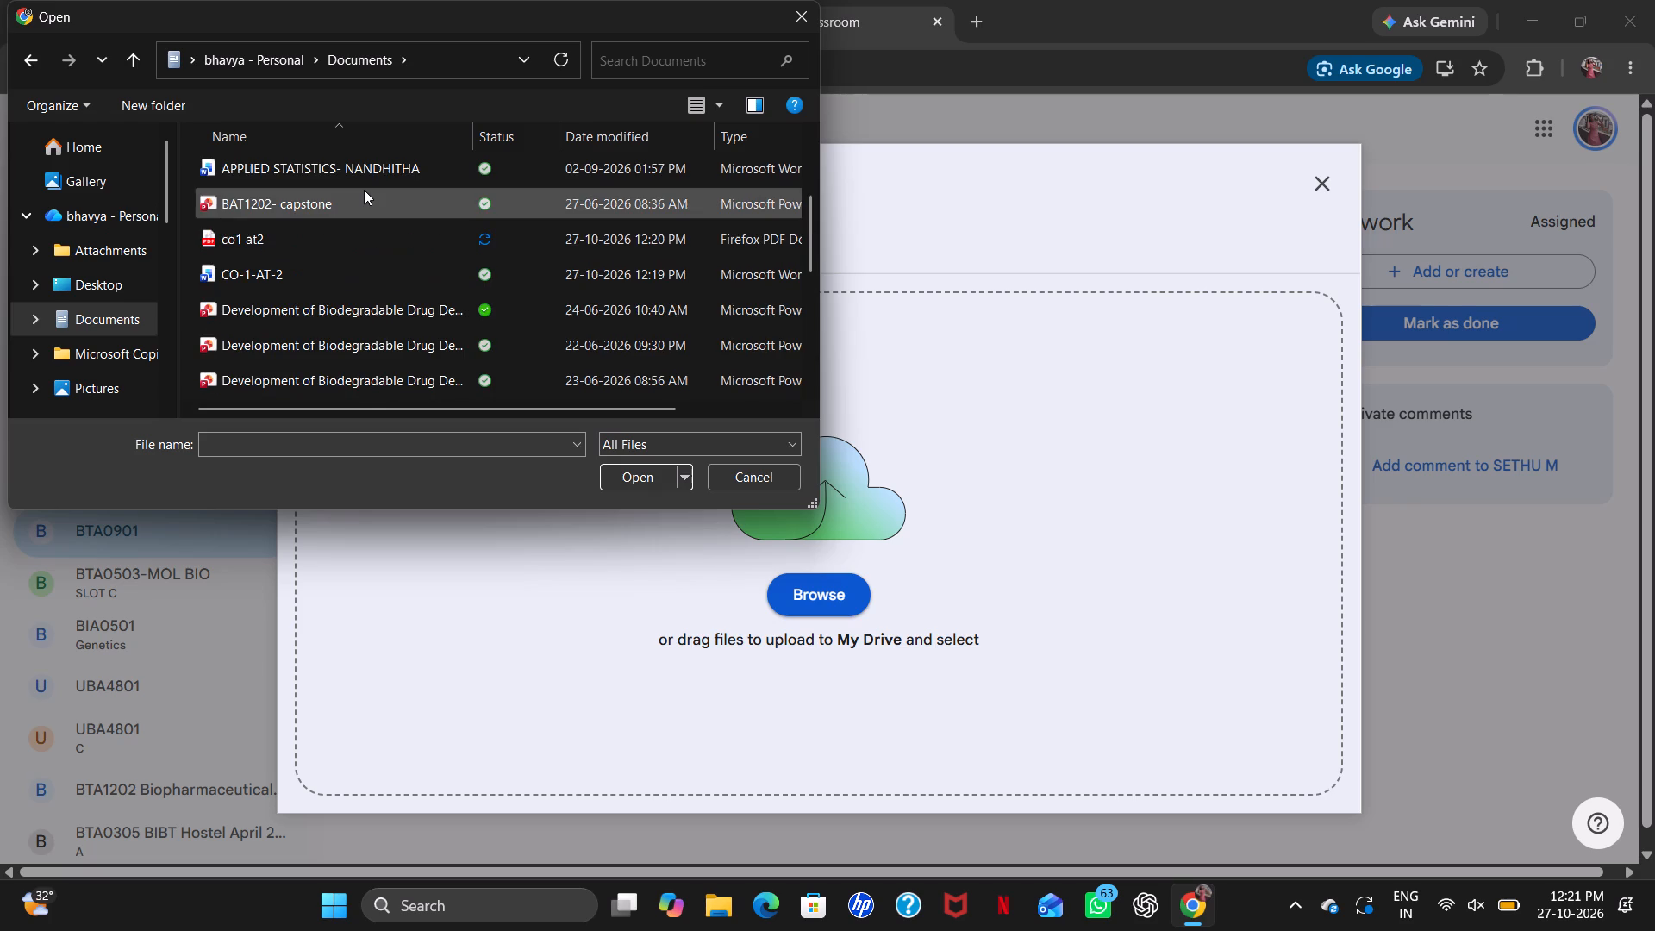
pyautogui.doubleClick(340, 232)
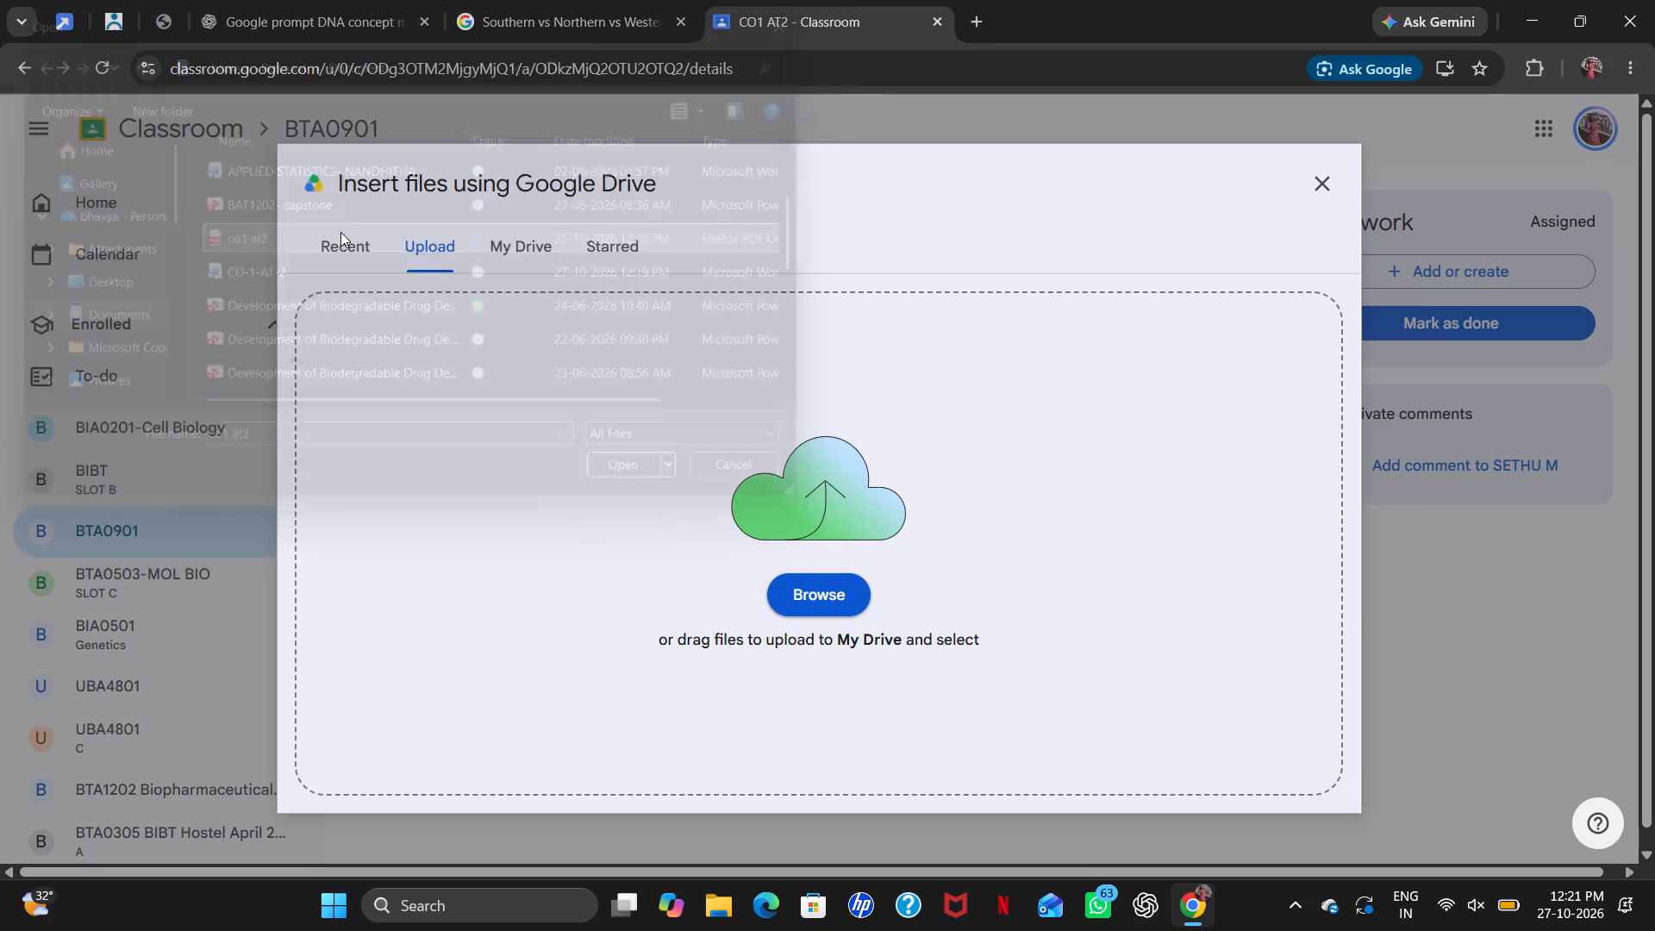
pyautogui.click(823, 591)
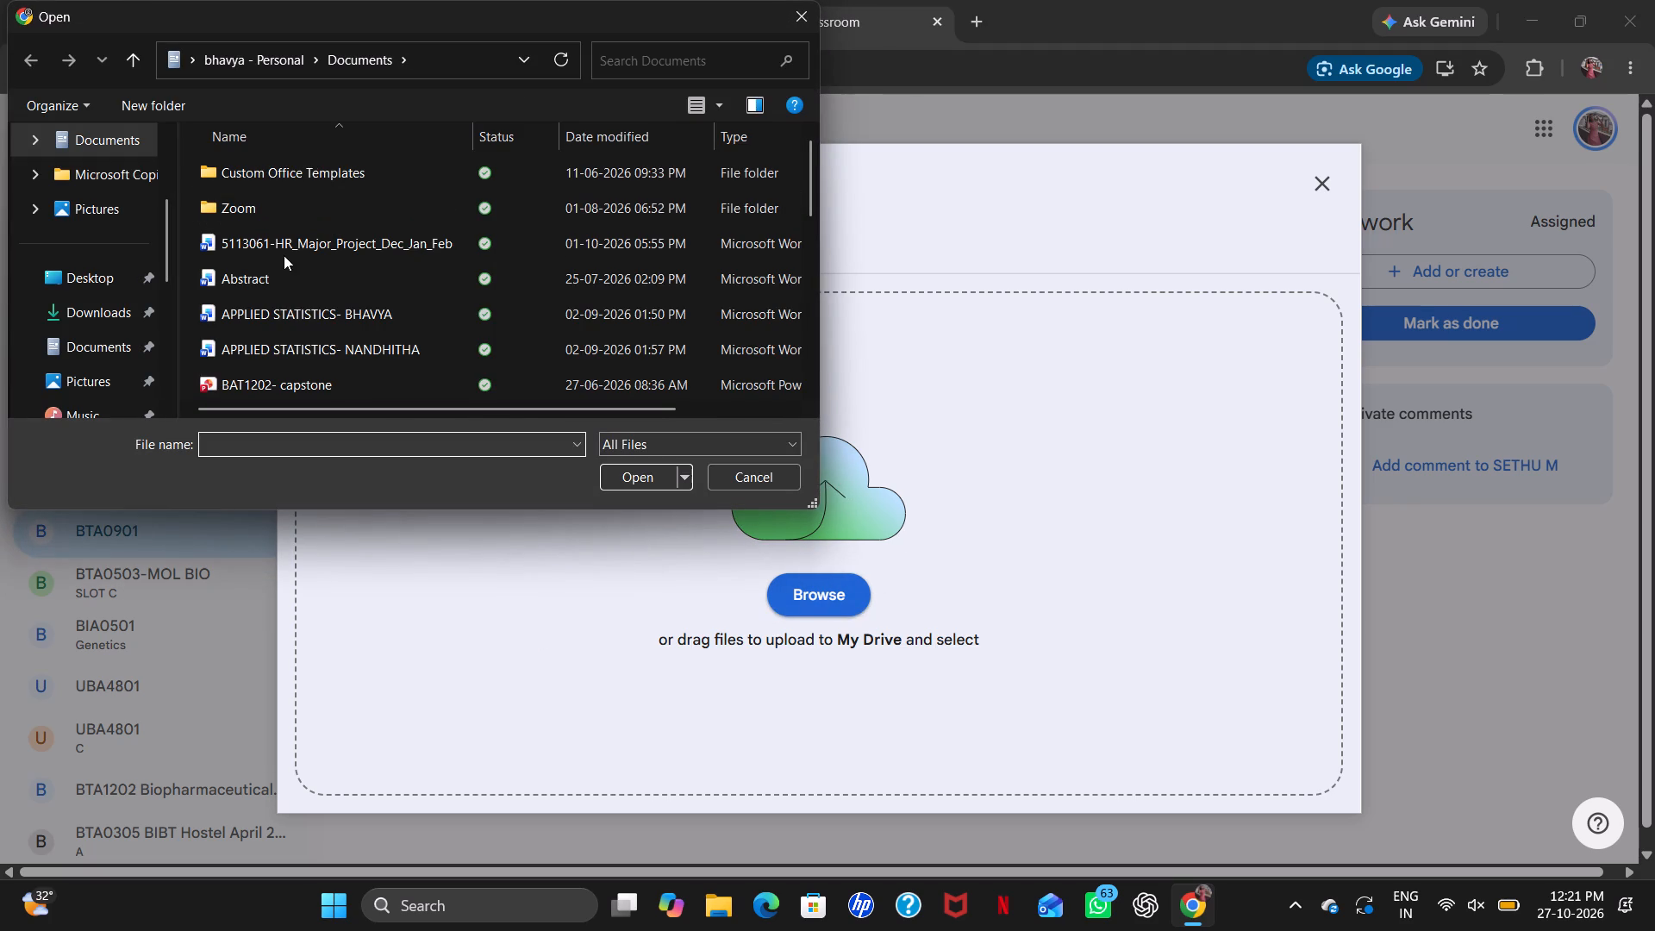
pyautogui.scroll(-1, 324, 314)
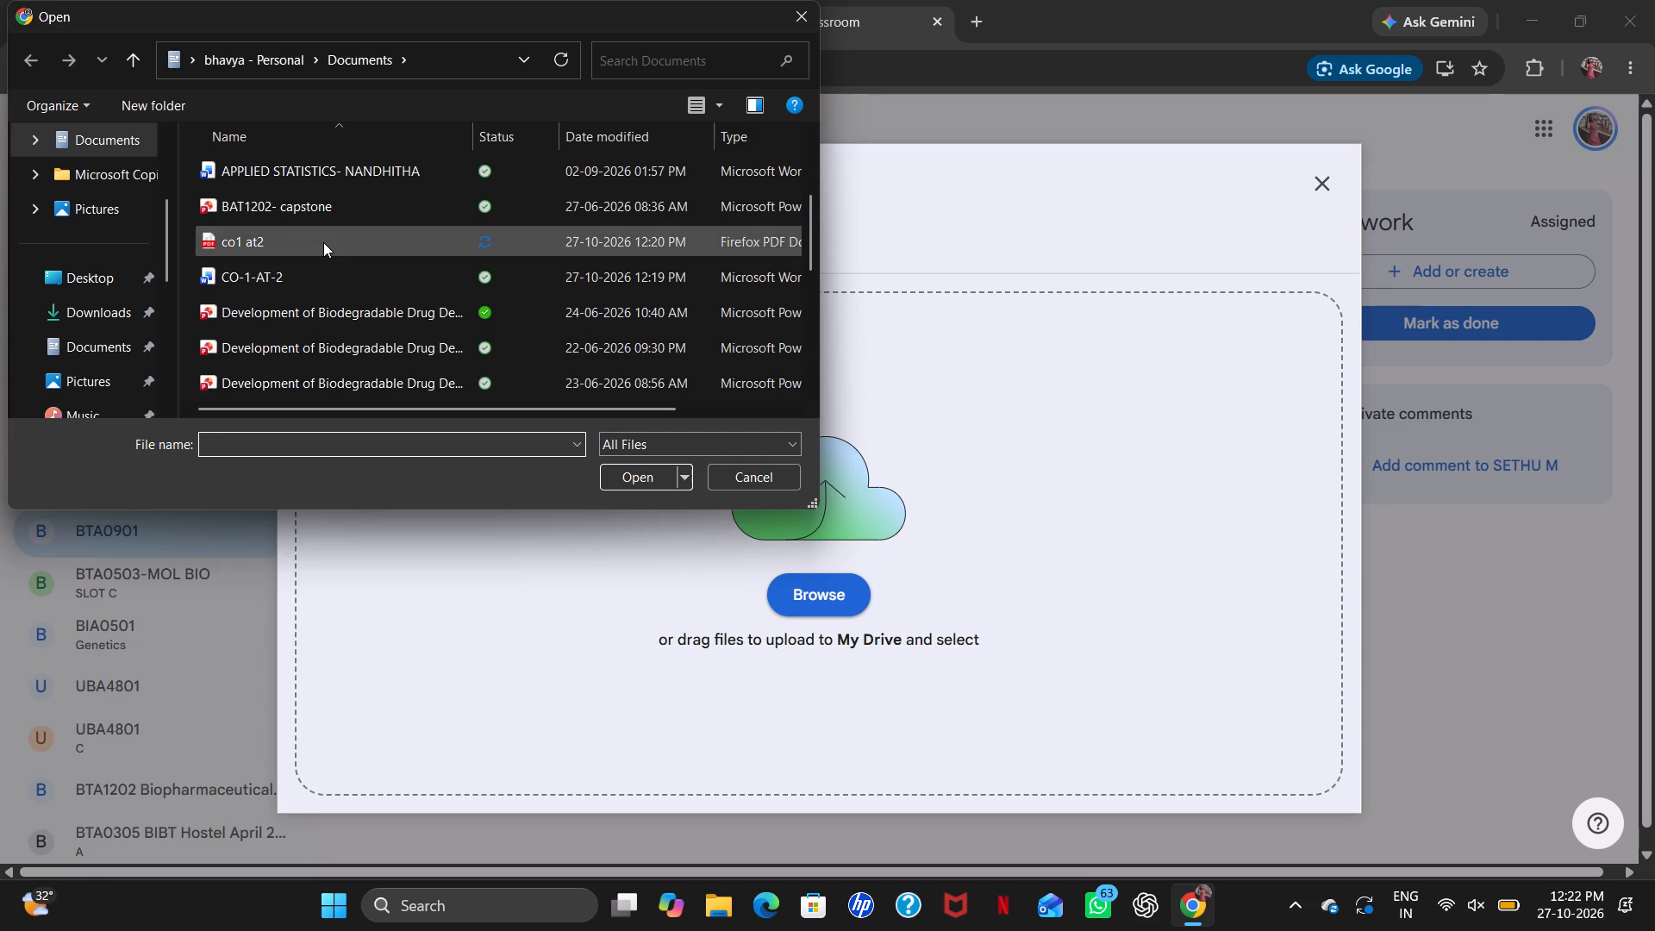
pyautogui.doubleClick(323, 242)
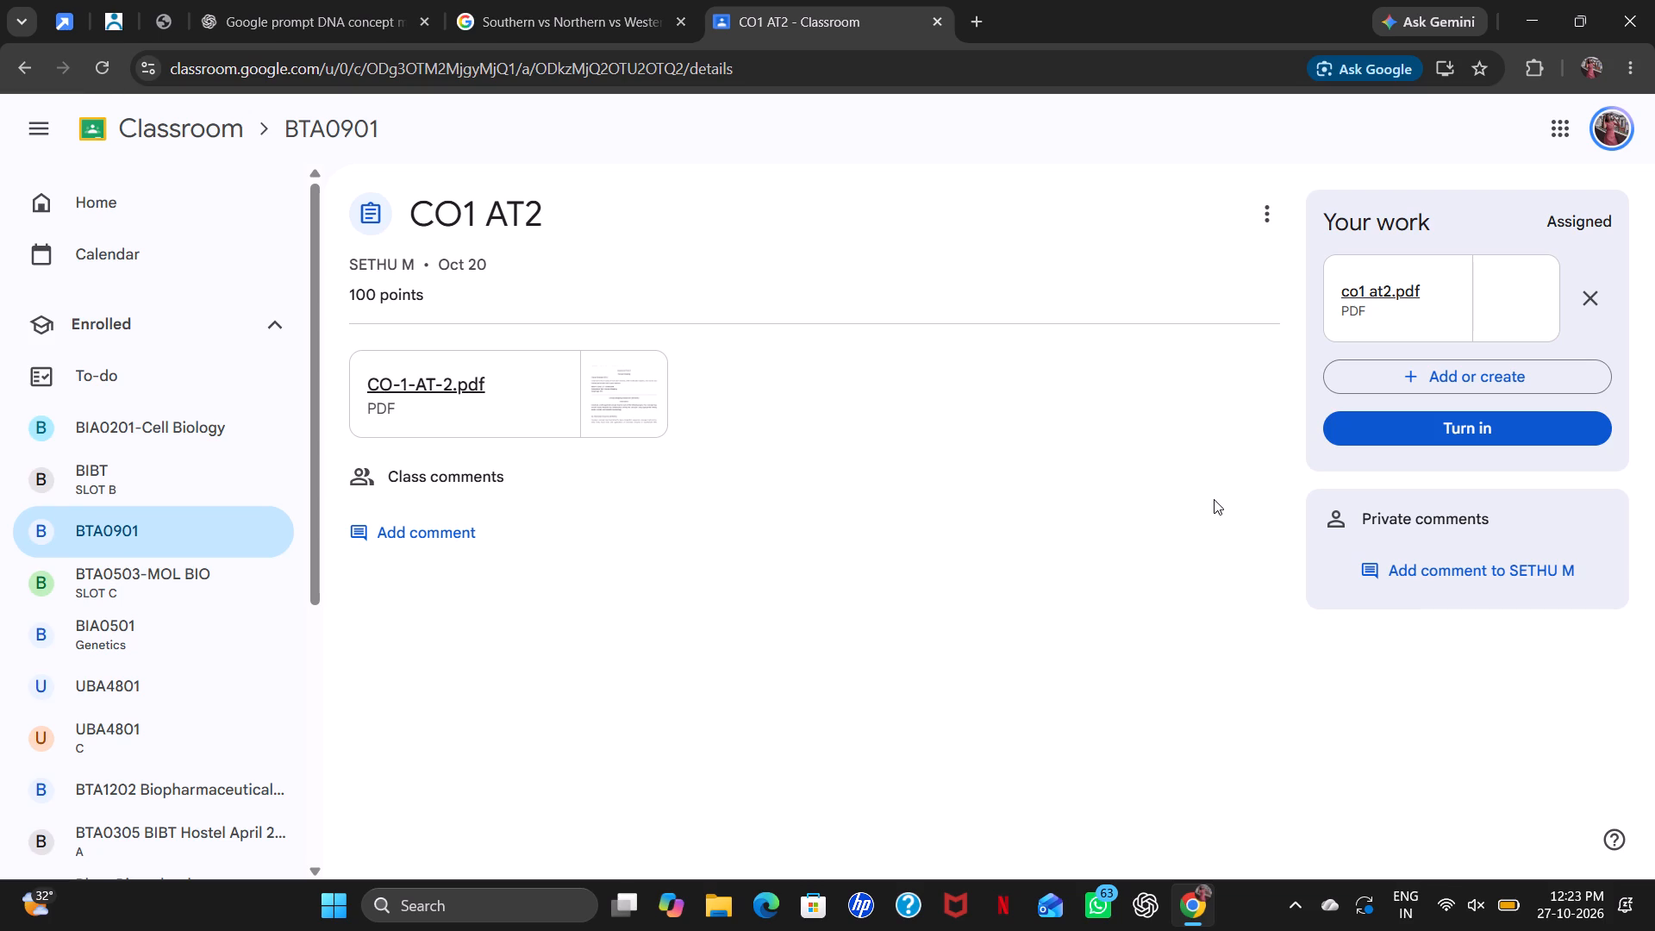
# Turn in the CO1 AT2 assignment with co1 at2.pdf attached.
pyautogui.scroll(-1, 1214, 497)
pyautogui.click(1517, 424)
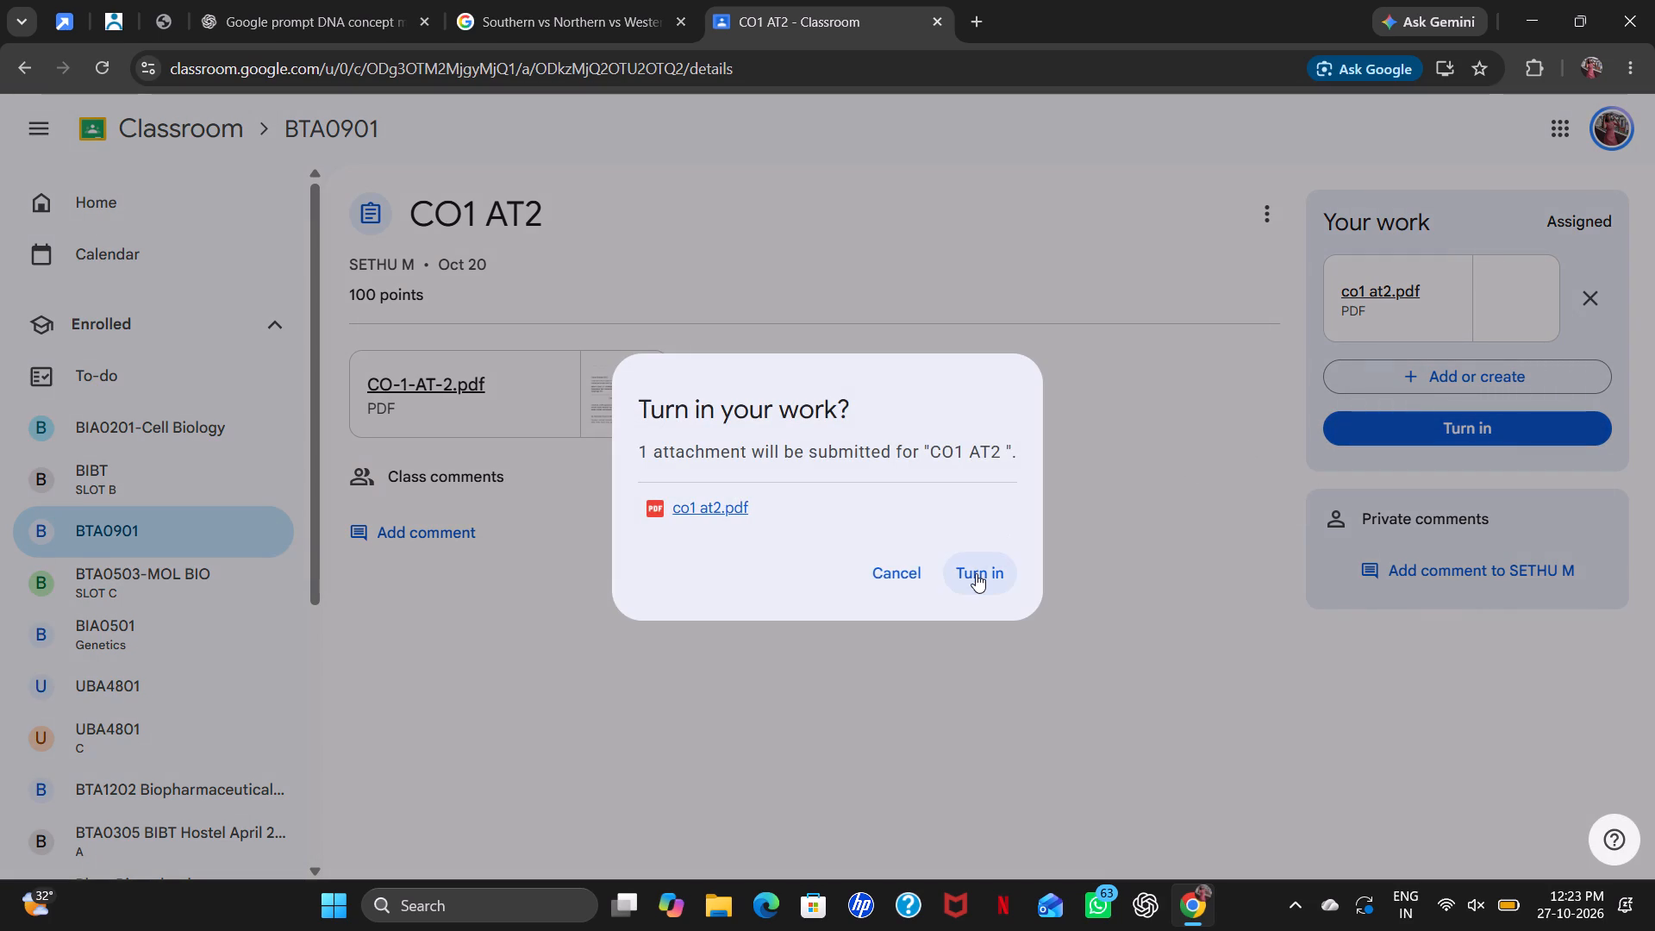
pyautogui.click(976, 573)
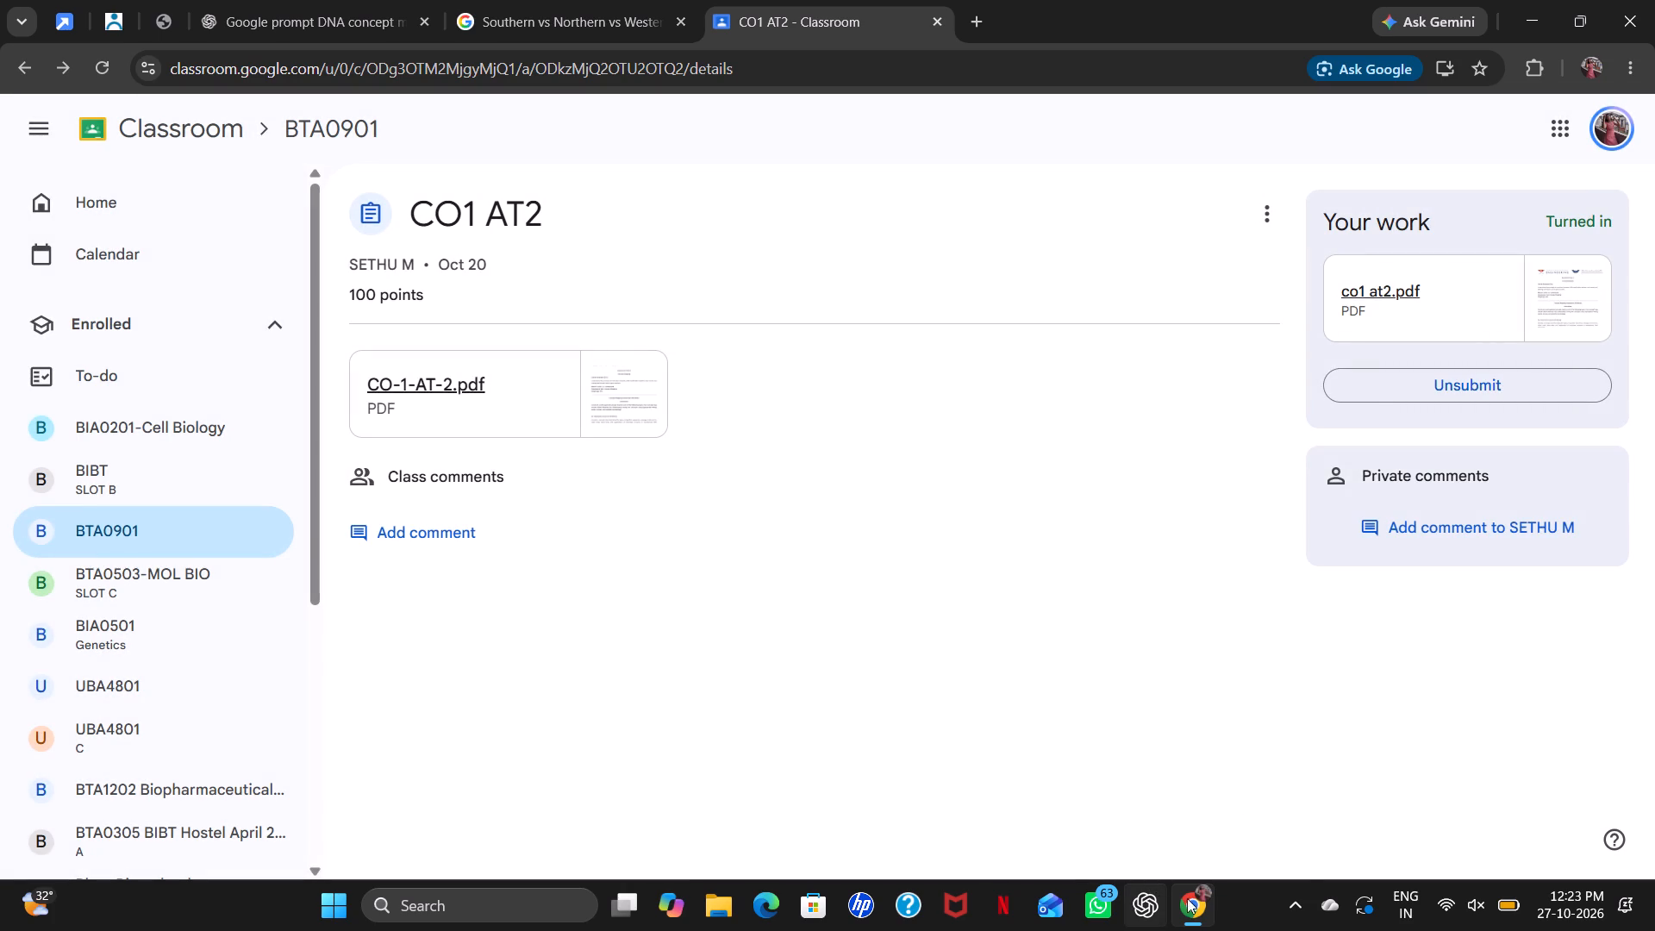
# Close the Chrome window.
pyautogui.click(1627, 0)
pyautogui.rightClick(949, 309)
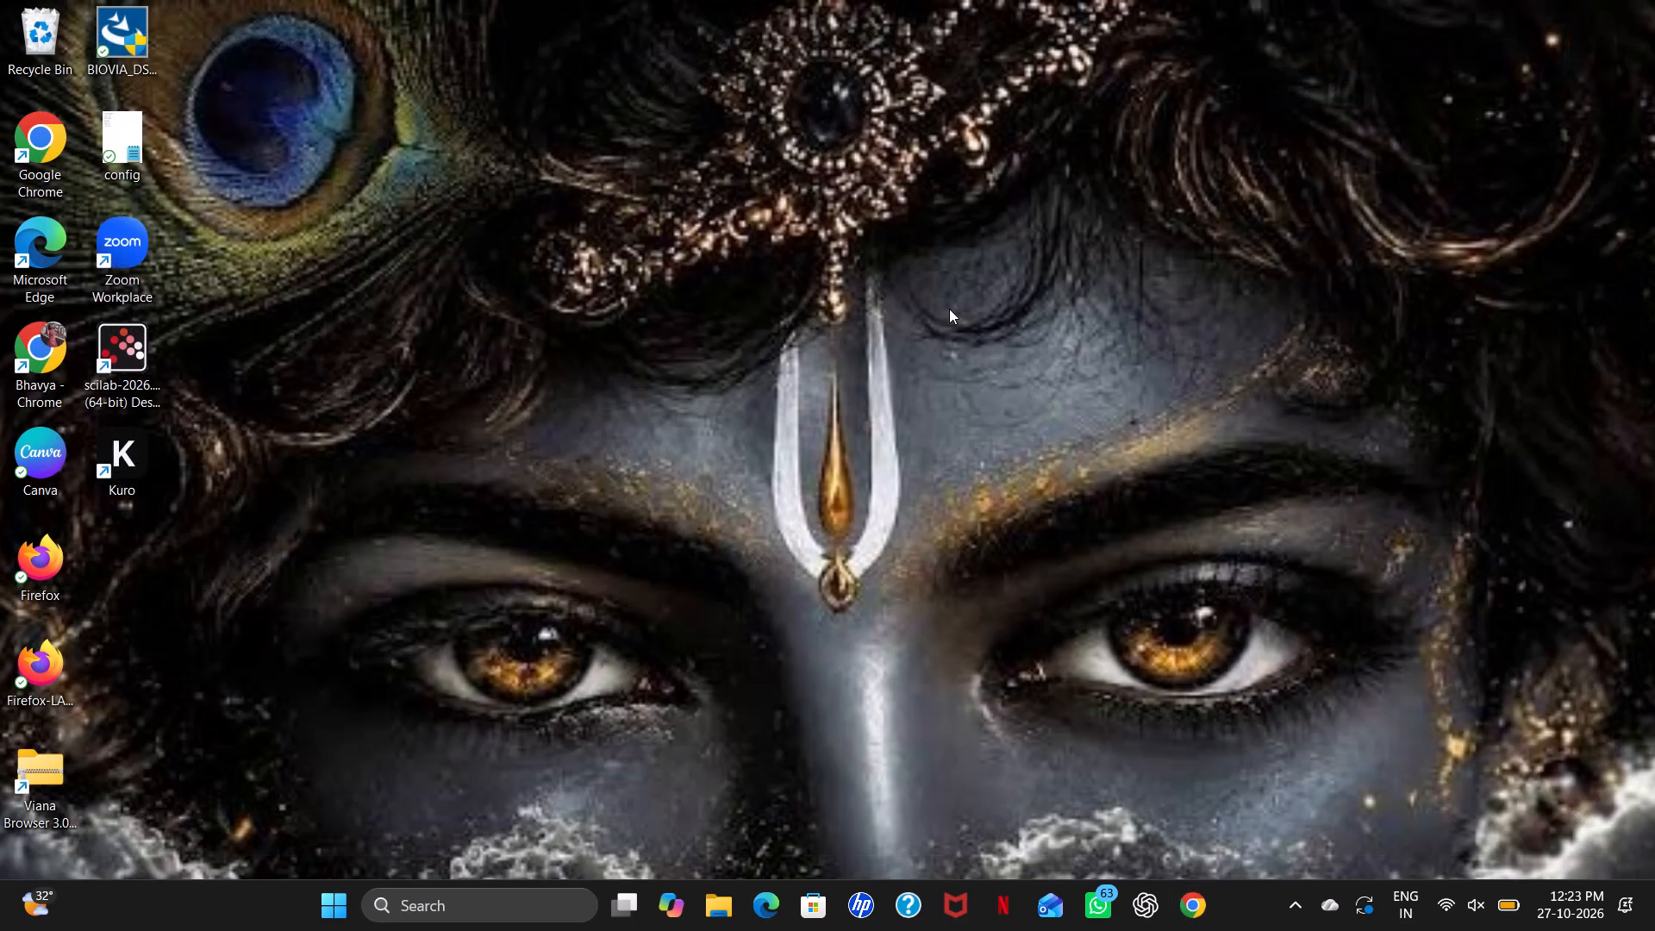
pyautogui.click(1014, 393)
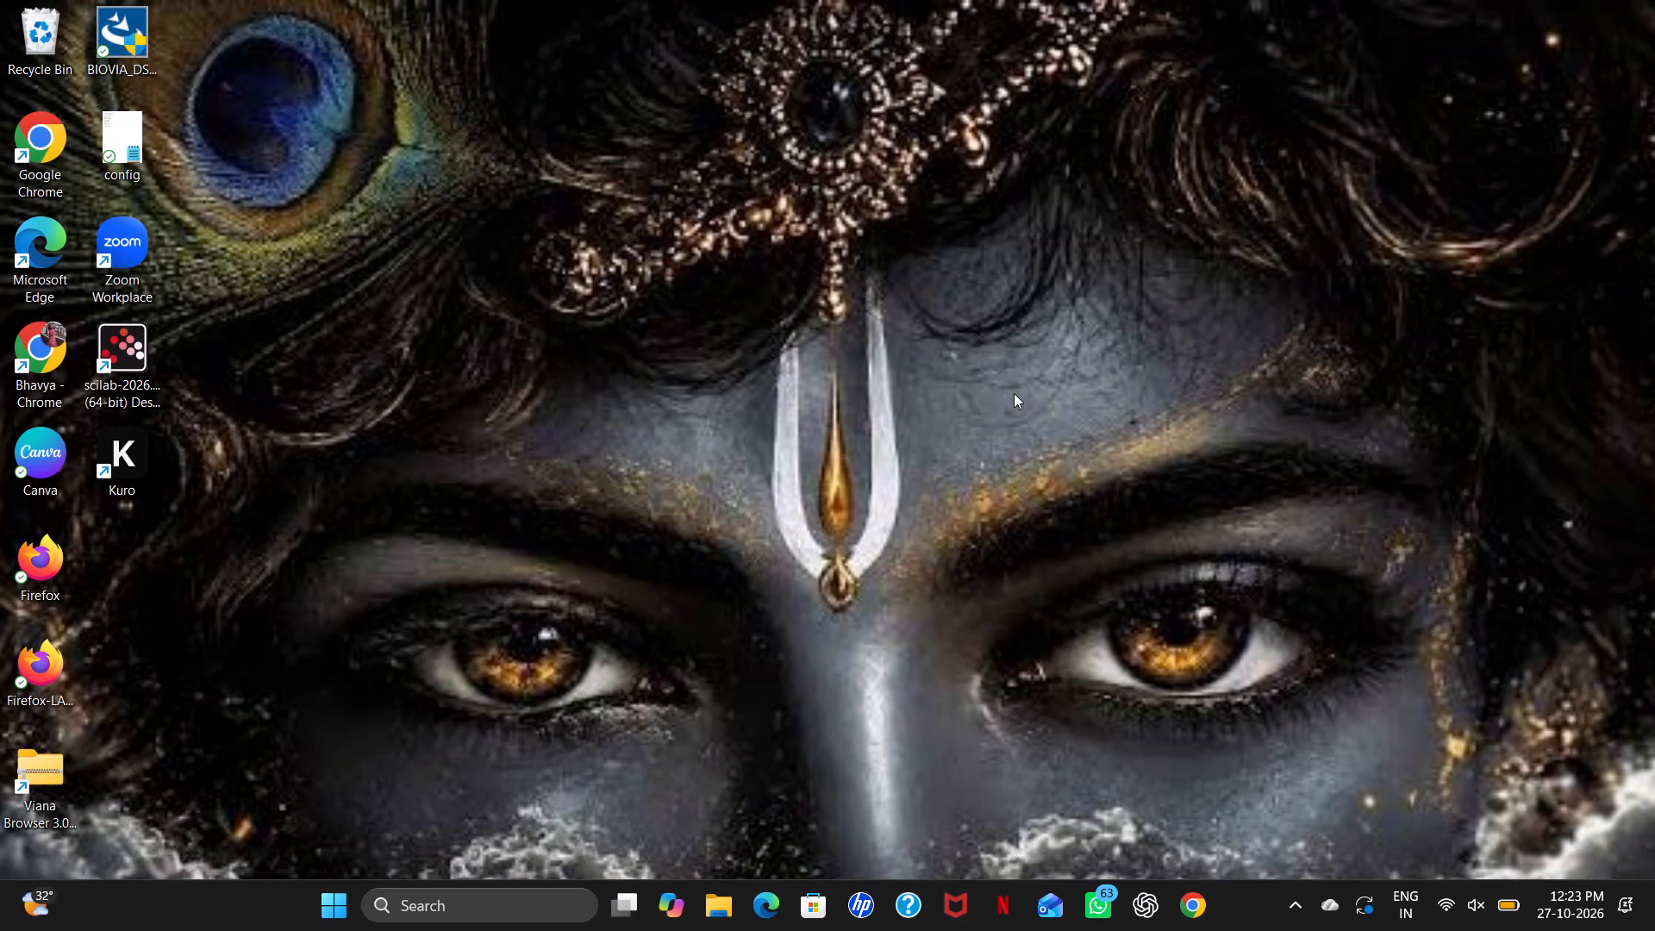